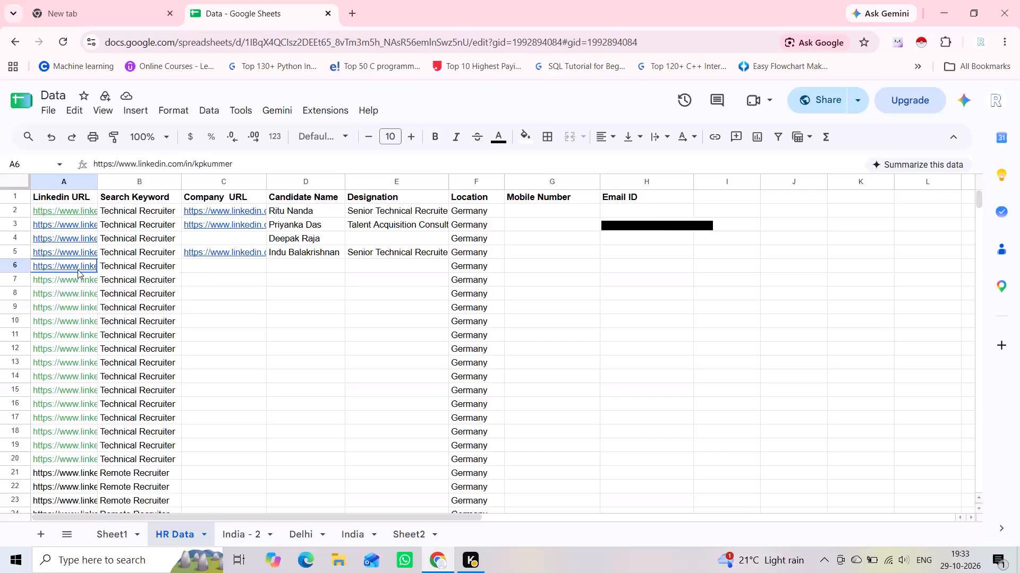
# Open the LinkedIn profile linked in row 6 of the HR Data sheet and close the empty new tab.
pyautogui.click(95, 295)
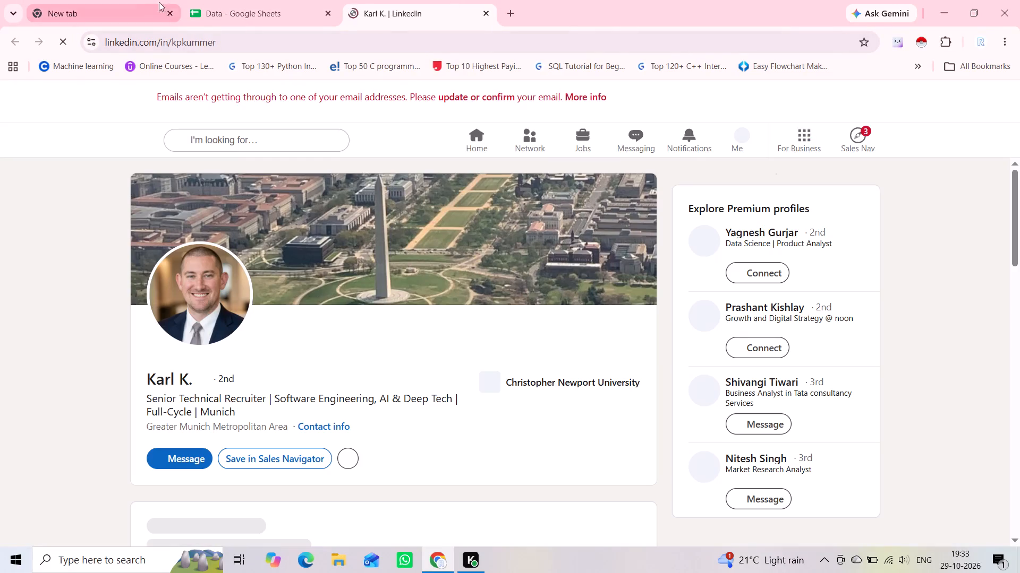
pyautogui.click(168, 12)
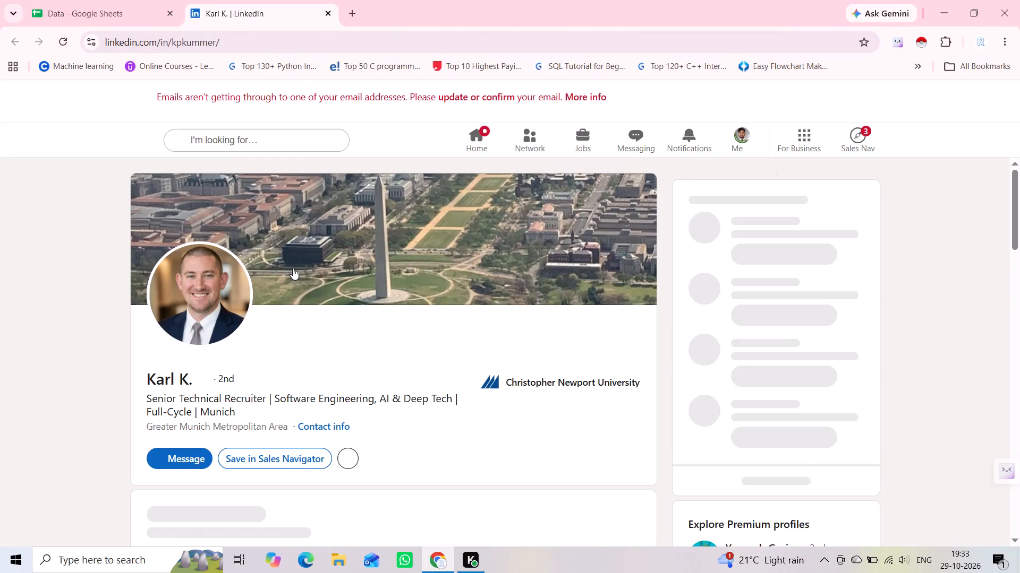
# Copy the job title "Regional HR Assistant" from the profile's Experience section and return to the HR Data sheet.
pyautogui.scroll(-3, 271, 378)
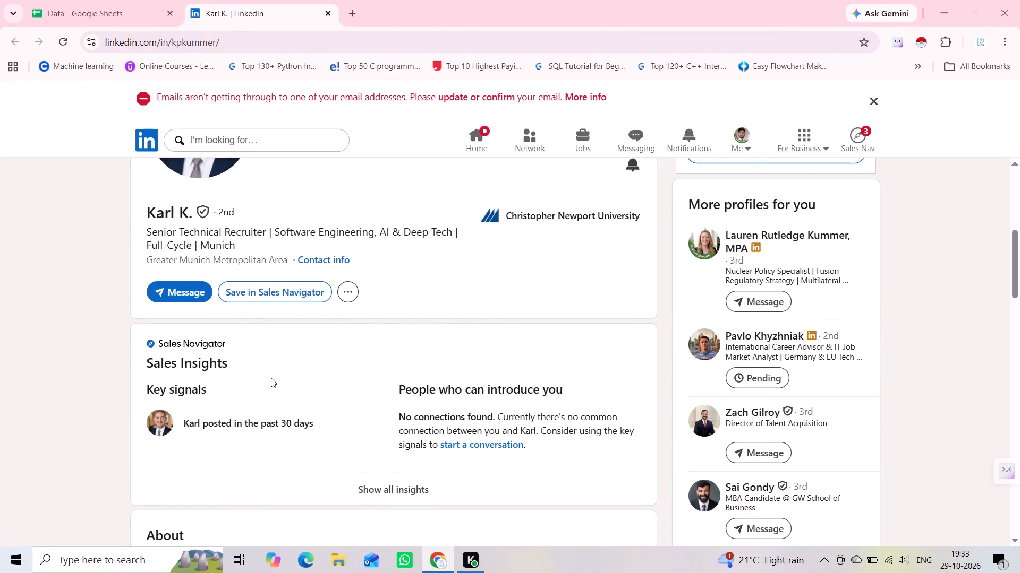
pyautogui.scroll(-7, 271, 378)
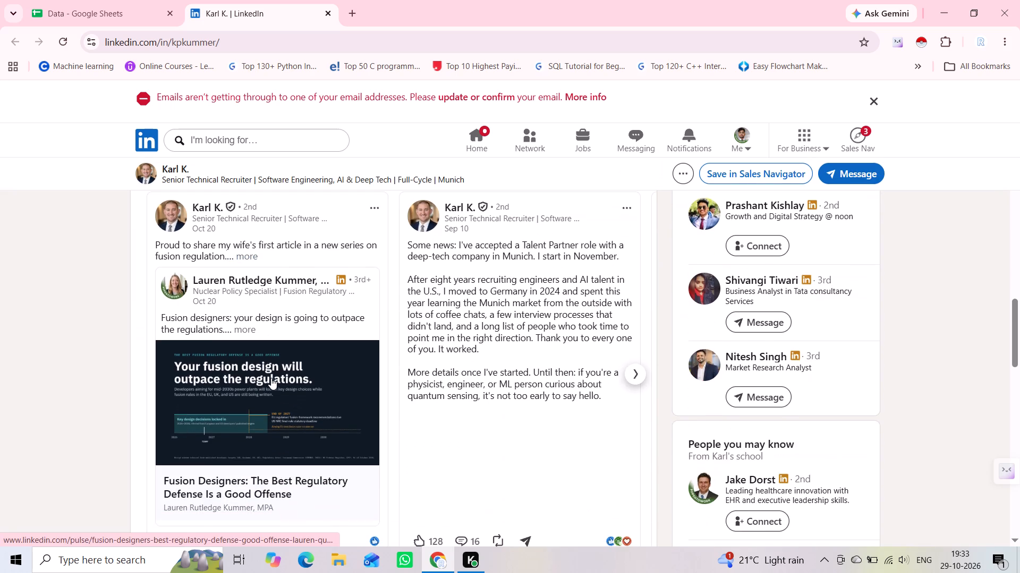
pyautogui.scroll(-4, 271, 378)
pyautogui.scroll(3, 271, 378)
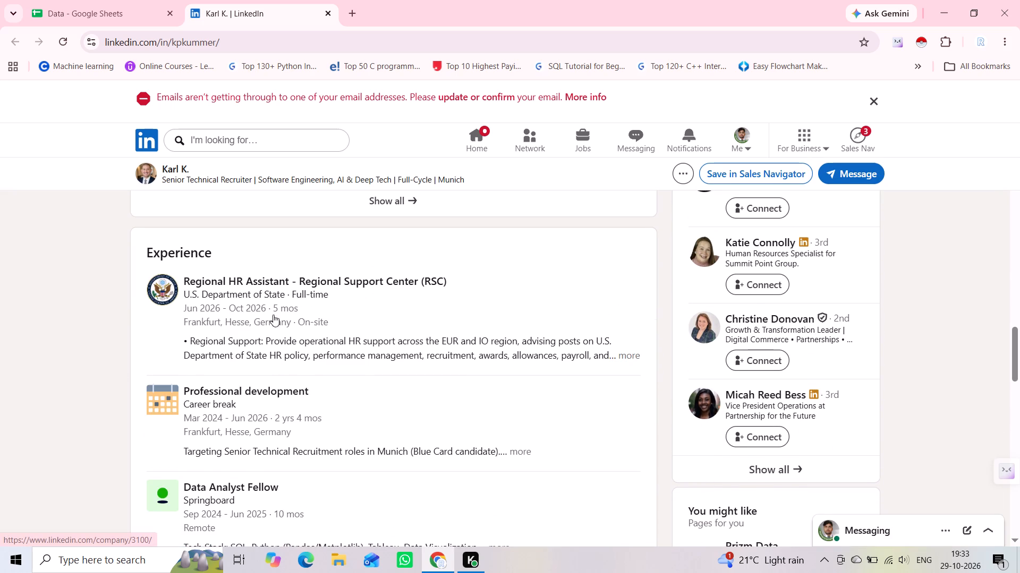
pyautogui.moveTo(182, 276); pyautogui.dragTo(204, 278)
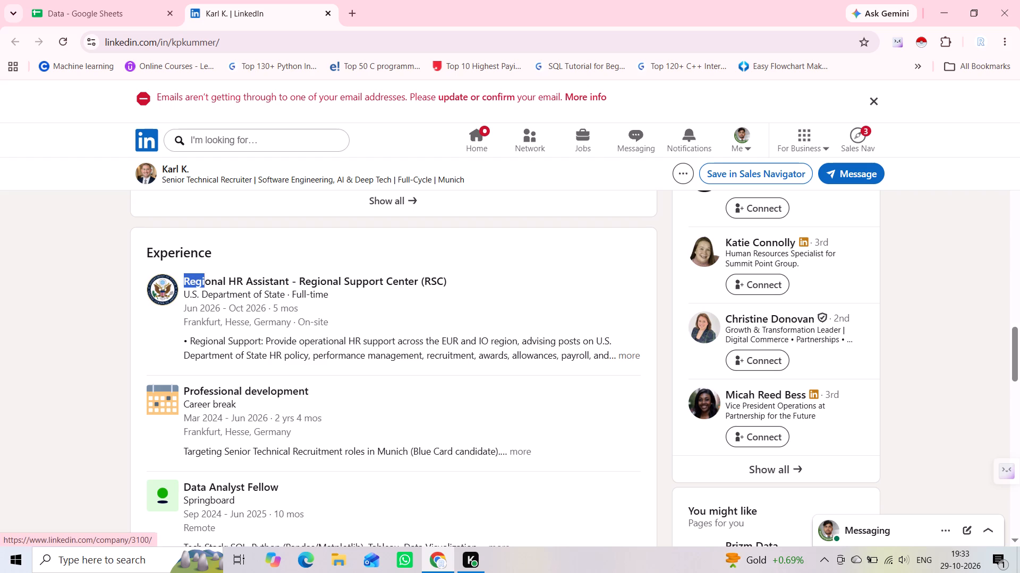
pyautogui.moveTo(204, 278); pyautogui.dragTo(373, 274)
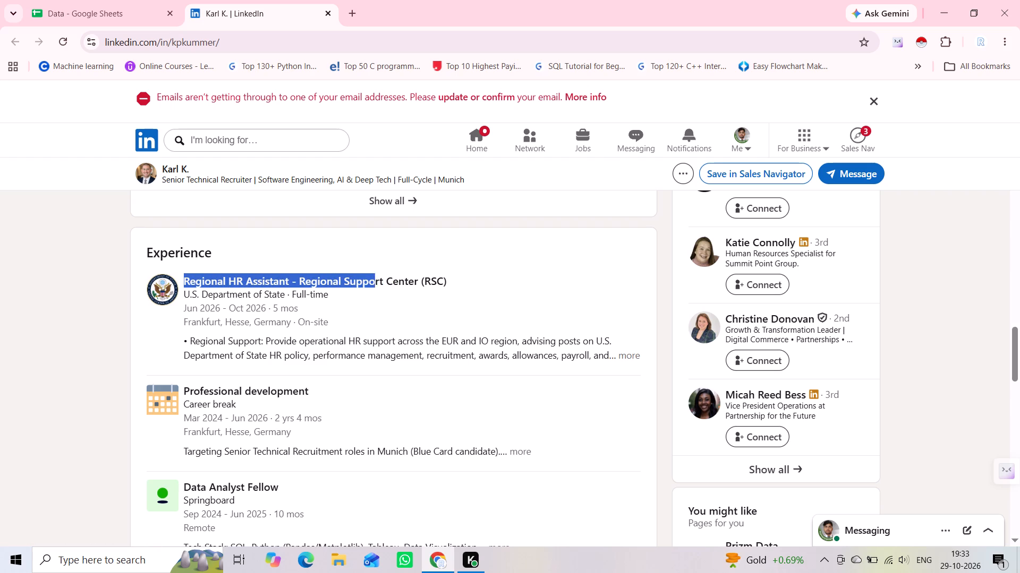
pyautogui.moveTo(373, 274); pyautogui.dragTo(288, 274)
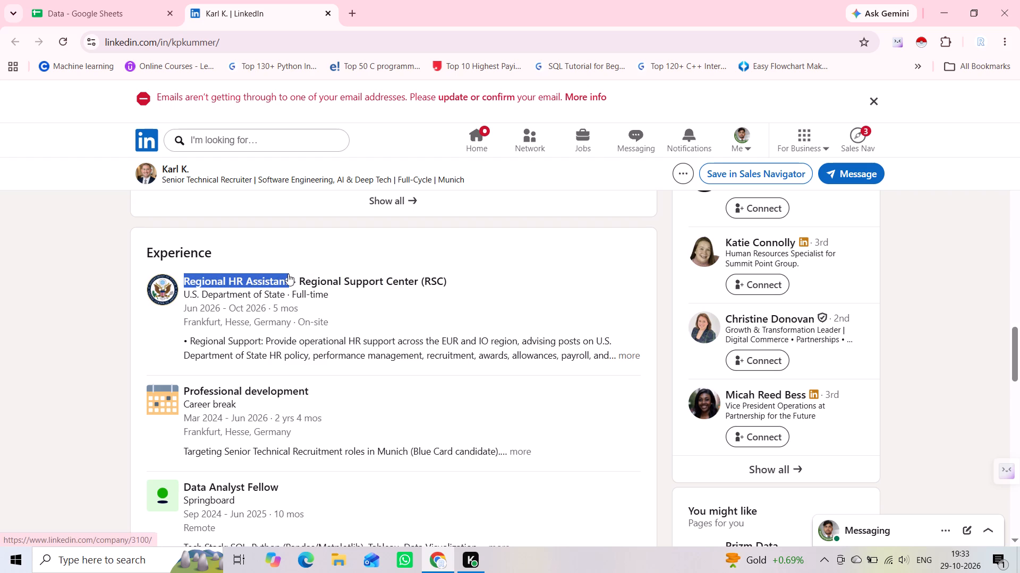
pyautogui.hotkey('ctrl', 'c')
pyautogui.click(133, 0)
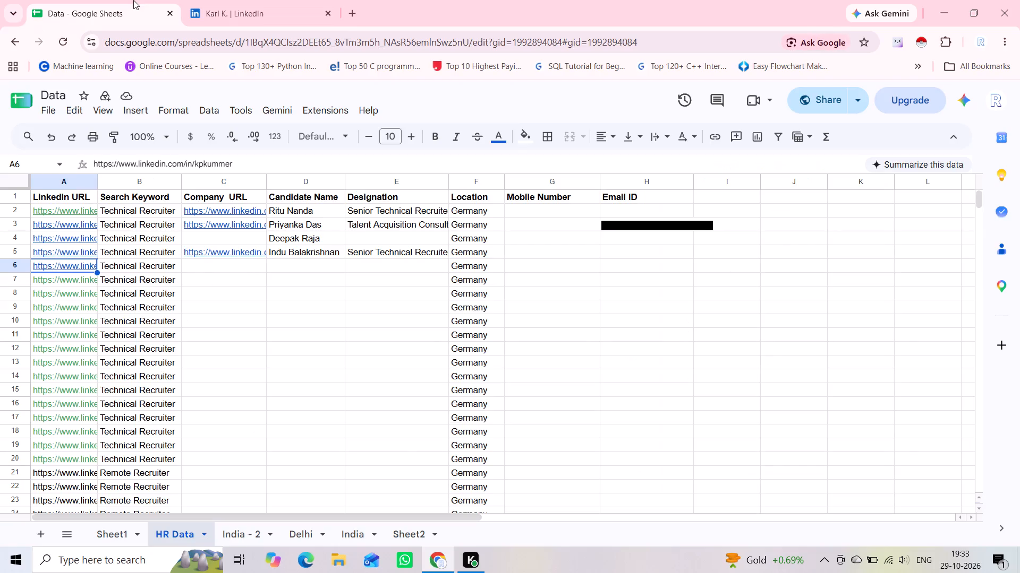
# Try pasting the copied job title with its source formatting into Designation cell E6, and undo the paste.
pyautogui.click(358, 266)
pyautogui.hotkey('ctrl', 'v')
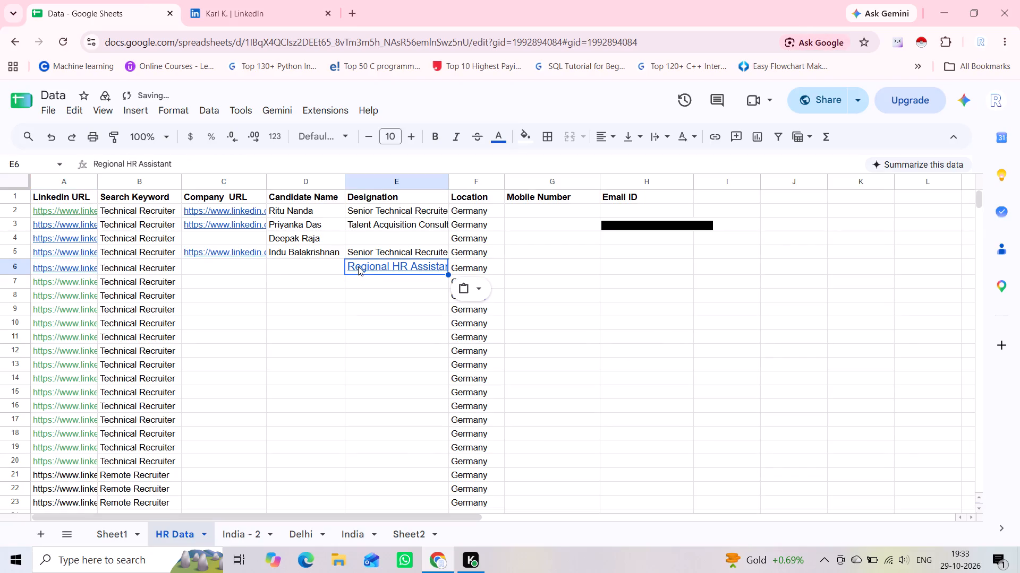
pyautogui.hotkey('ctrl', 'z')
# Enter "Regional HR Assistant" as plain text in Designation cell E6.
pyautogui.tripleClick(358, 266)
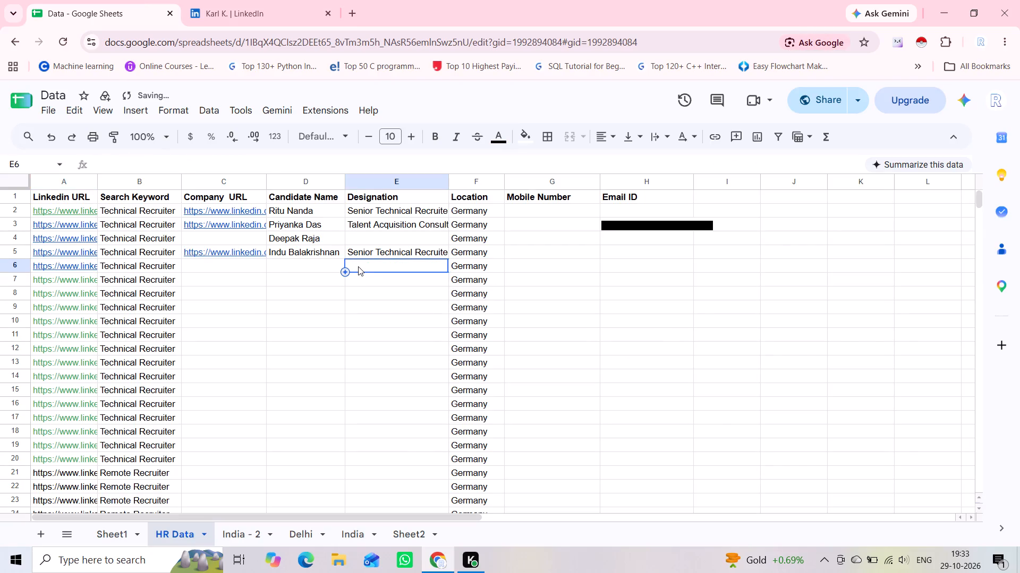
pyautogui.doubleClick(358, 266)
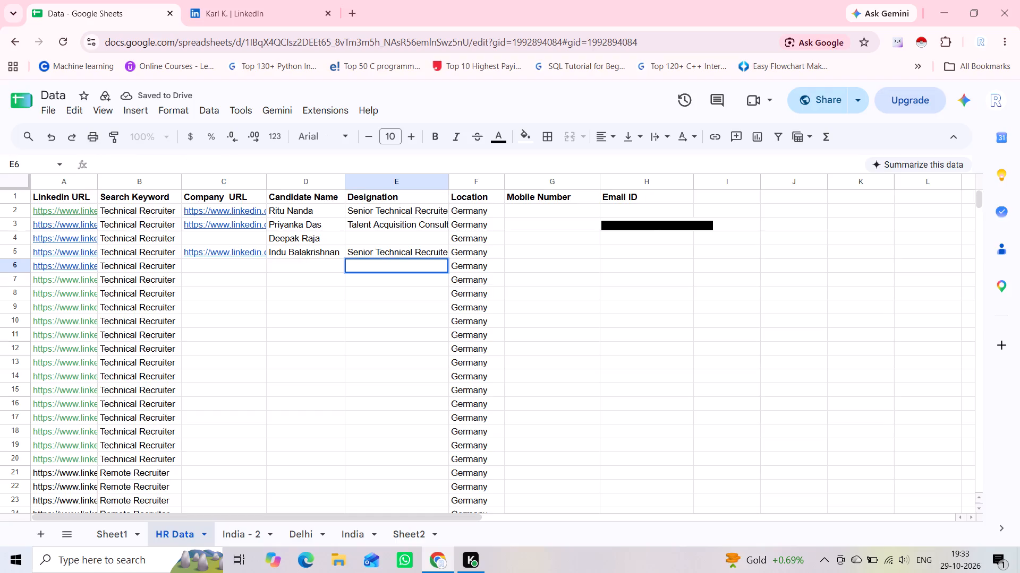
pyautogui.hotkey('ctrl', 'v')
pyautogui.press('Return')
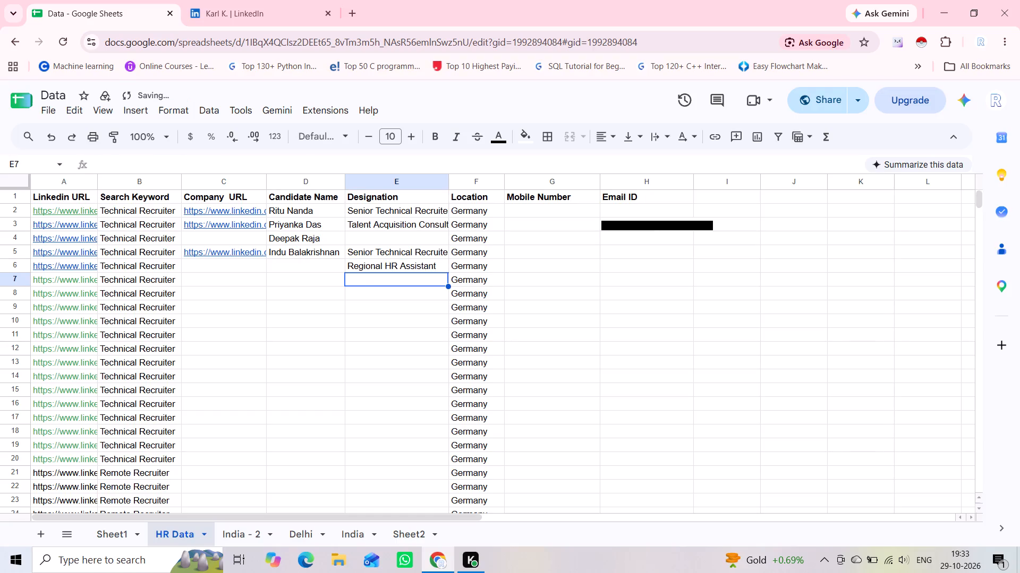
# Copy the candidate's name from the LinkedIn profile into Candidate Name cell D6 as plain text and dismiss the split view tip.
pyautogui.click(272, 0)
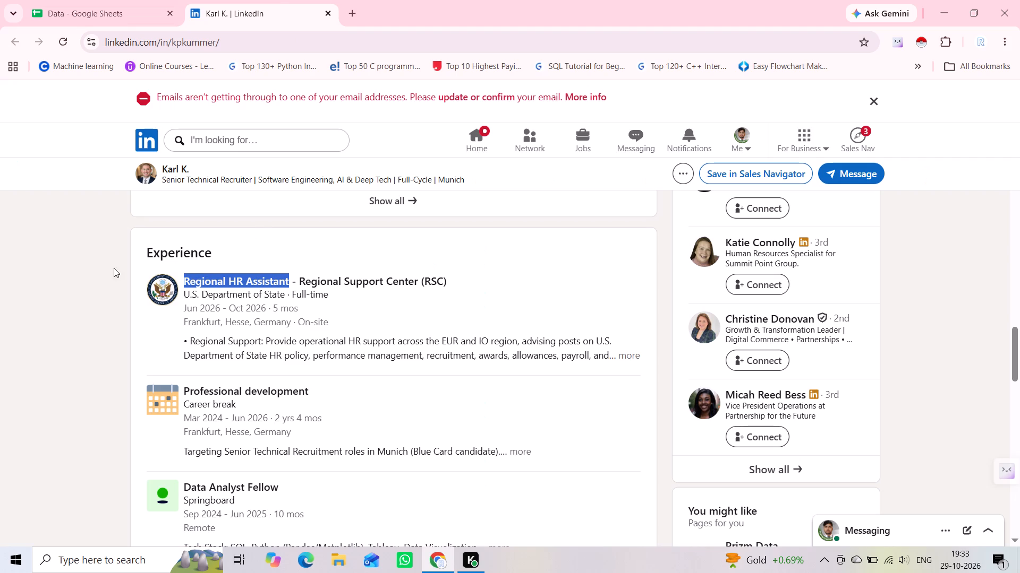
pyautogui.scroll(8, 81, 262)
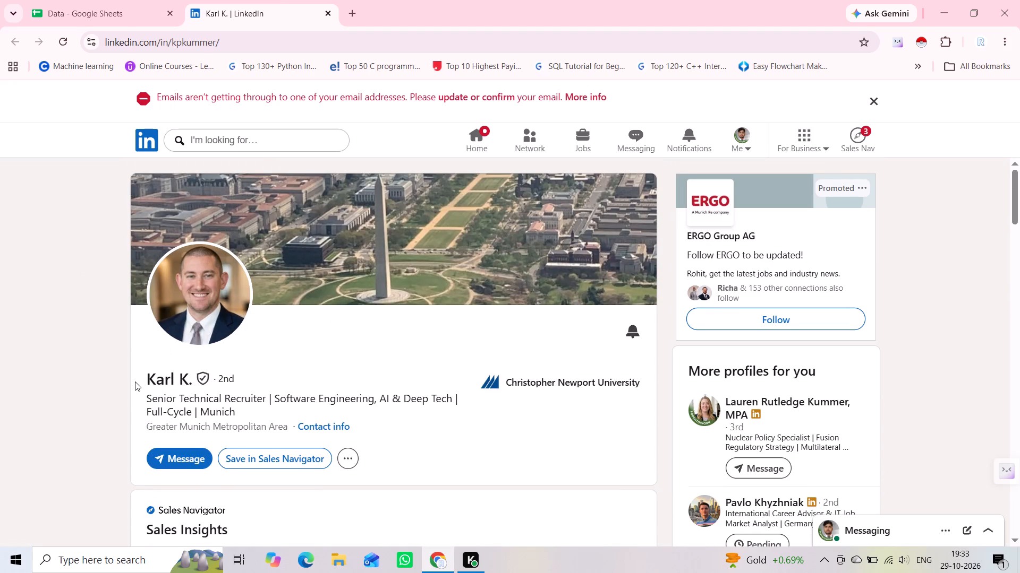
pyautogui.moveTo(137, 382); pyautogui.dragTo(189, 379)
pyautogui.hotkey('ctrl', 'c')
pyautogui.click(54, 0)
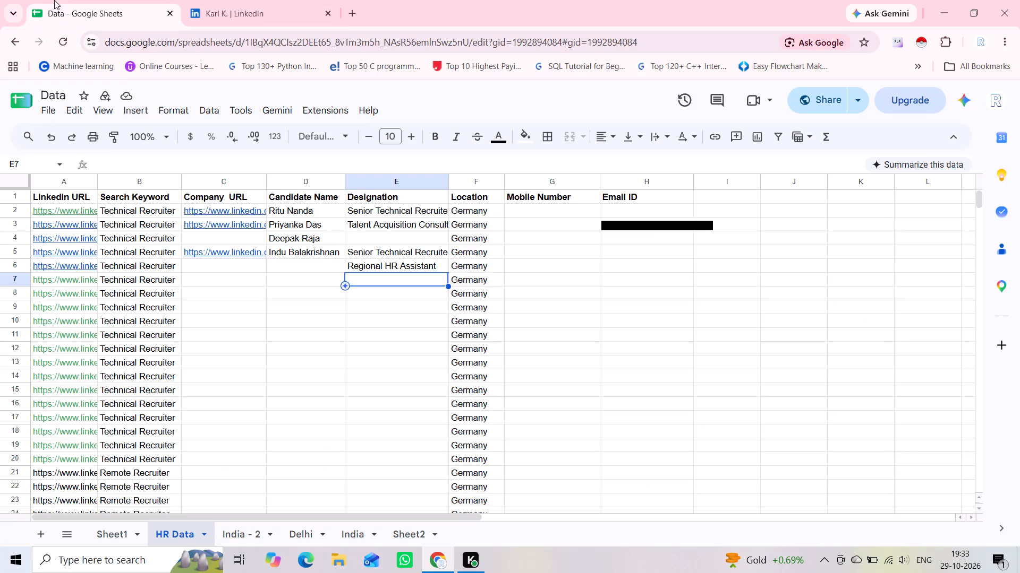
pyautogui.tripleClick(297, 271)
pyautogui.tripleClick(297, 271)
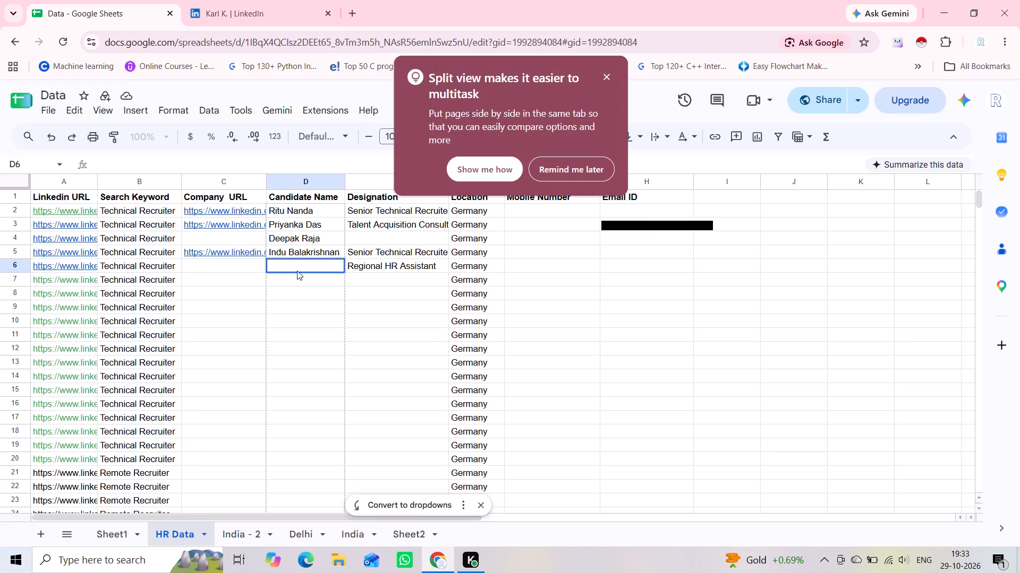
pyautogui.doubleClick(296, 265)
pyautogui.hotkey('ctrl', 'v')
pyautogui.press('Return')
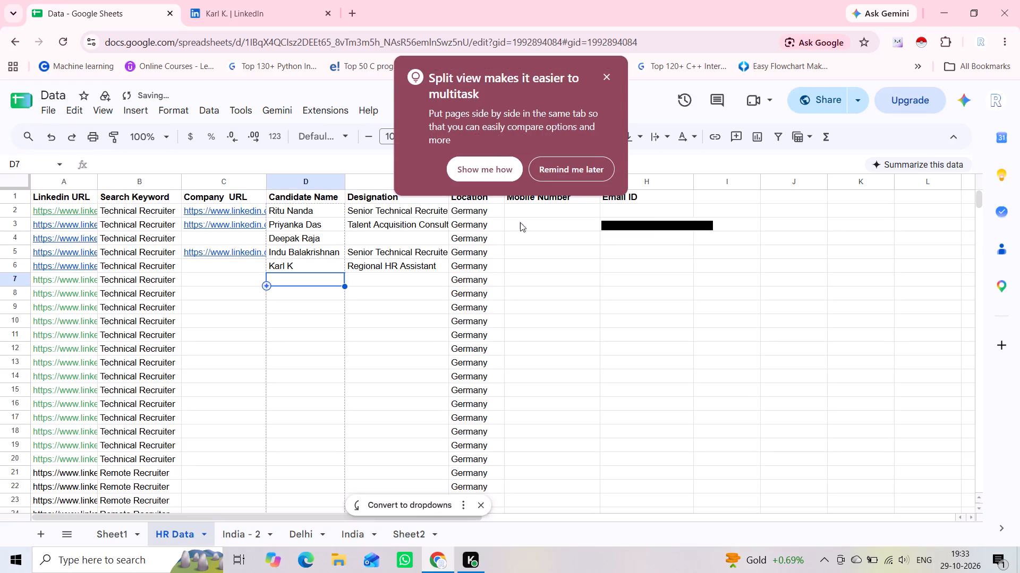
pyautogui.click(551, 171)
pyautogui.click(260, 0)
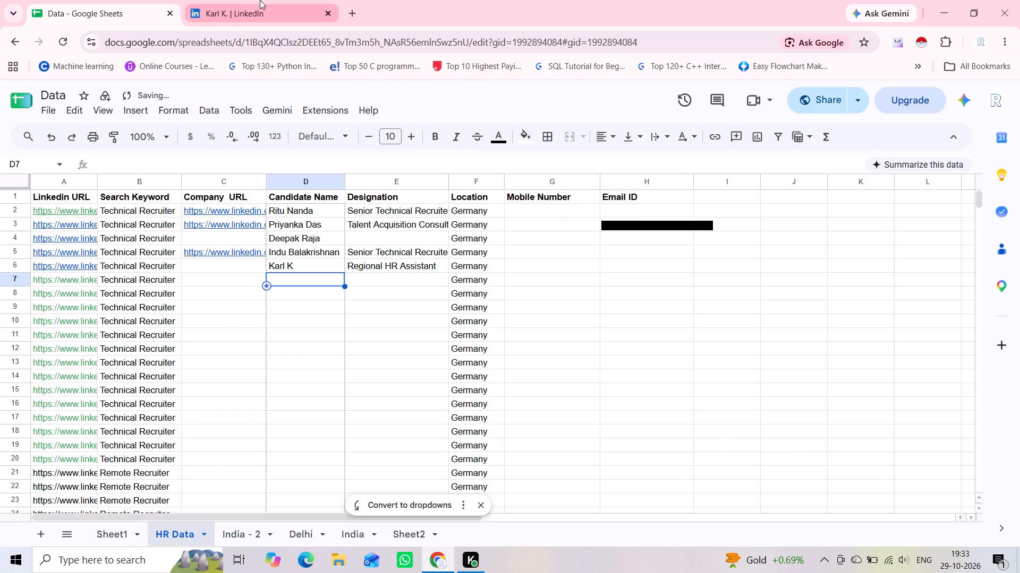
pyautogui.scroll(-7, 245, 341)
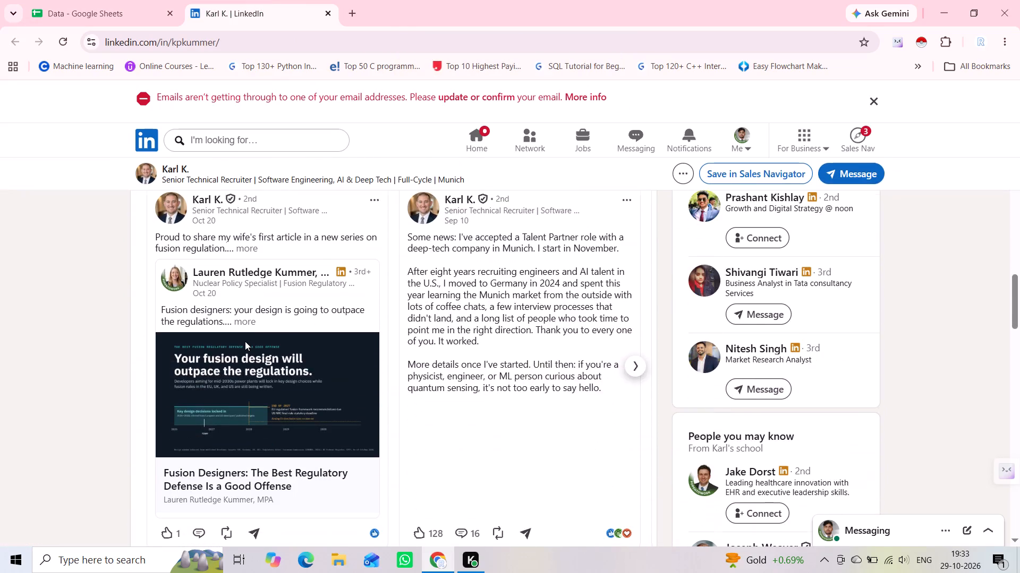
pyautogui.scroll(-6, 245, 341)
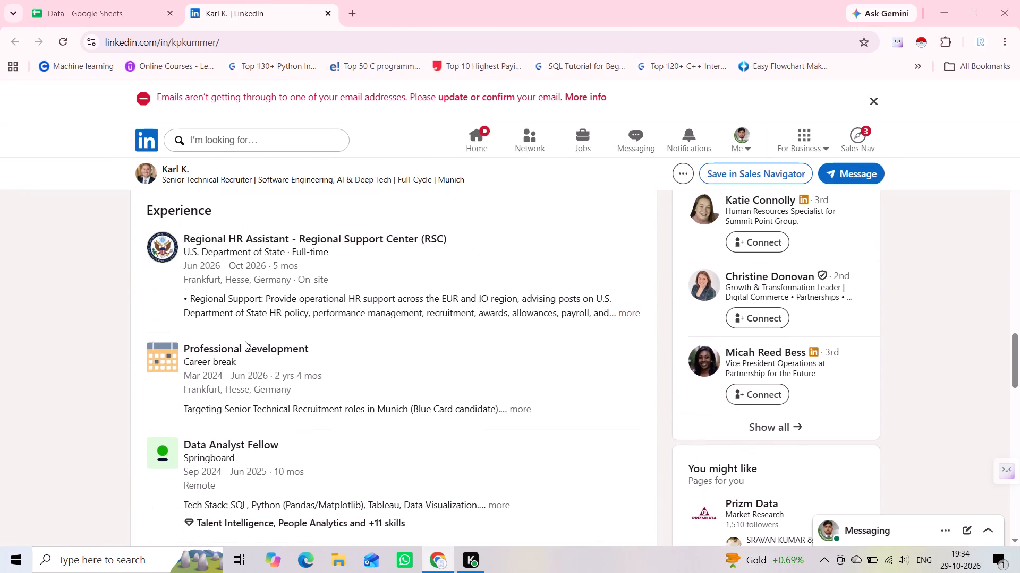
pyautogui.keyDown('ctrl'); pyautogui.click(167, 254); pyautogui.keyUp('ctrl')
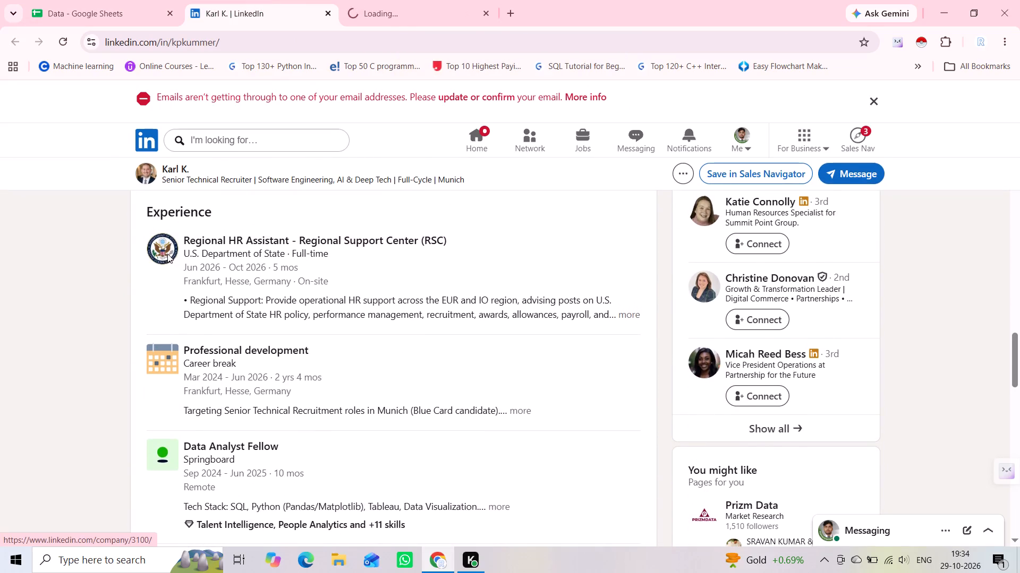
pyautogui.click(427, 0)
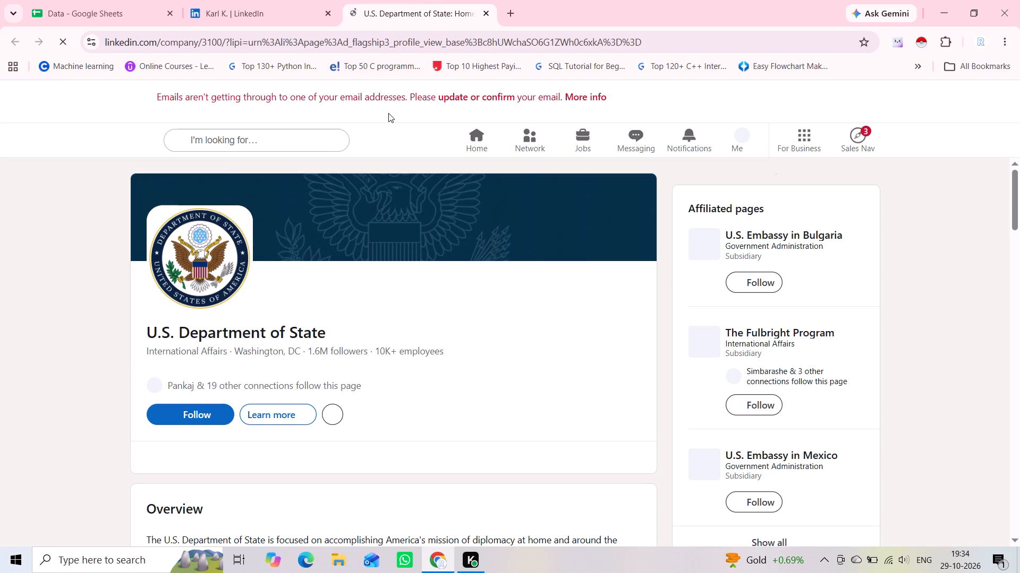
pyautogui.click(324, 40)
pyautogui.hotkey('ctrl', 'c')
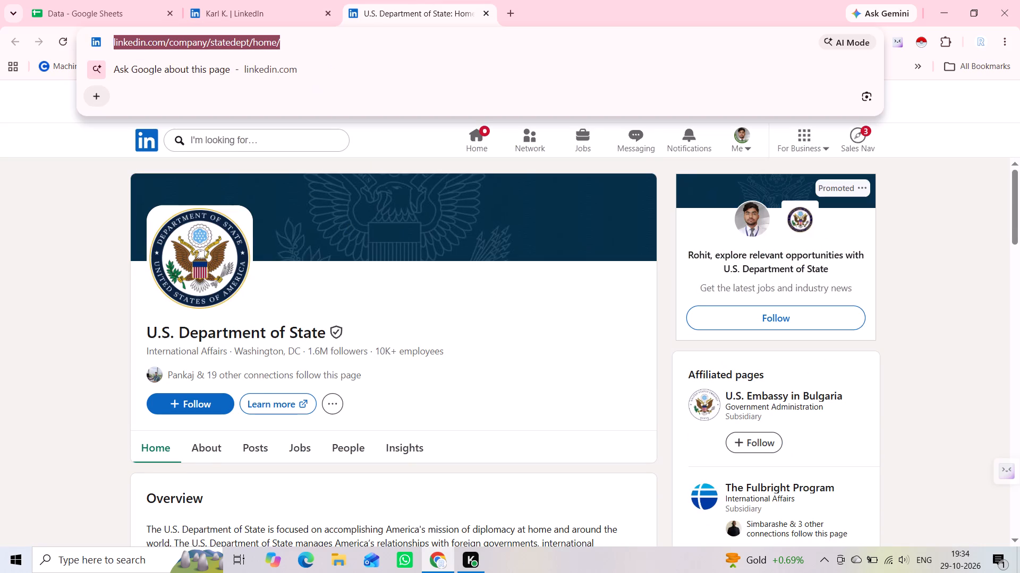
pyautogui.click(139, 0)
pyautogui.tripleClick(201, 267)
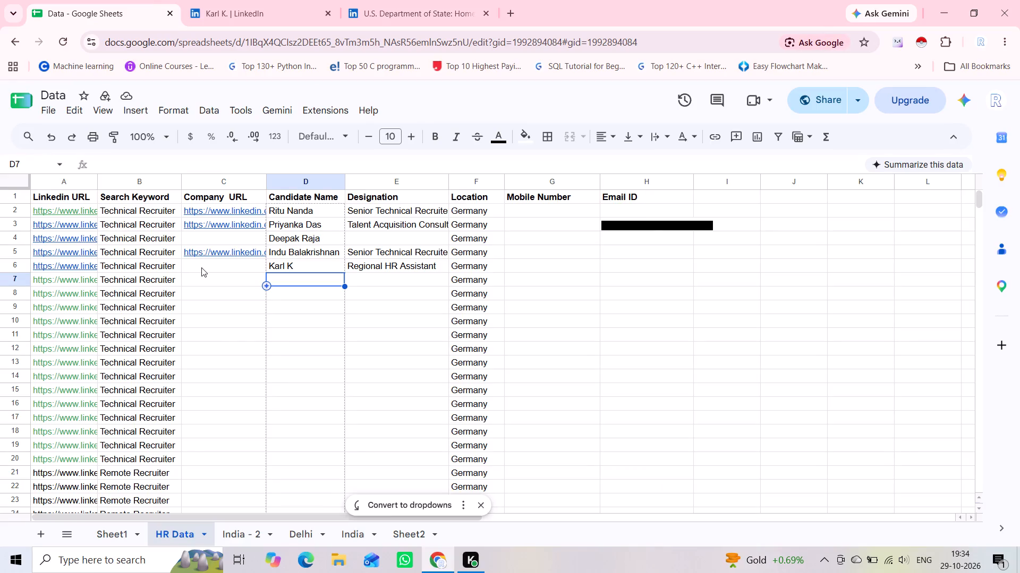
pyautogui.hotkey('ctrl', 'v')
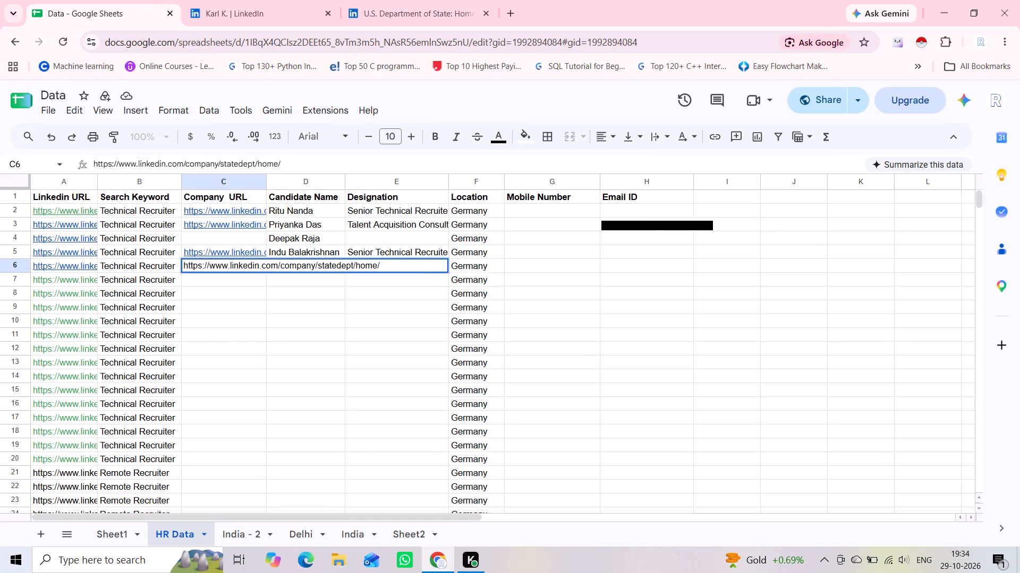
pyautogui.press('Return')
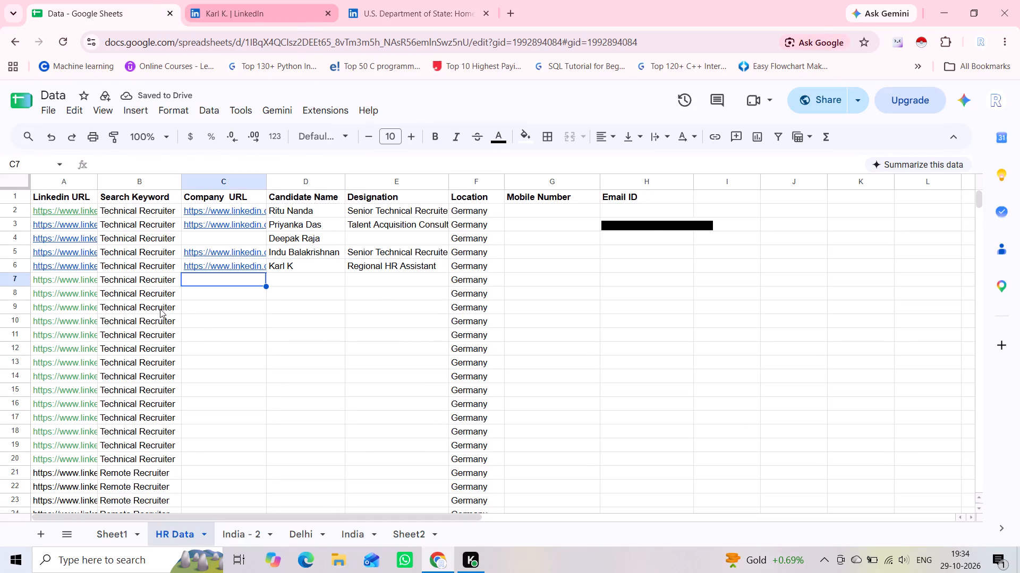
# Turn the LinkedIn URL in cell A7 into a working hyperlink and open that profile.
pyautogui.tripleClick(80, 279)
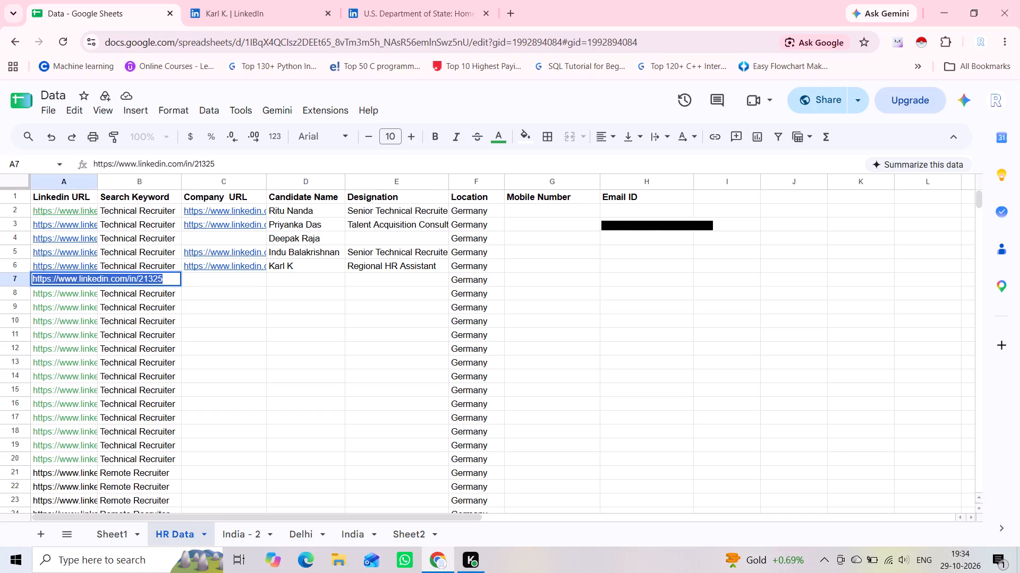
pyautogui.press('Return')
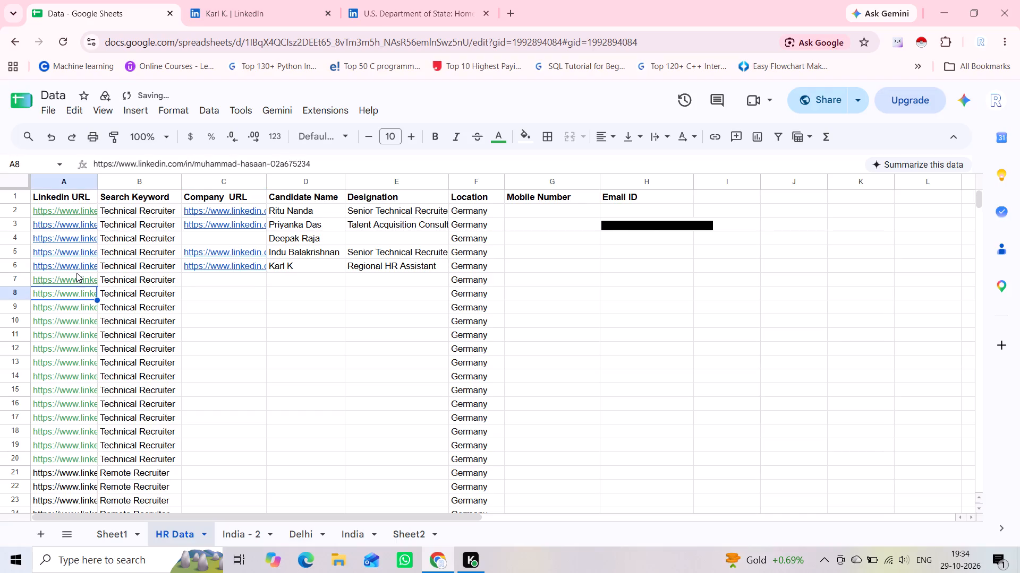
pyautogui.doubleClick(72, 281)
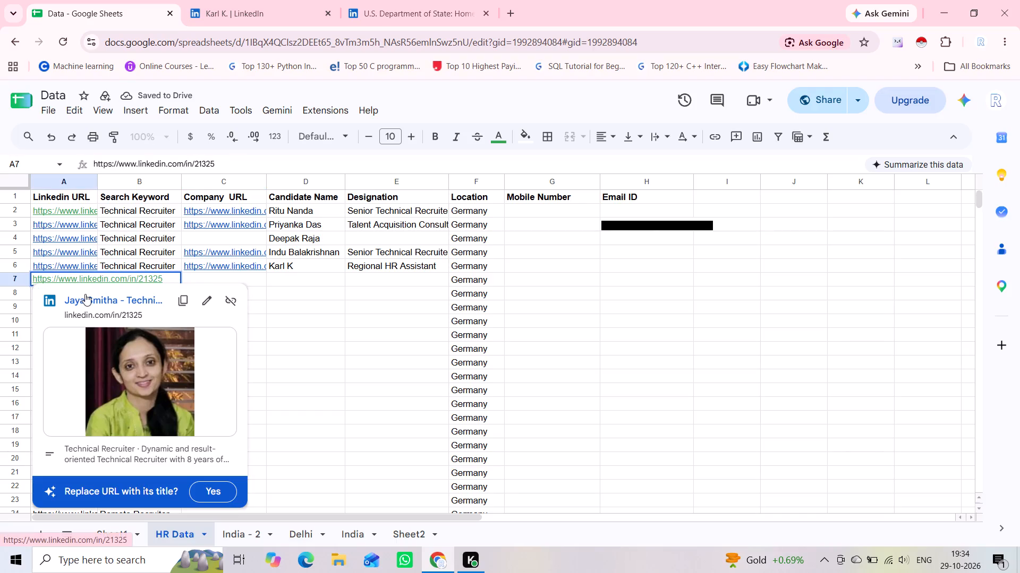
pyautogui.click(86, 301)
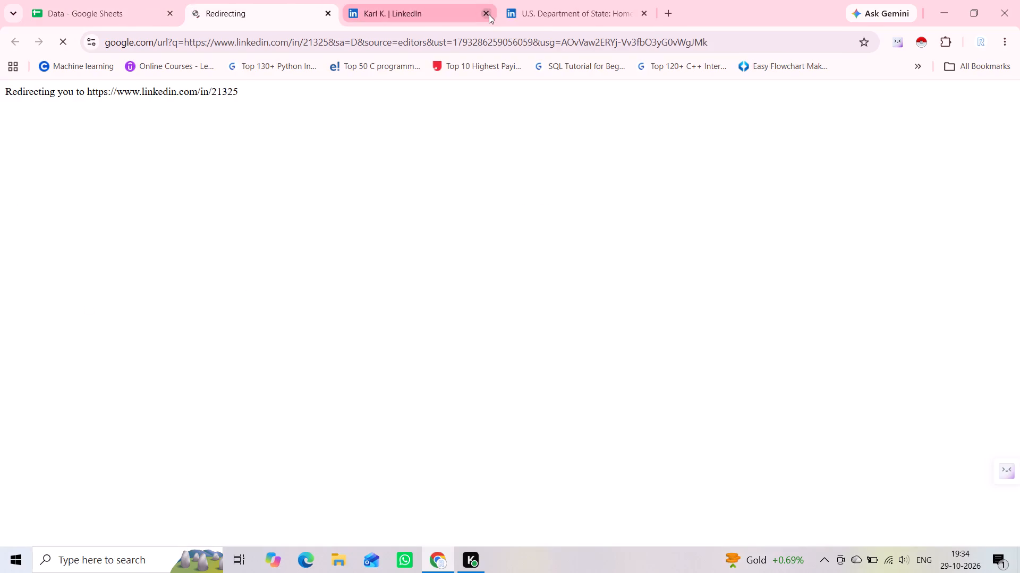
# Close the previous candidate's LinkedIn profile tab and the U.S. Department of State tab.
pyautogui.click(489, 16)
pyautogui.click(489, 16)
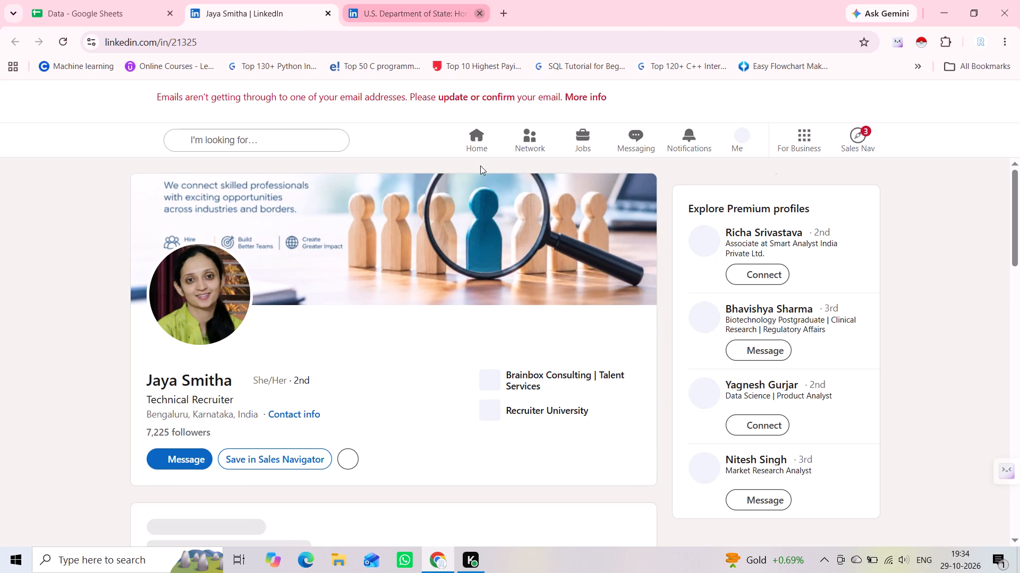
# Copy the candidate's name from the open LinkedIn profile into Candidate Name cell D7 as plain text.
pyautogui.scroll(-1, 514, 306)
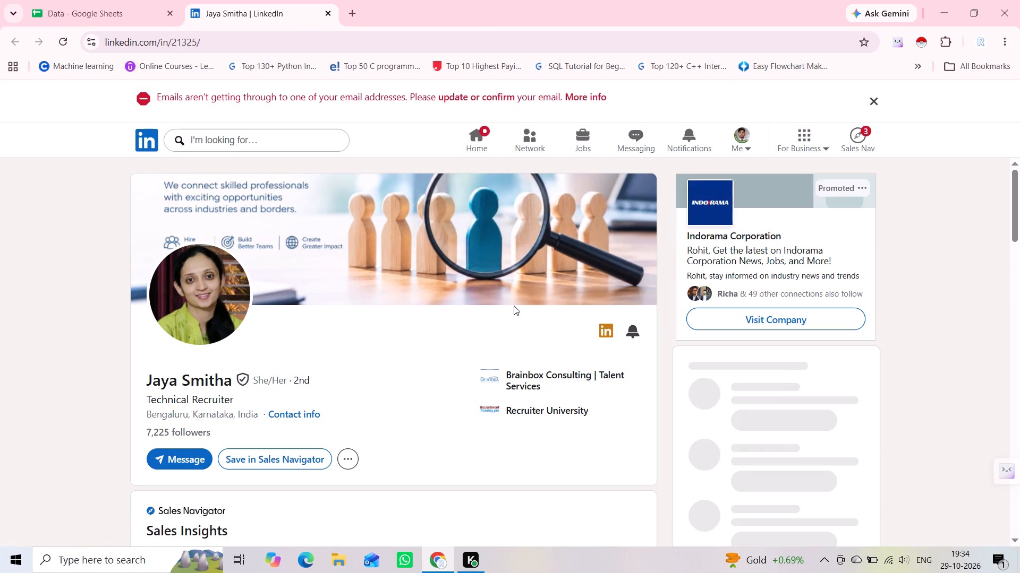
pyautogui.scroll(-1, 514, 306)
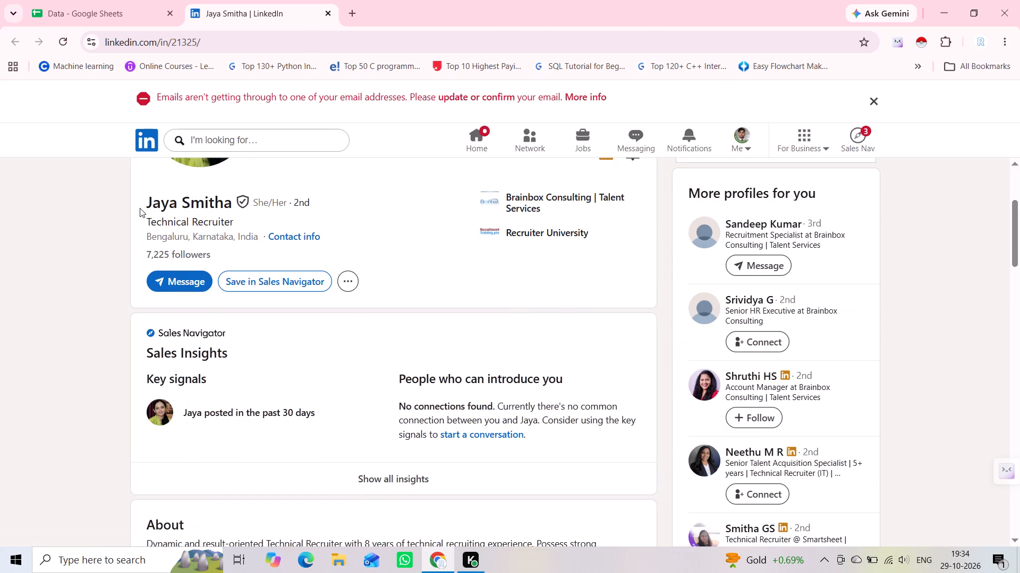
pyautogui.moveTo(139, 205); pyautogui.dragTo(232, 203)
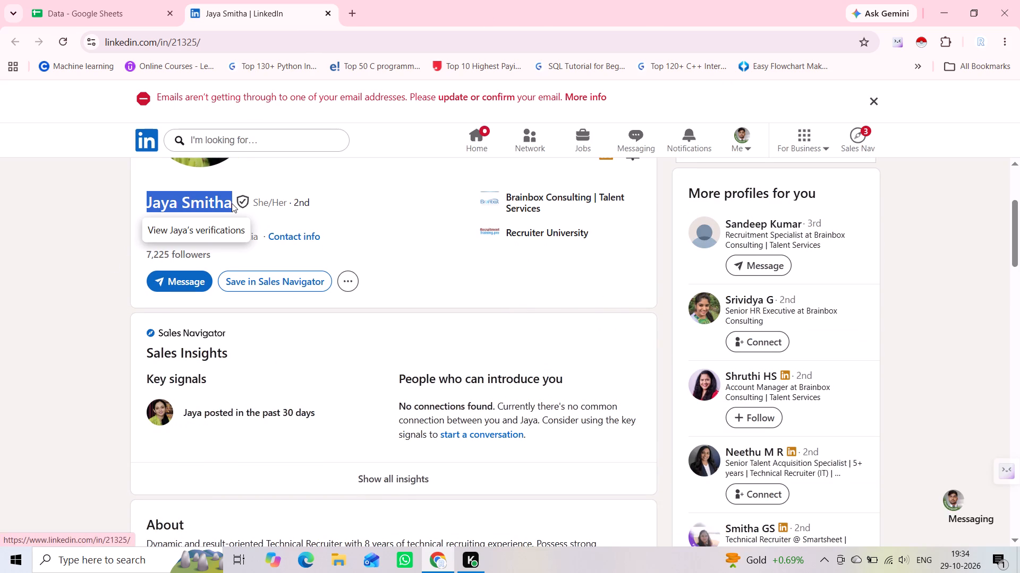
pyautogui.hotkey('ctrl', 'c')
pyautogui.click(114, 0)
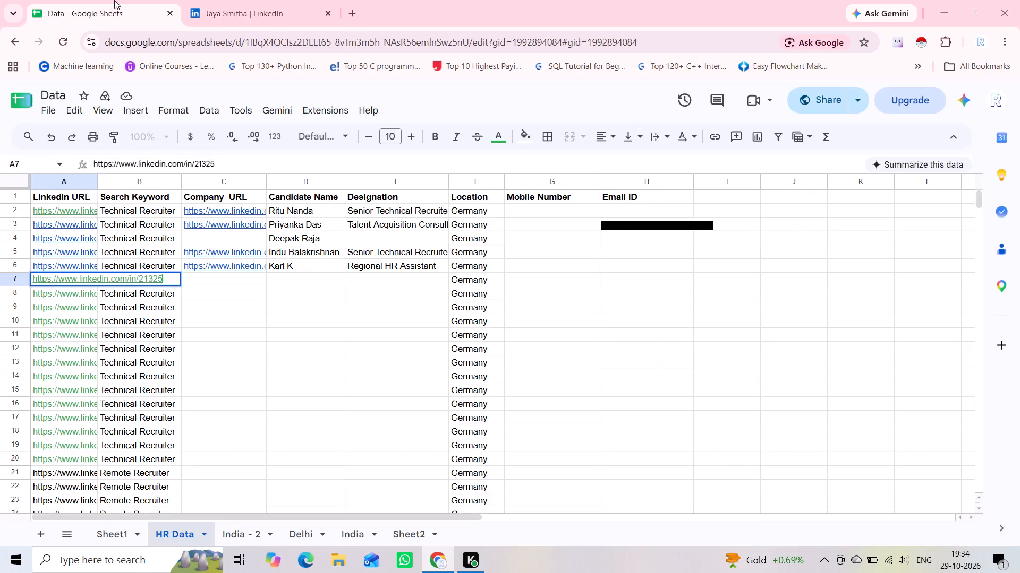
pyautogui.tripleClick(284, 281)
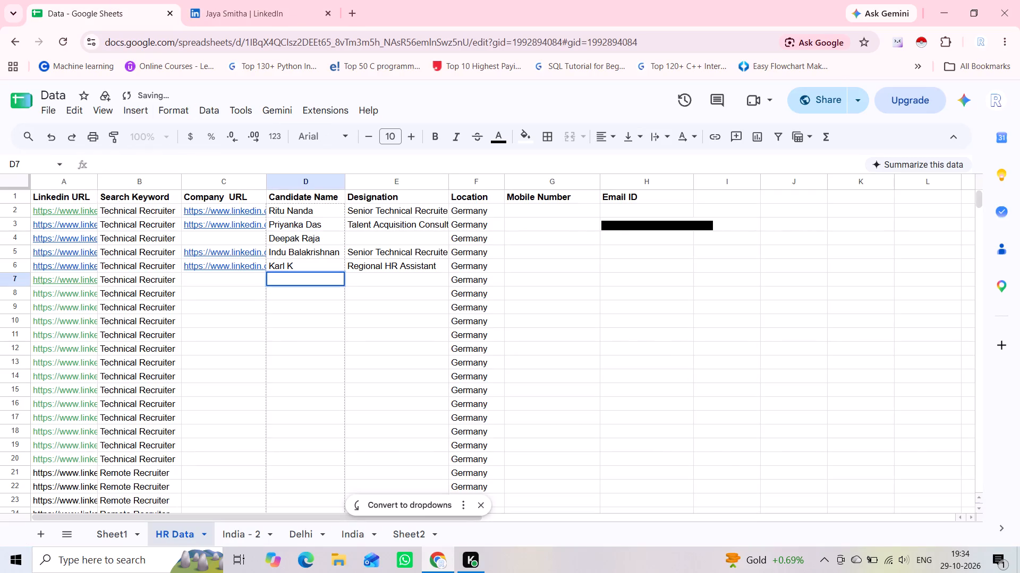
pyautogui.doubleClick(284, 281)
pyautogui.hotkey('ctrl', 'v')
pyautogui.press('Return')
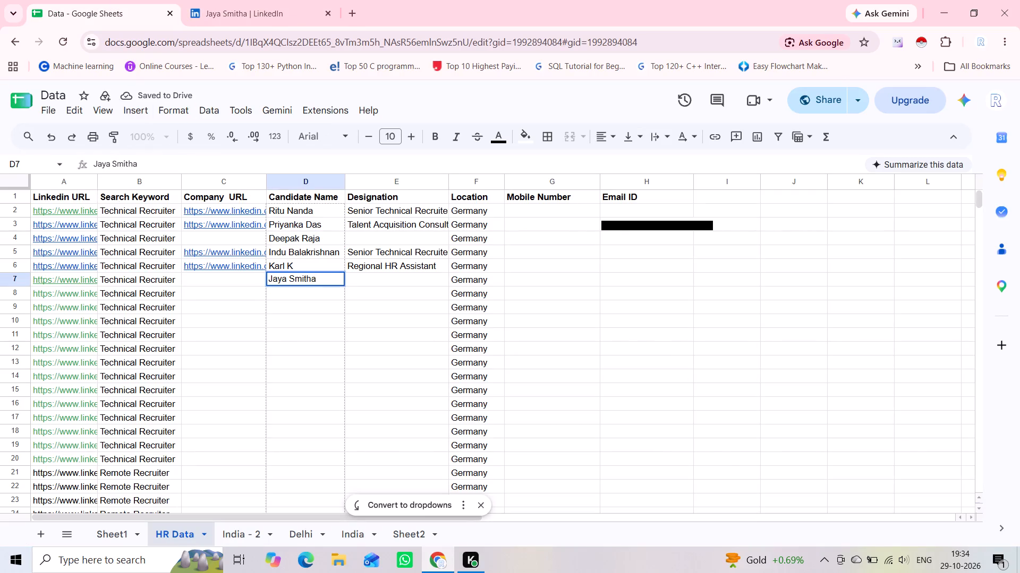
# Open the Brainbox Consulting | Talent Services company page from the Experience section of the row 7 candidate's LinkedIn profile.
pyautogui.click(197, 0)
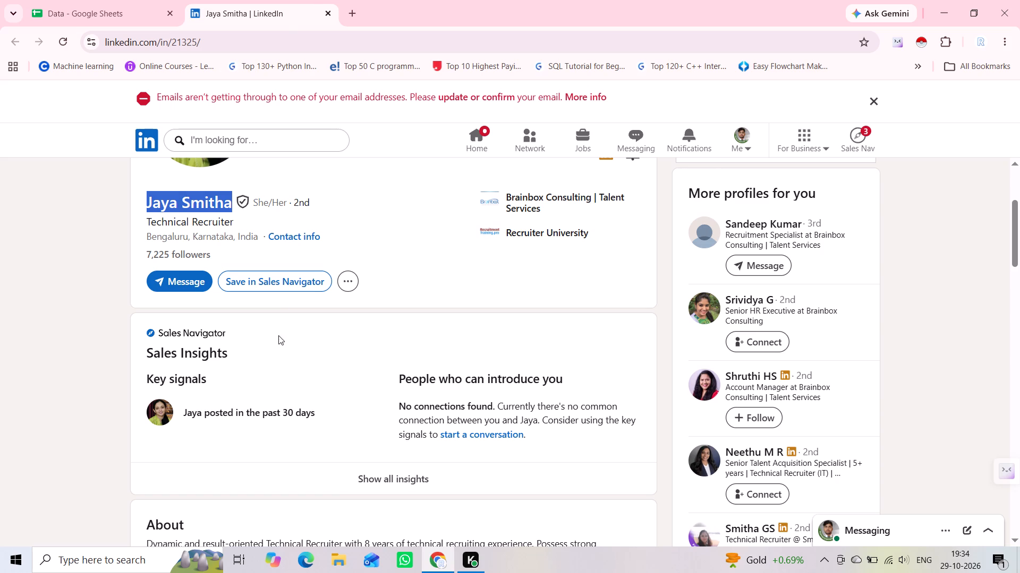
pyautogui.scroll(-8, 278, 337)
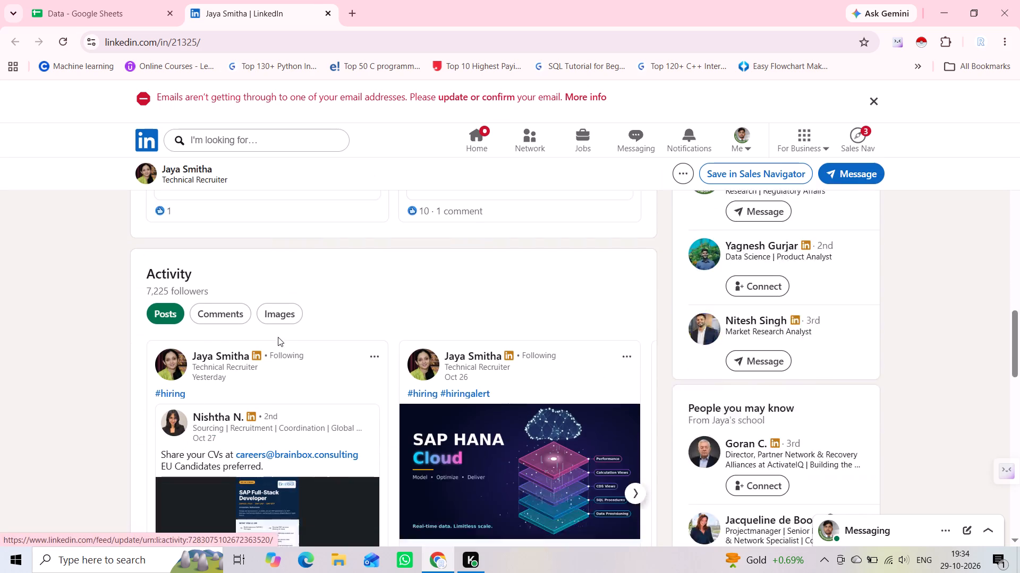
pyautogui.scroll(-3, 278, 337)
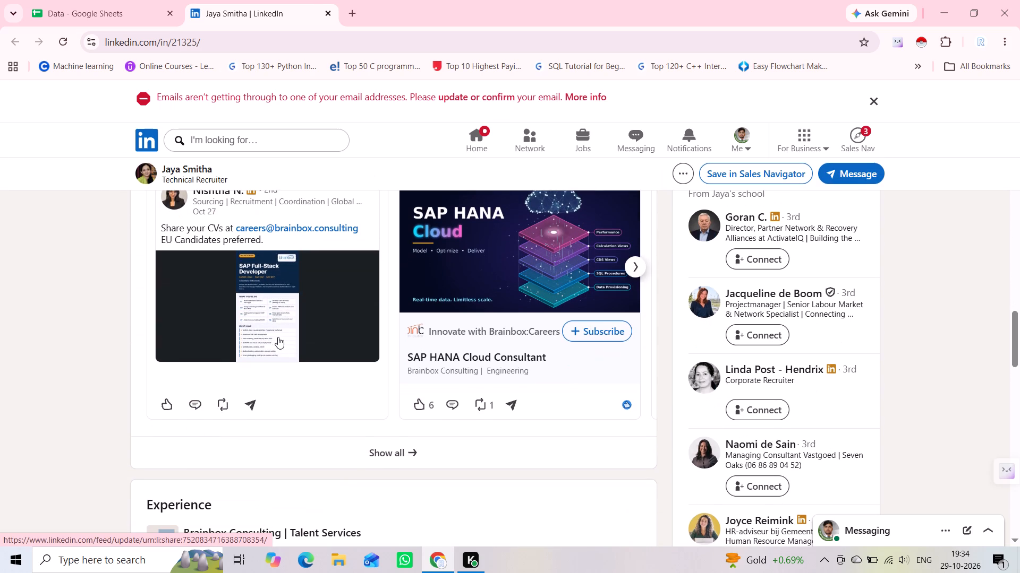
pyautogui.scroll(-4, 278, 337)
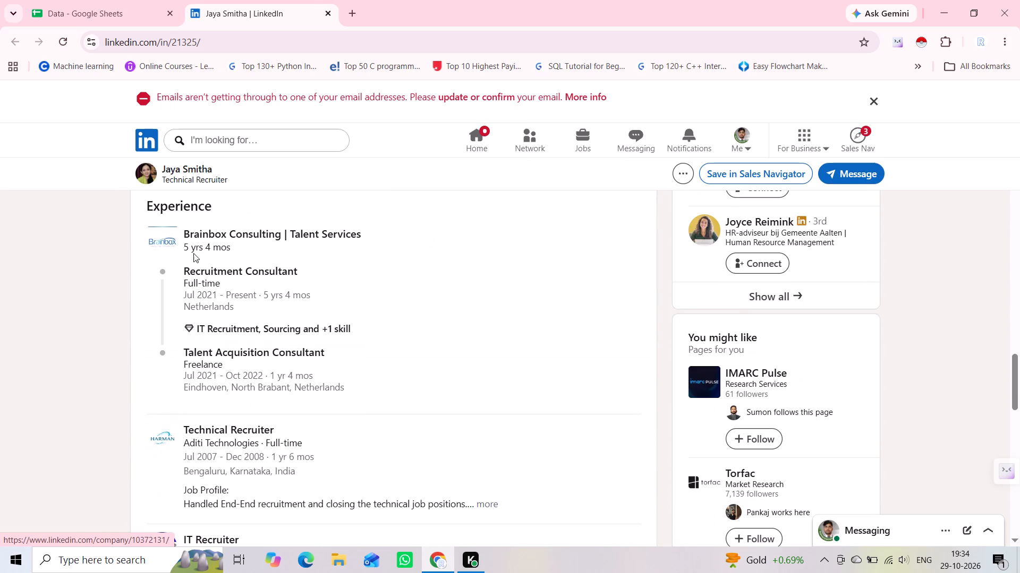
pyautogui.keyDown('ctrl'); pyautogui.click(169, 240); pyautogui.keyUp('ctrl')
# Copy the current job title Recruitment Consultant from the profile's Experience section into Designation cell E7 as plain text.
pyautogui.moveTo(178, 266); pyautogui.dragTo(304, 270)
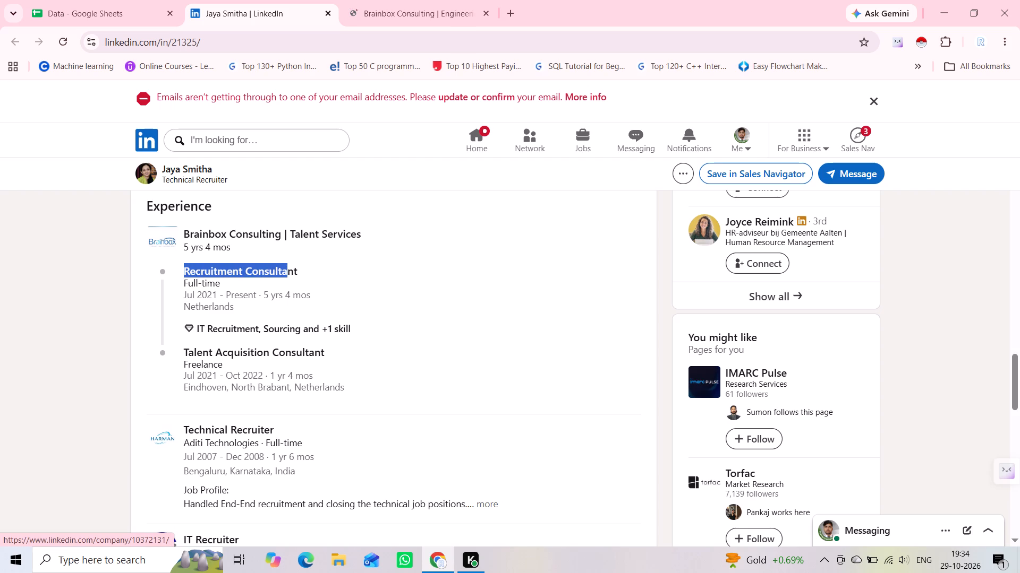
pyautogui.moveTo(304, 270); pyautogui.dragTo(296, 271)
pyautogui.hotkey('ctrl', 'c')
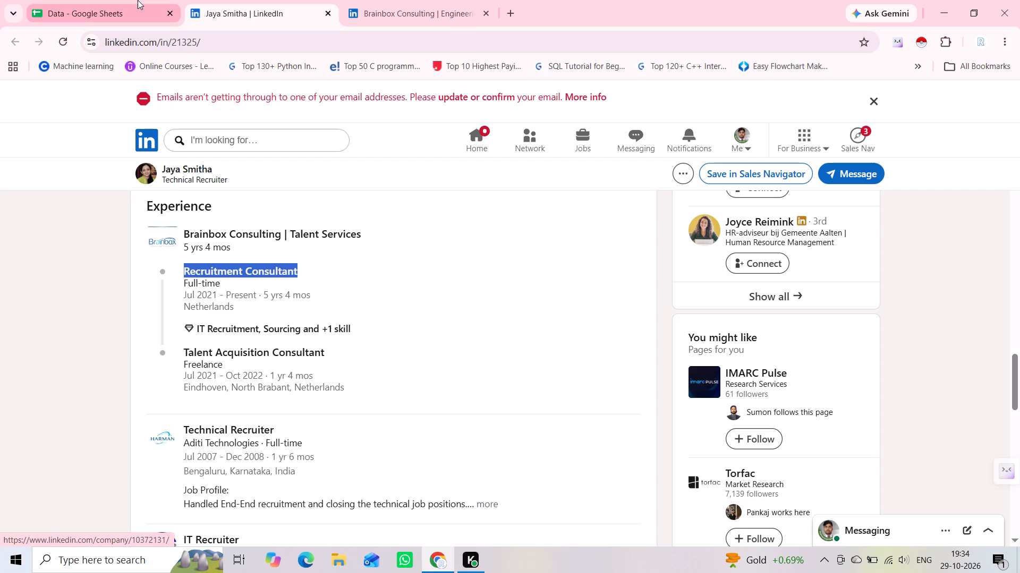
pyautogui.click(138, 0)
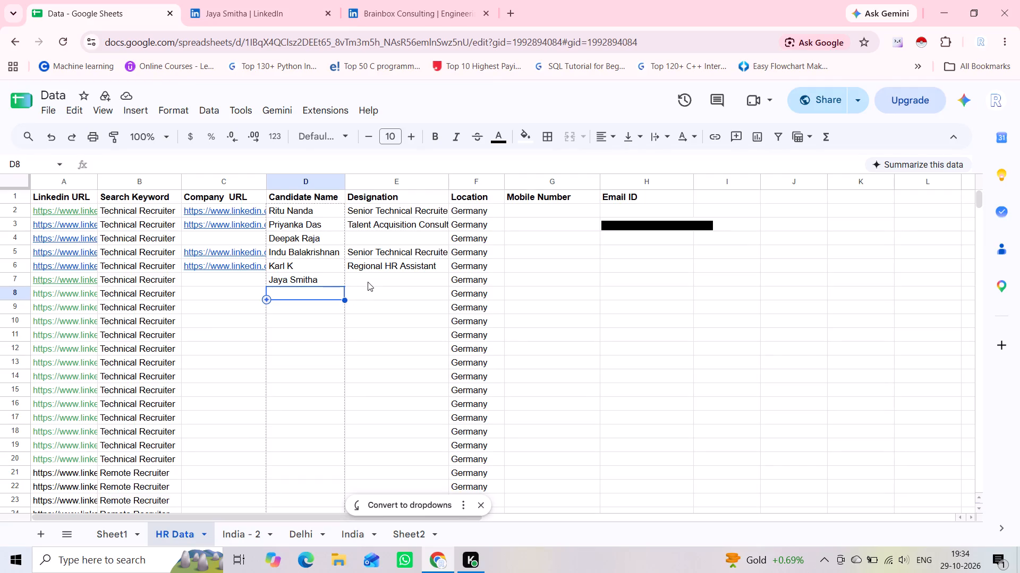
pyautogui.tripleClick(368, 282)
pyautogui.doubleClick(368, 282)
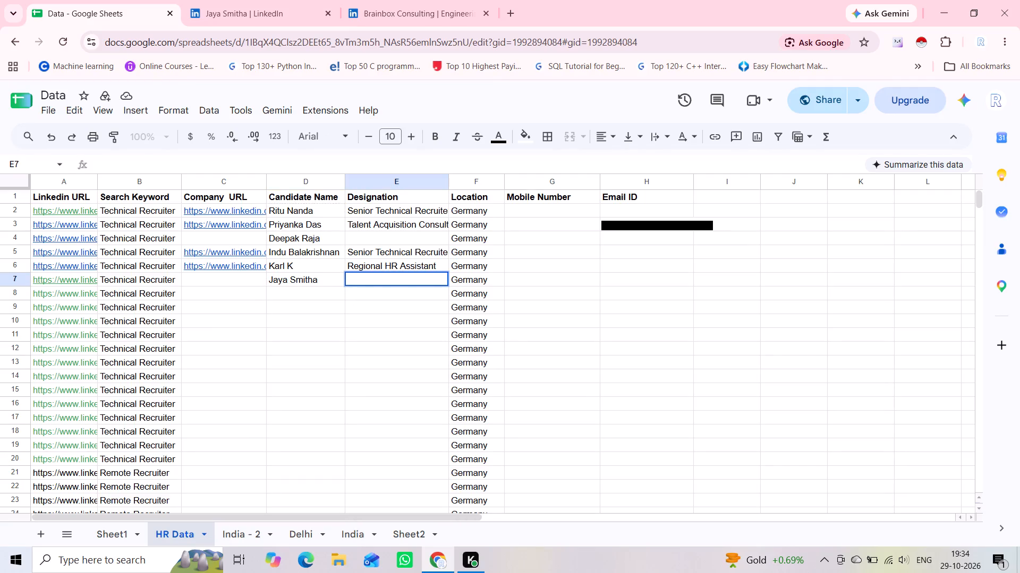
pyautogui.hotkey('ctrl', 'v')
pyautogui.press('Return')
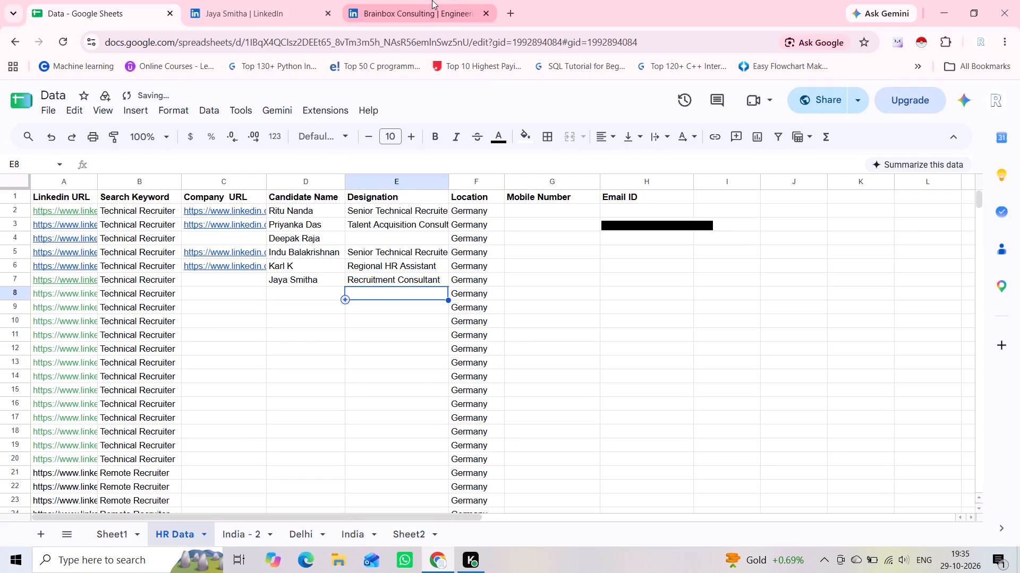
pyautogui.click(432, 0)
pyautogui.click(325, 46)
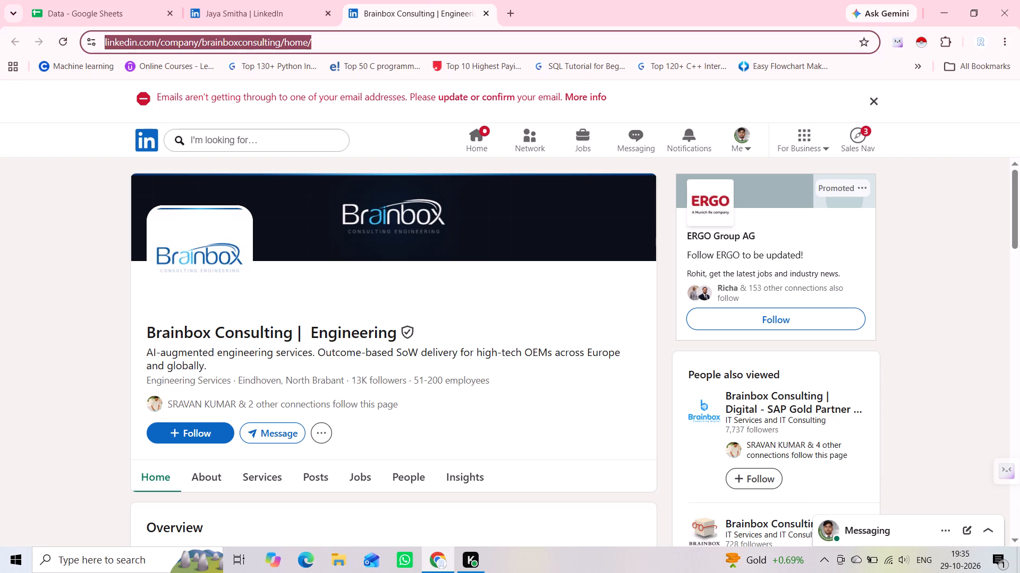
pyautogui.hotkey('ctrl', 'c')
pyautogui.click(118, 0)
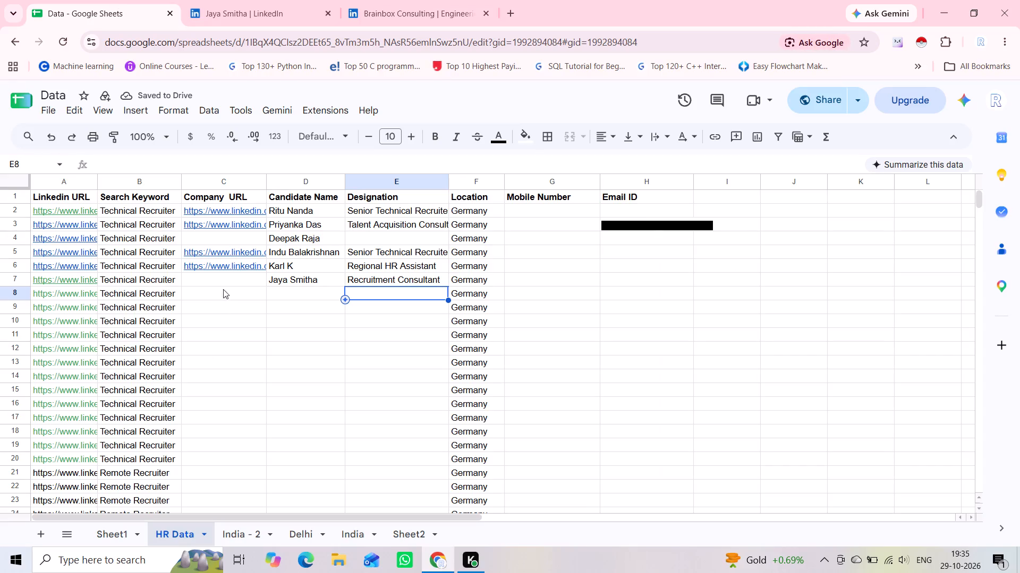
pyautogui.click(228, 282)
pyautogui.hotkey('ctrl', 'v')
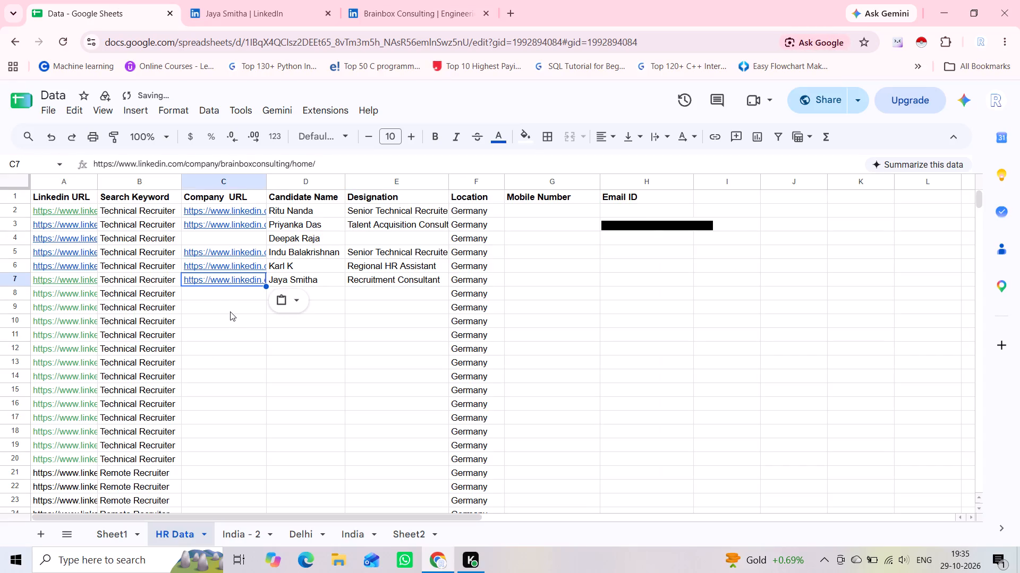
pyautogui.click(230, 314)
# Turn the LinkedIn URL in cell A8 into a working hyperlink and open that profile.
pyautogui.doubleClick(84, 292)
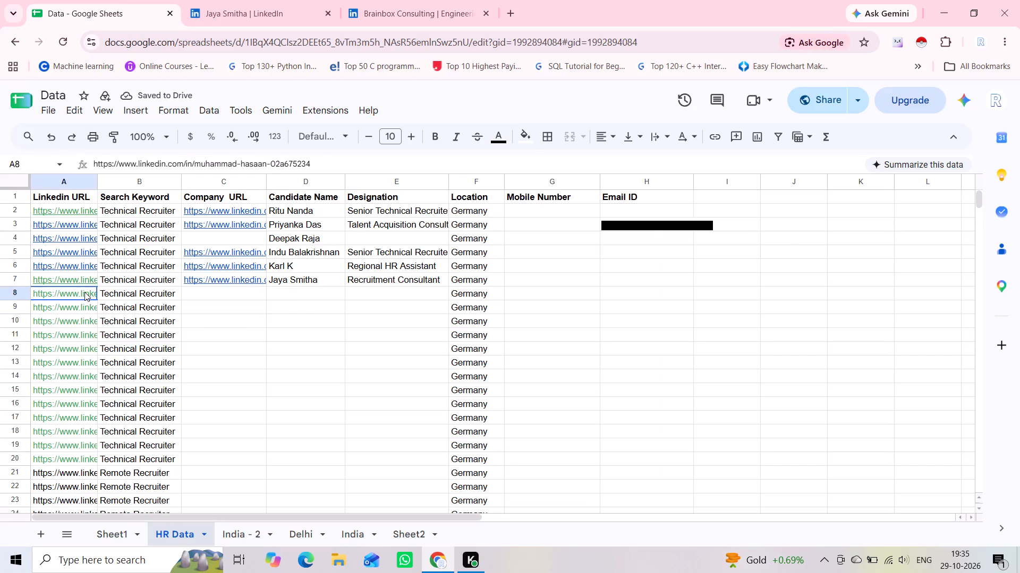
pyautogui.doubleClick(84, 292)
pyautogui.click(84, 292)
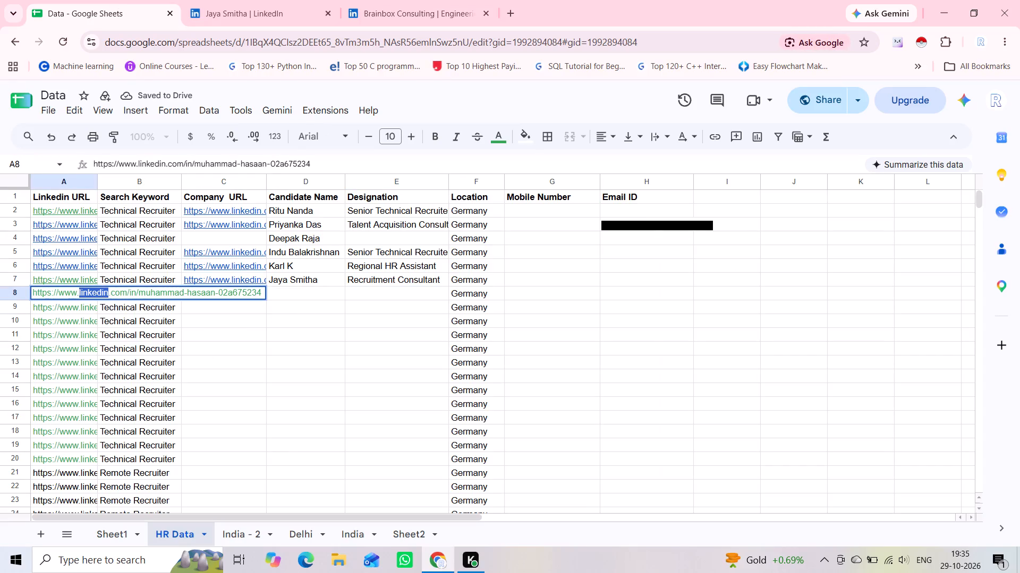
pyautogui.press('Return')
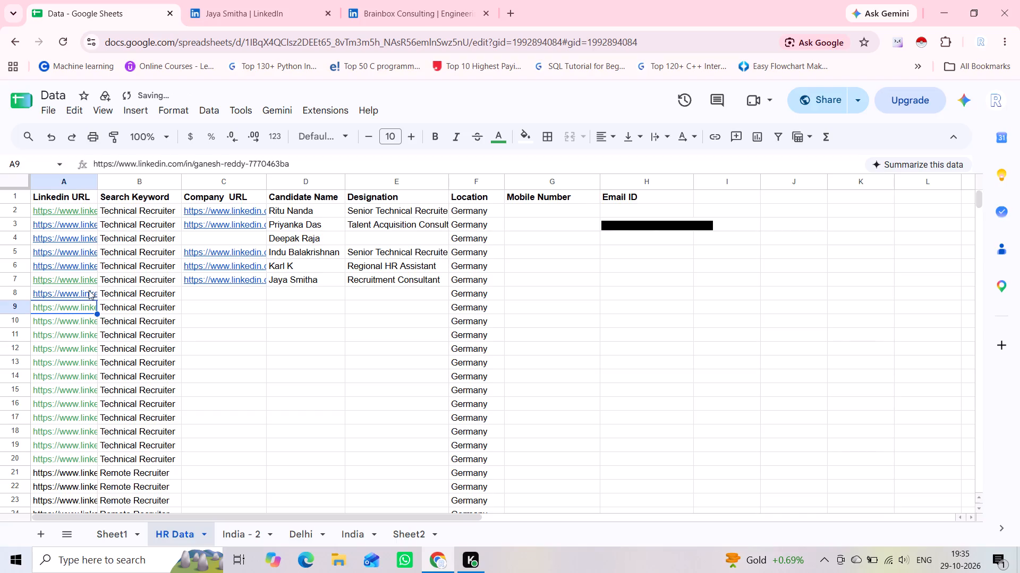
pyautogui.click(76, 292)
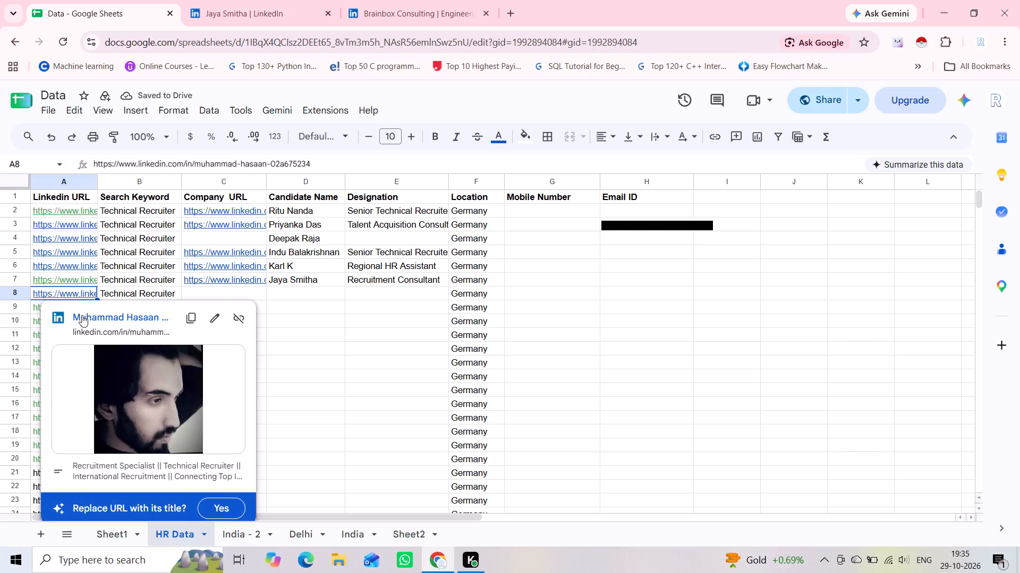
pyautogui.click(82, 315)
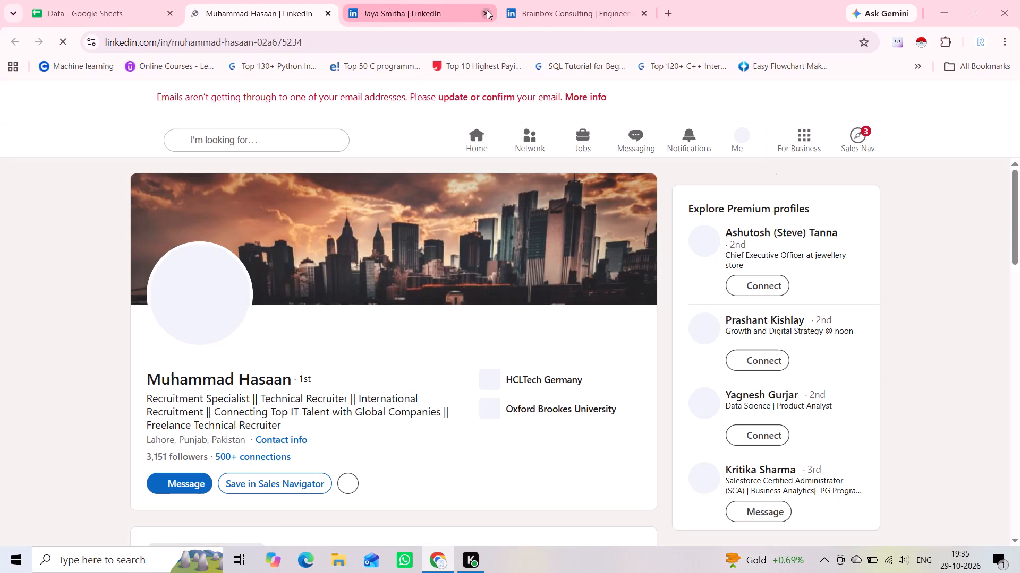
# Close the previous candidate's LinkedIn profile tab and the Brainbox Consulting tab, and dismiss the email notice on the new profile.
pyautogui.click(489, 10)
pyautogui.click(489, 10)
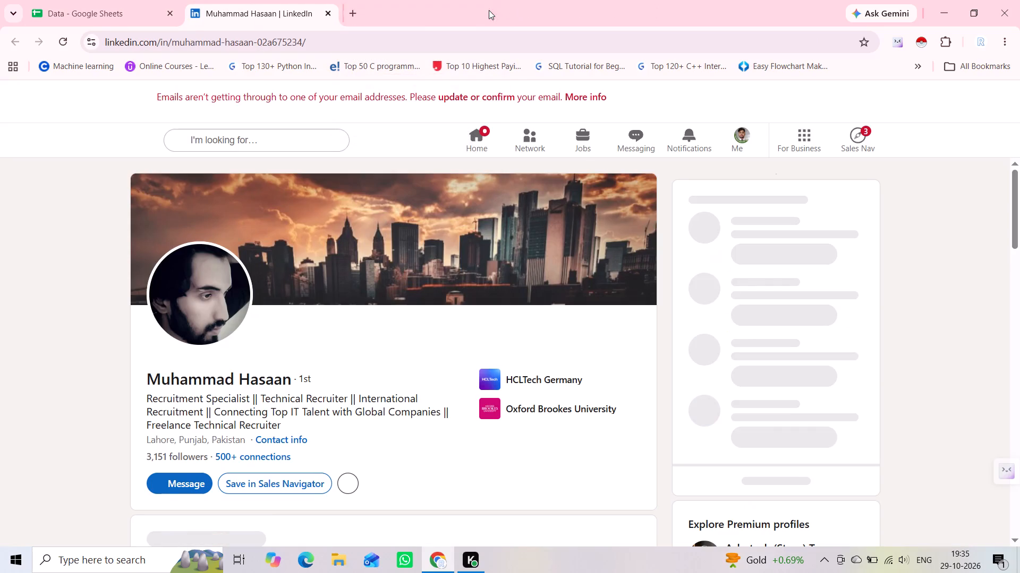
pyautogui.click(872, 103)
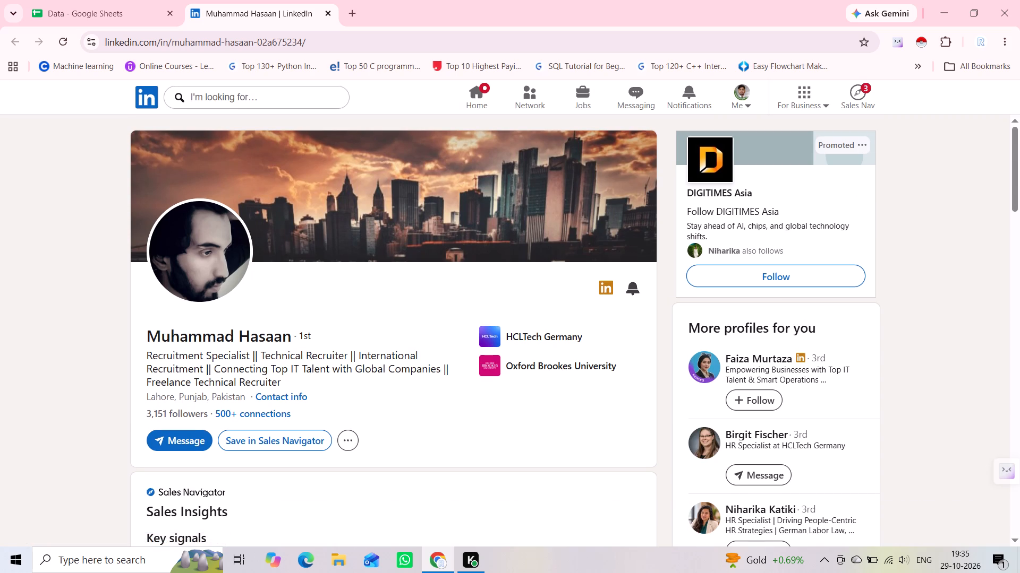
# Copy the candidate's name from the LinkedIn profile into Candidate Name cell D8 as plain text.
pyautogui.moveTo(139, 337); pyautogui.dragTo(287, 330)
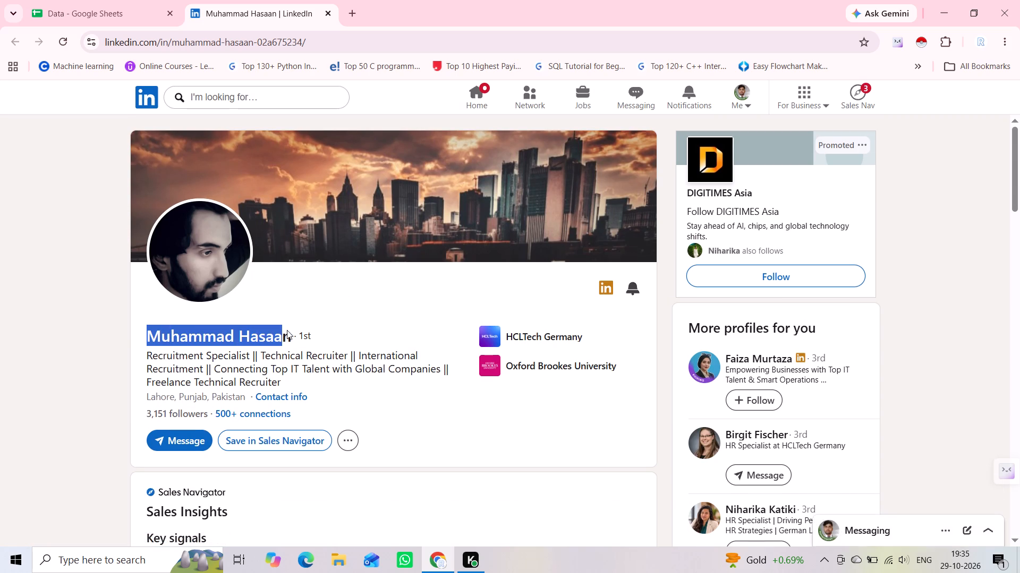
pyautogui.moveTo(287, 330); pyautogui.dragTo(288, 331)
pyautogui.hotkey('ctrl', 'c')
pyautogui.click(90, 357)
pyautogui.click(55, 0)
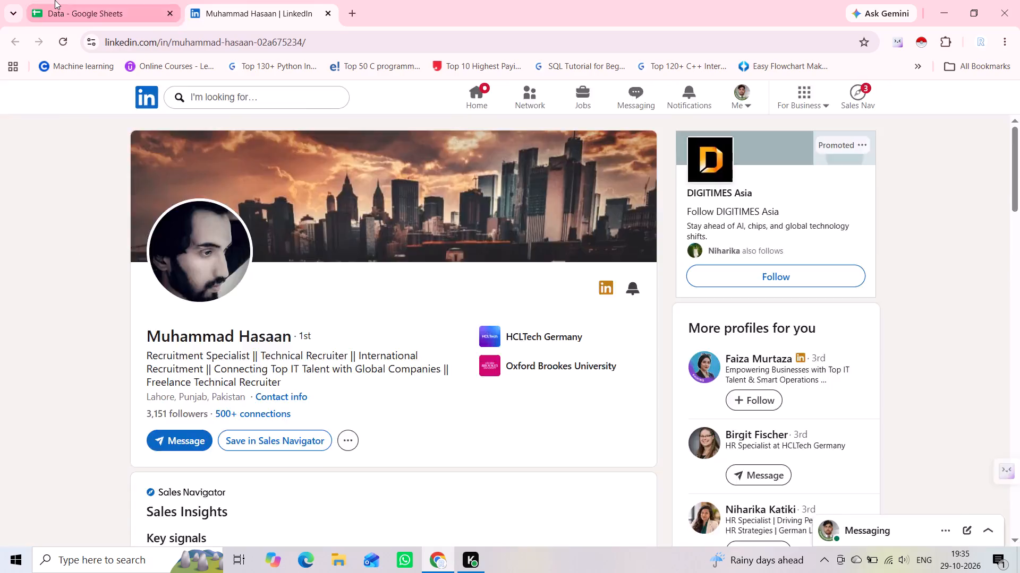
pyautogui.click(294, 299)
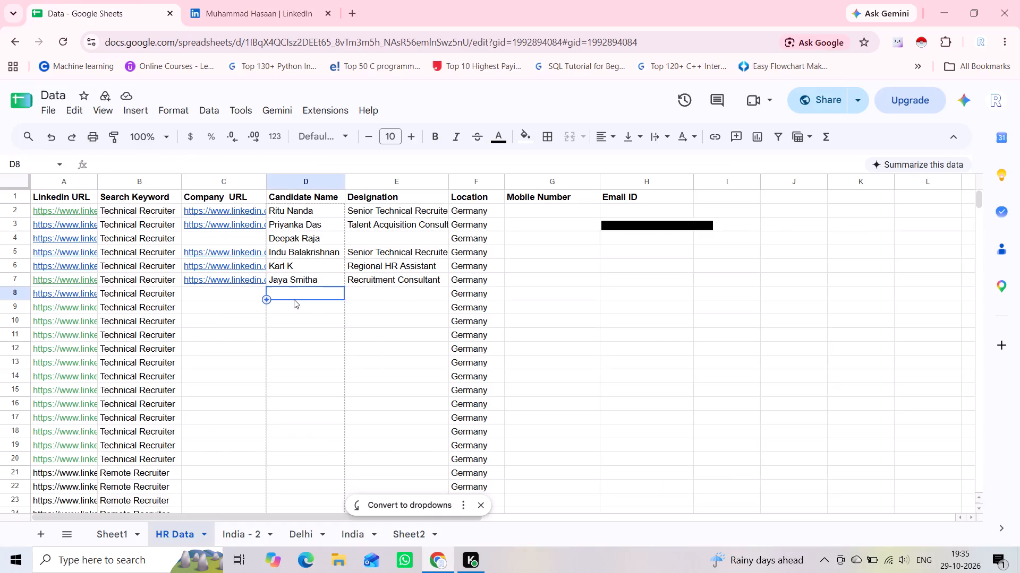
pyautogui.tripleClick(294, 299)
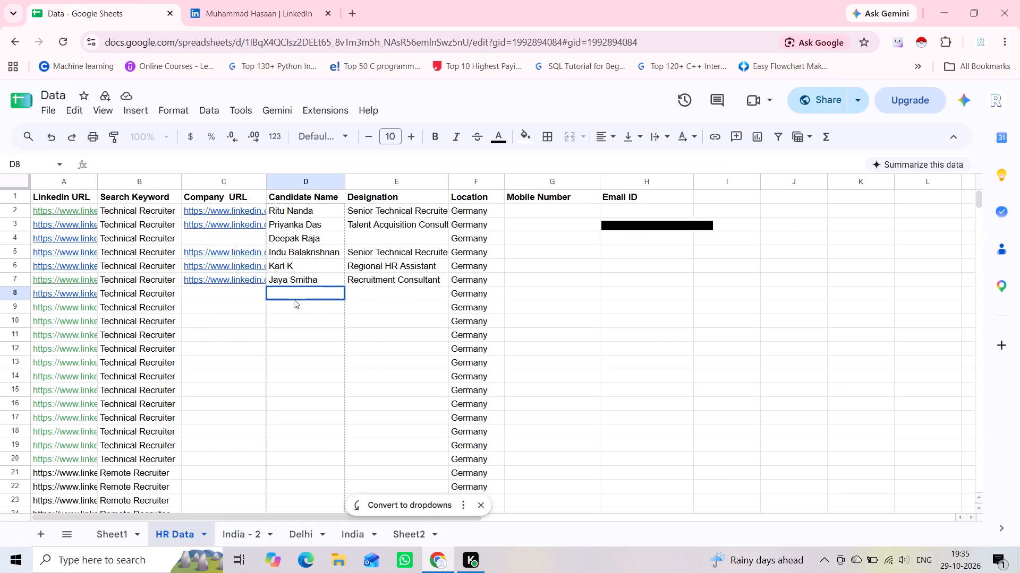
pyautogui.click(294, 299)
pyautogui.doubleClick(297, 291)
pyautogui.hotkey('ctrl', 'v')
pyautogui.press('Return')
# Open the HCLTech Germany company page from the Experience section of the row 8 candidate's LinkedIn profile.
pyautogui.click(251, 0)
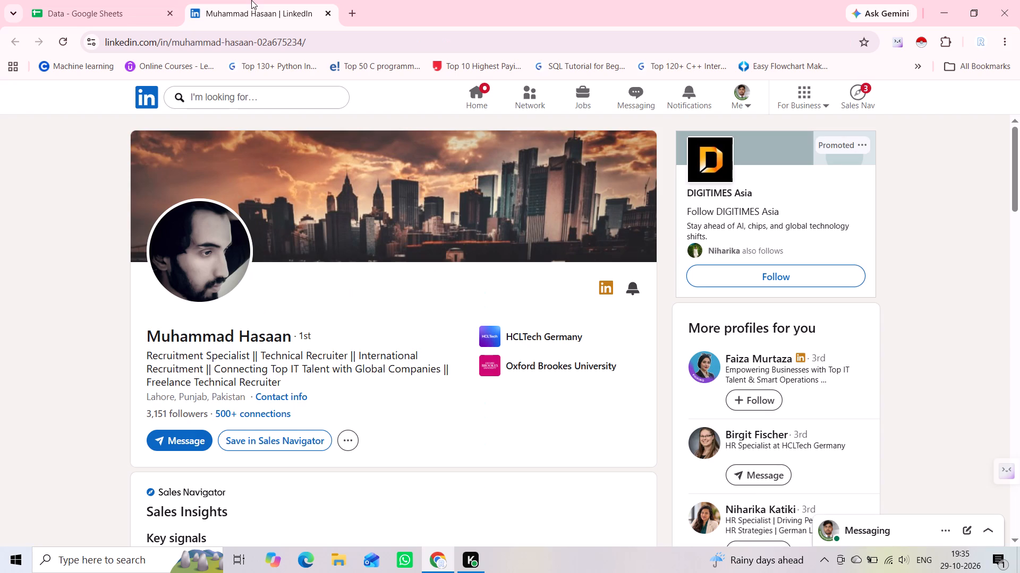
pyautogui.scroll(-8, 293, 304)
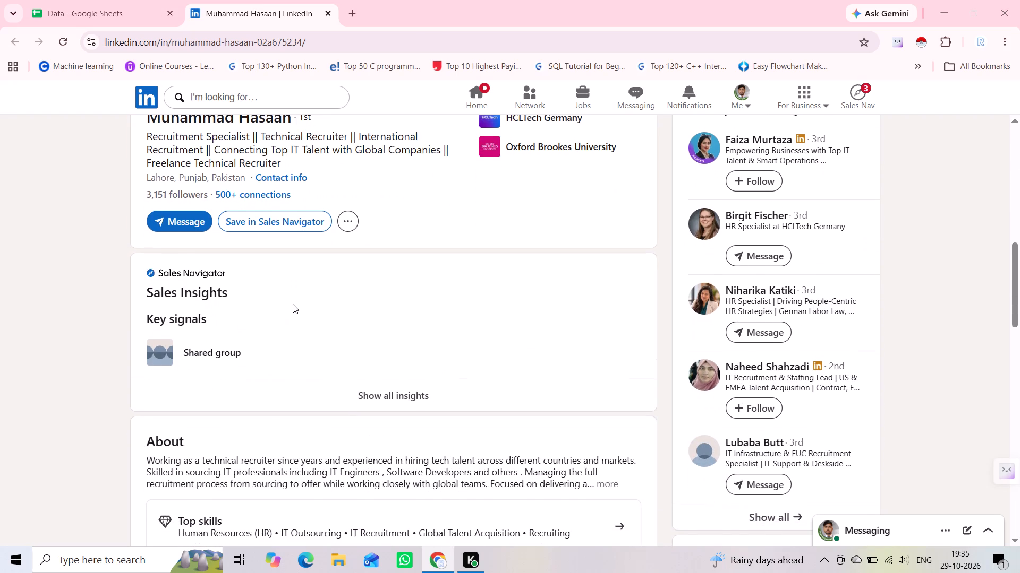
pyautogui.scroll(-4, 293, 304)
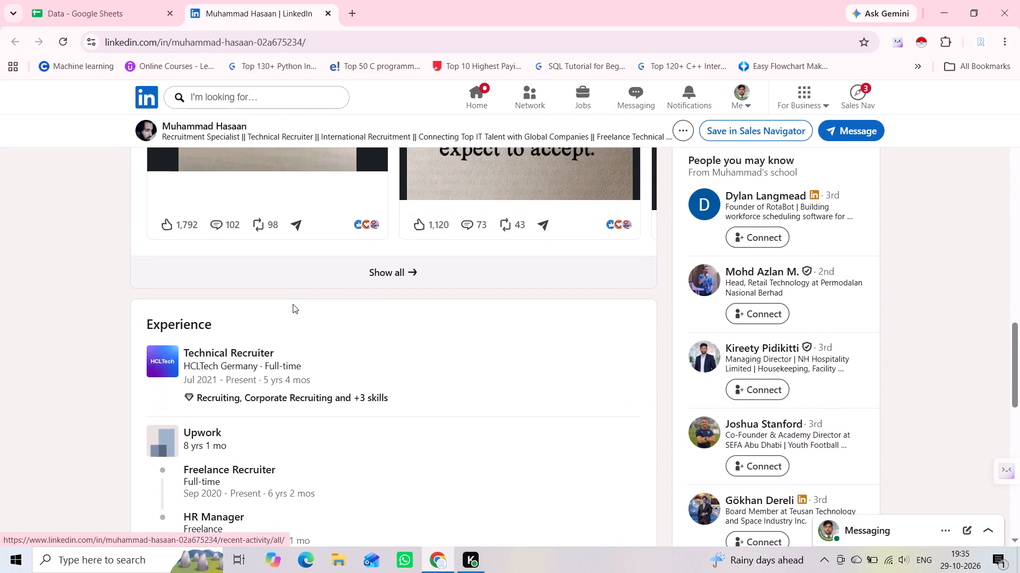
pyautogui.scroll(-1, 293, 304)
pyautogui.keyDown('ctrl'); pyautogui.click(159, 325); pyautogui.keyUp('ctrl')
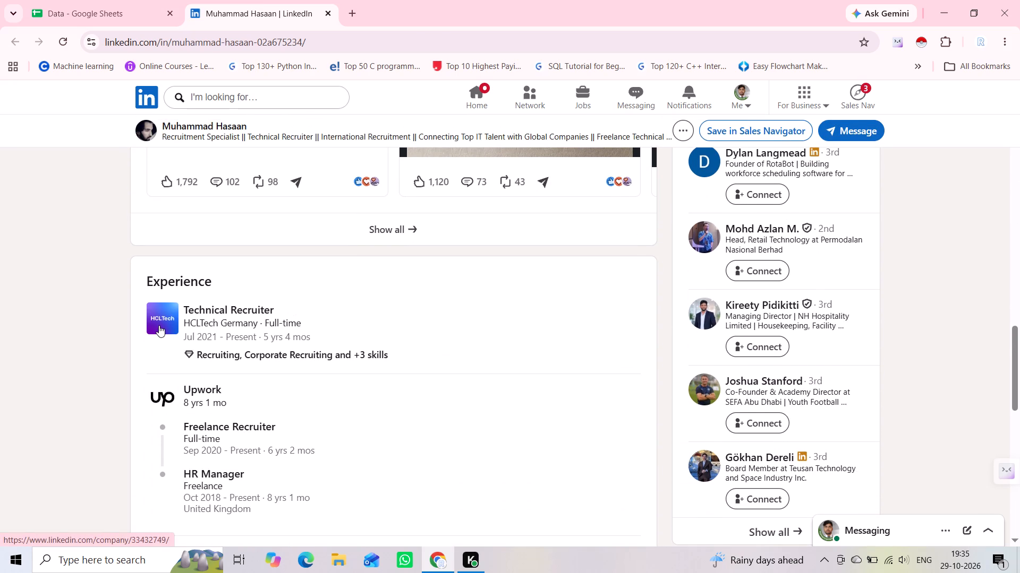
# Copy the job title Technical Recruiter from the profile's HCLTech Germany entry into Designation cell E8 as plain text.
pyautogui.moveTo(182, 307); pyautogui.dragTo(291, 303)
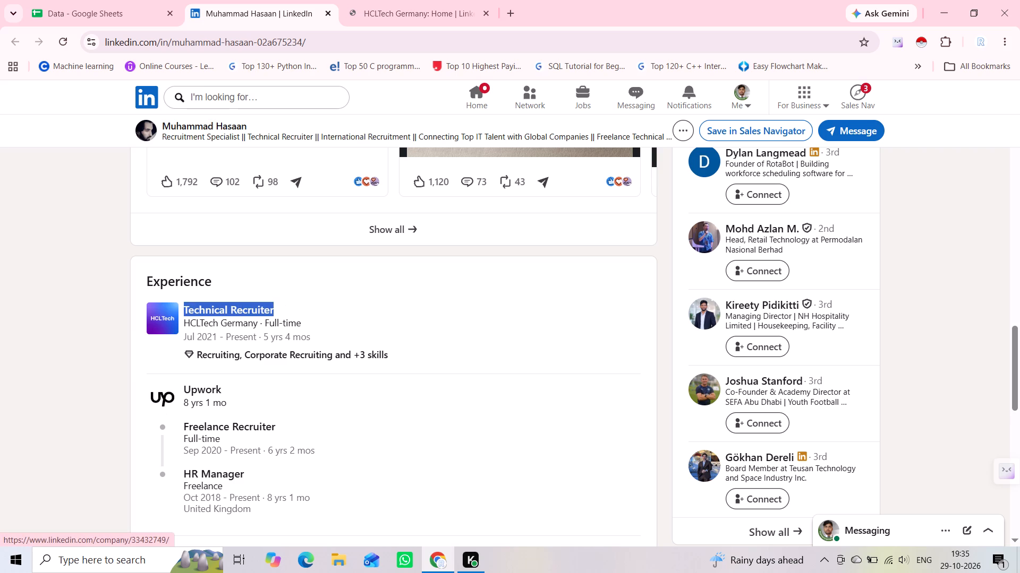
pyautogui.hotkey('ctrl', 'c')
pyautogui.click(139, 0)
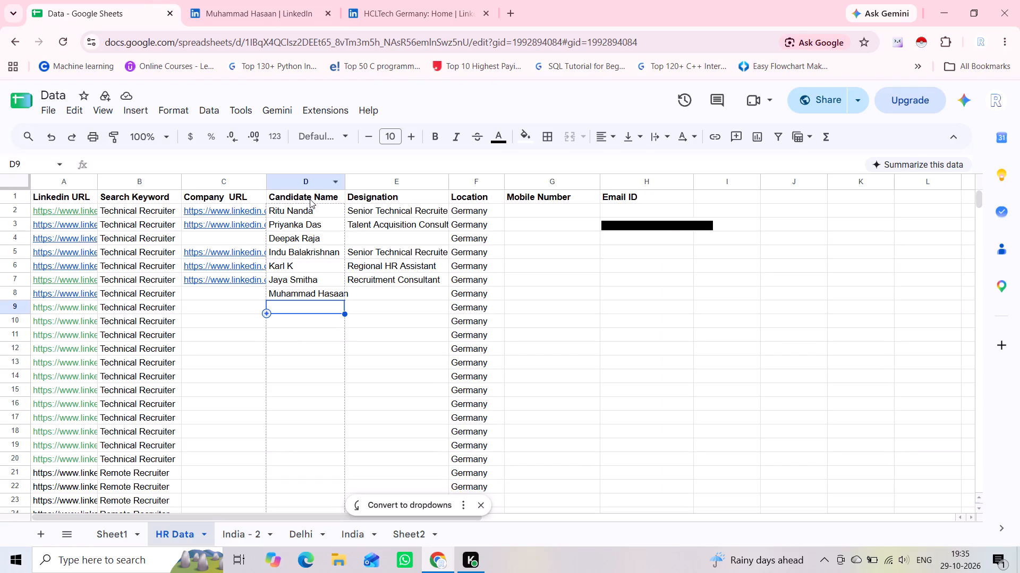
pyautogui.tripleClick(371, 293)
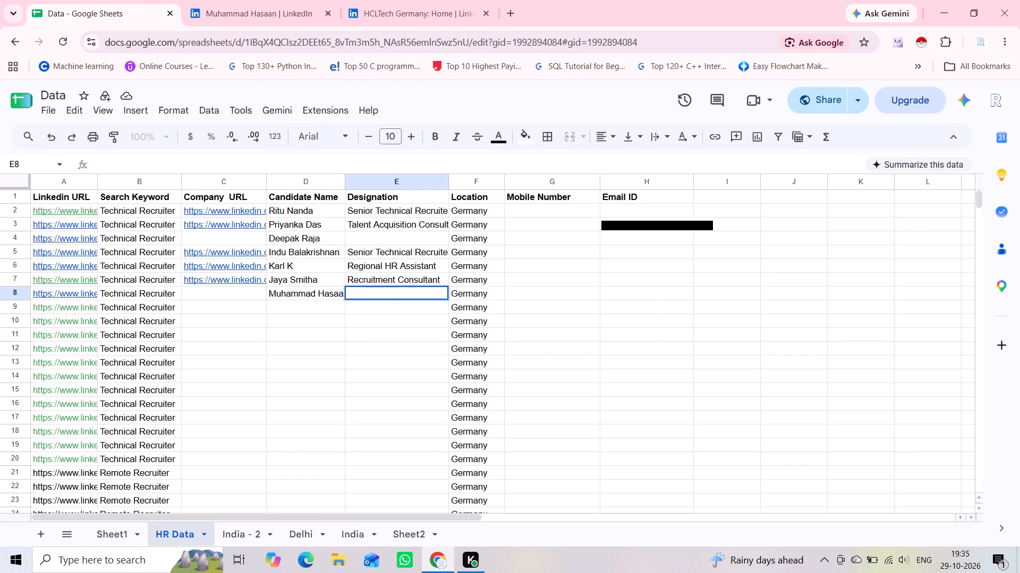
pyautogui.tripleClick(371, 293)
pyautogui.doubleClick(371, 293)
pyautogui.hotkey('ctrl', 'v')
pyautogui.press('Return')
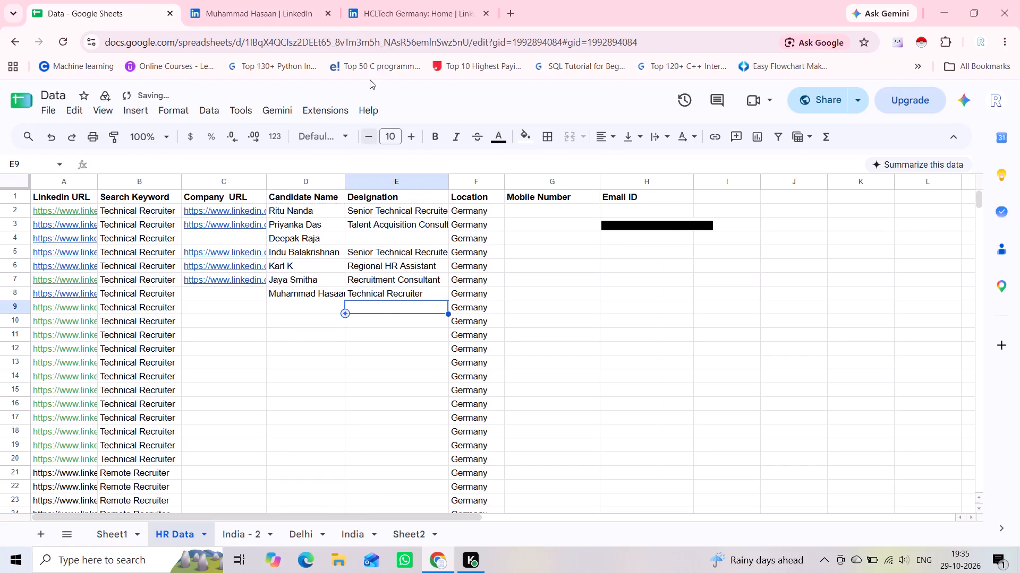
# Copy the HCLTech Germany page's URL linkedin.com/company/hcltech-germany/home/ into Company URL cell C8.
pyautogui.click(403, 0)
pyautogui.click(358, 46)
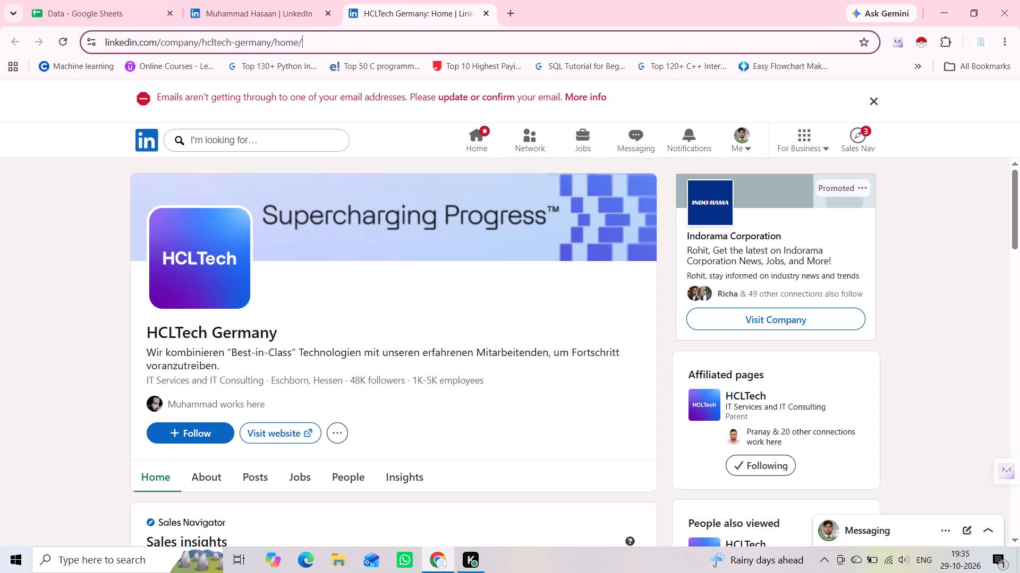
pyautogui.hotkey('ctrl', 'c')
pyautogui.click(115, 0)
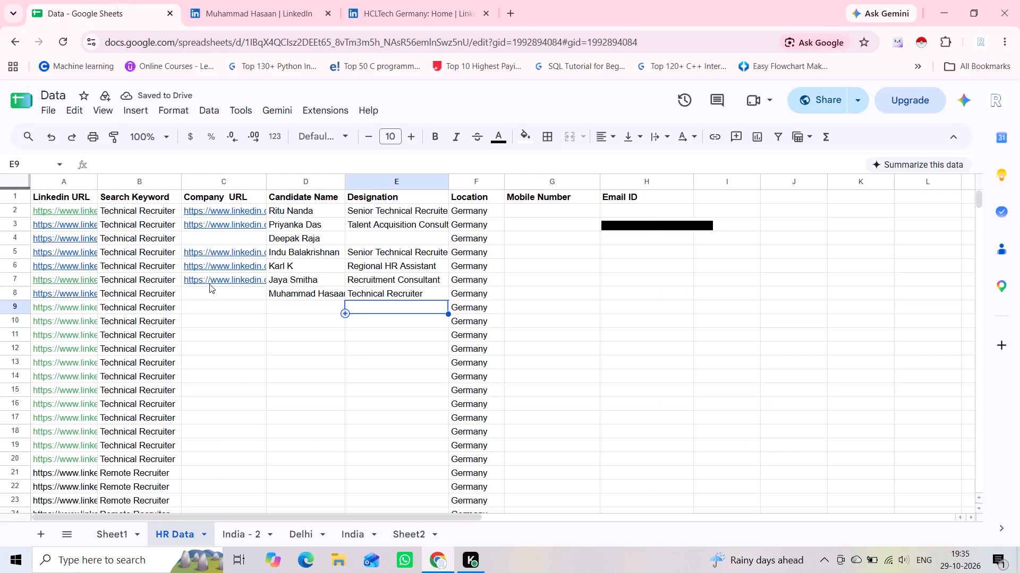
pyautogui.click(216, 296)
pyautogui.hotkey('ctrl', 'v')
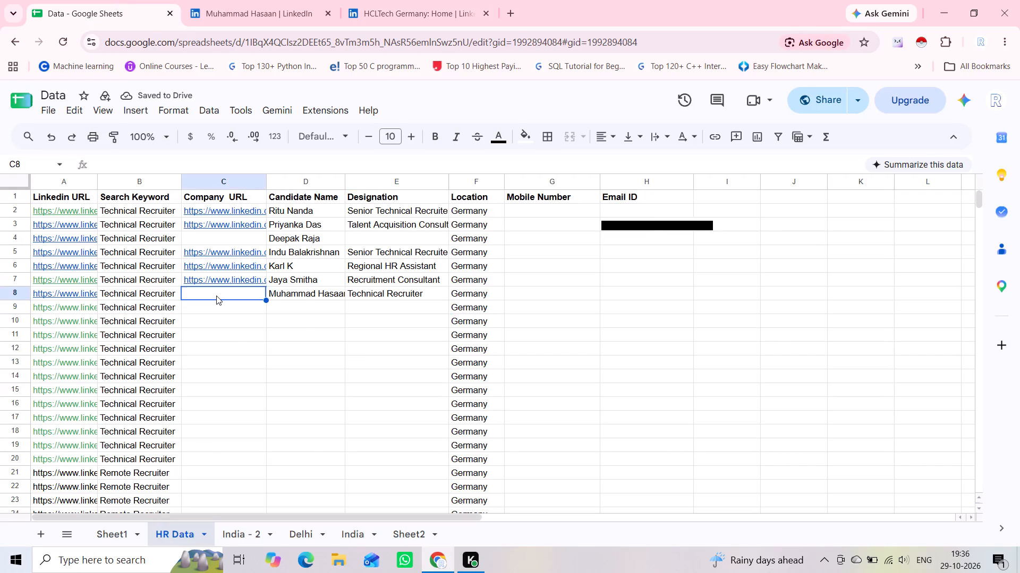
pyautogui.click(217, 304)
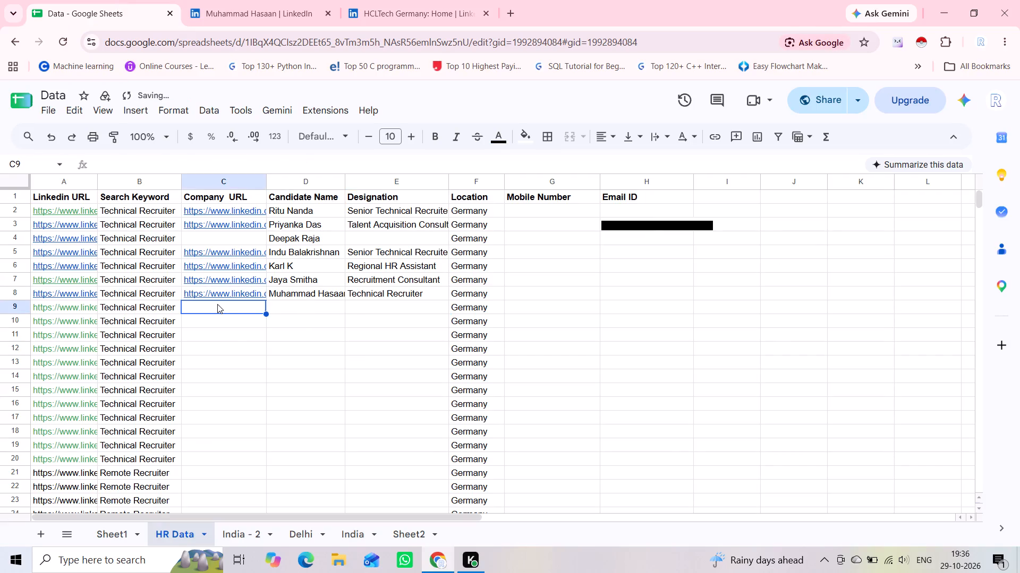
# Turn the LinkedIn URL in cell A9 into a working hyperlink and open that profile.
pyautogui.tripleClick(81, 306)
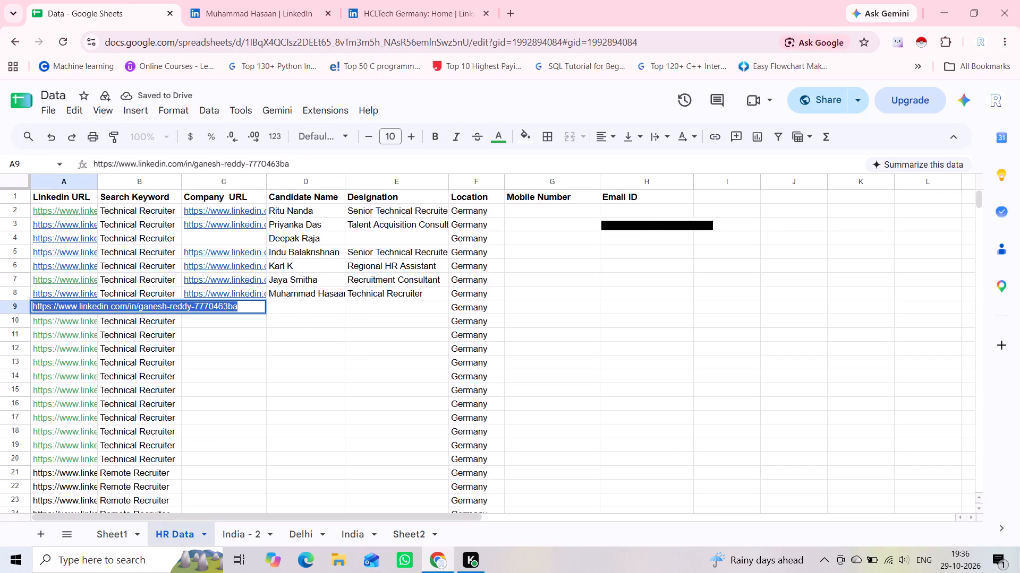
pyautogui.click(81, 306)
pyautogui.press('Return')
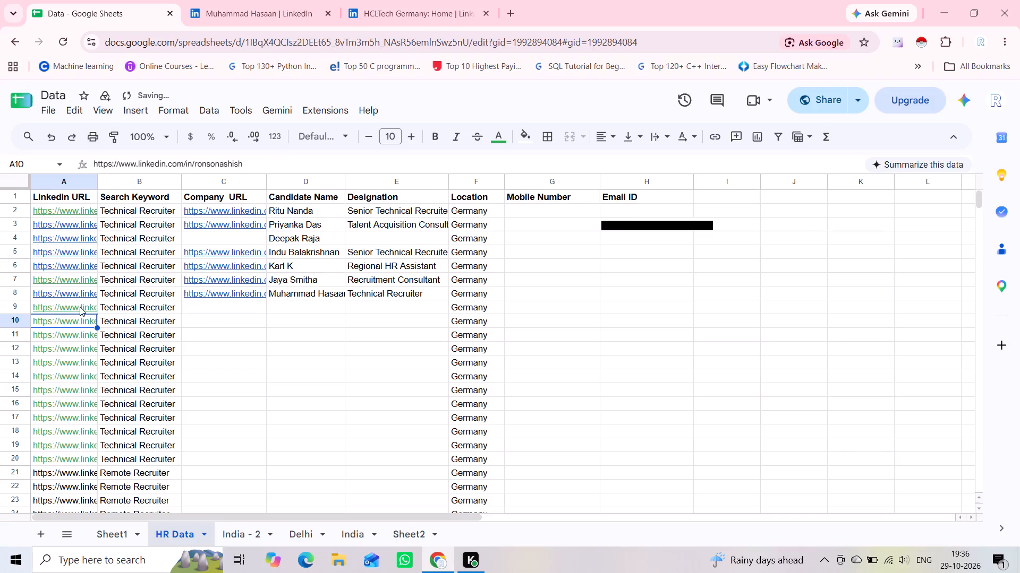
pyautogui.click(71, 310)
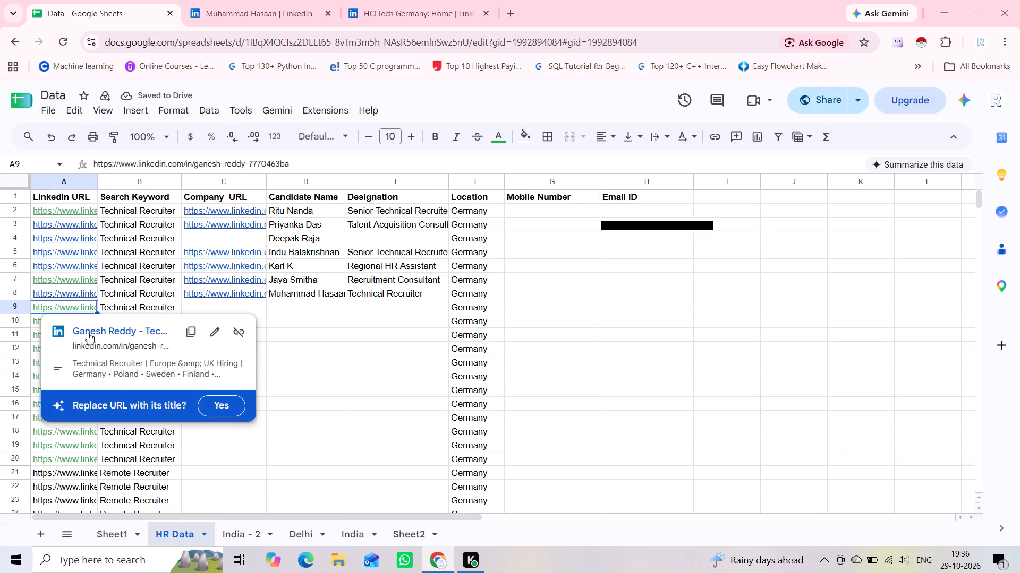
pyautogui.click(88, 333)
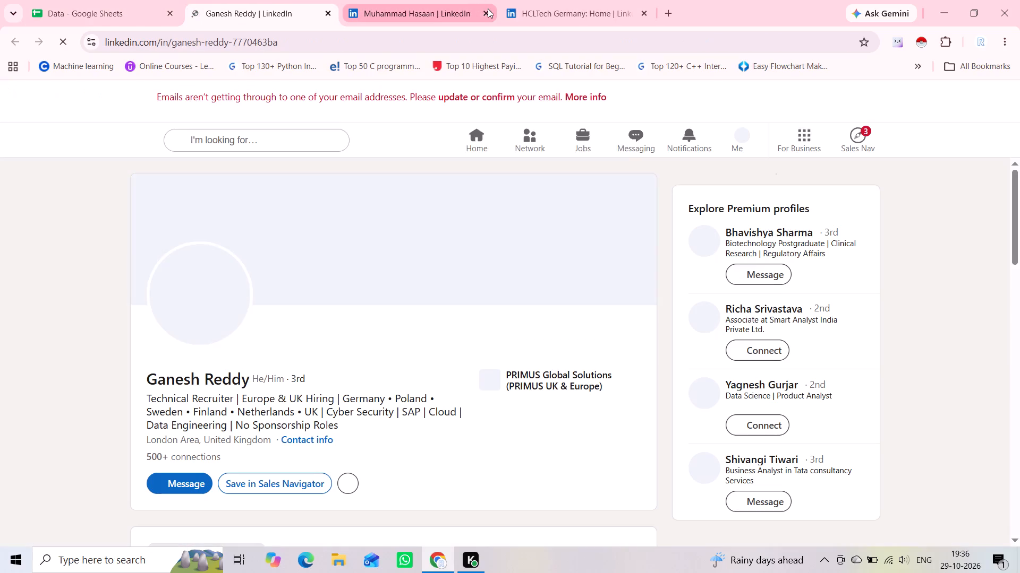
# Close the previous candidate's LinkedIn profile tab and the HCLTech Germany tab.
pyautogui.click(488, 11)
pyautogui.click(488, 11)
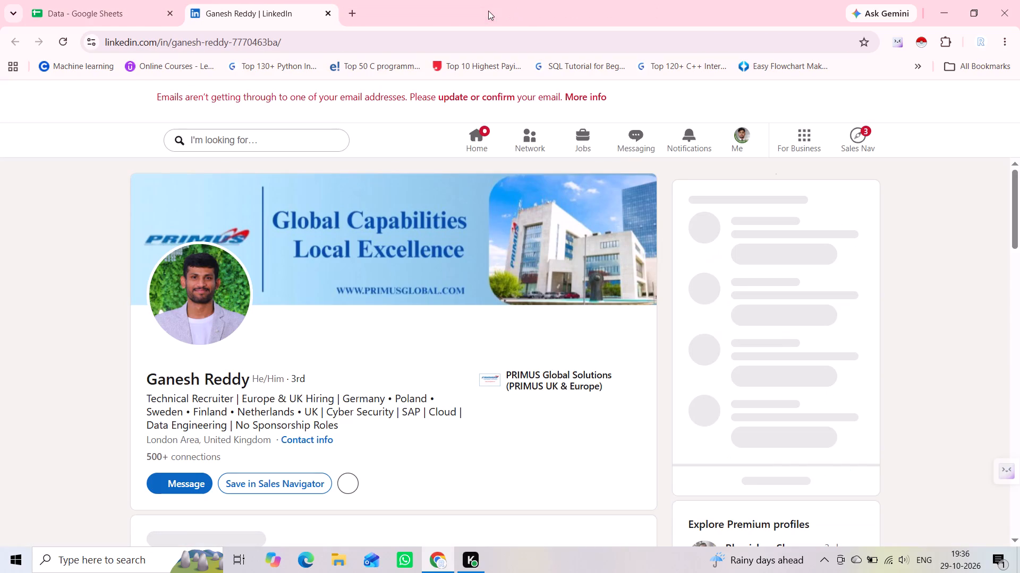
# Copy the candidate's name from the newly opened LinkedIn profile into Candidate Name cell D9 as plain text.
pyautogui.scroll(-2, 372, 258)
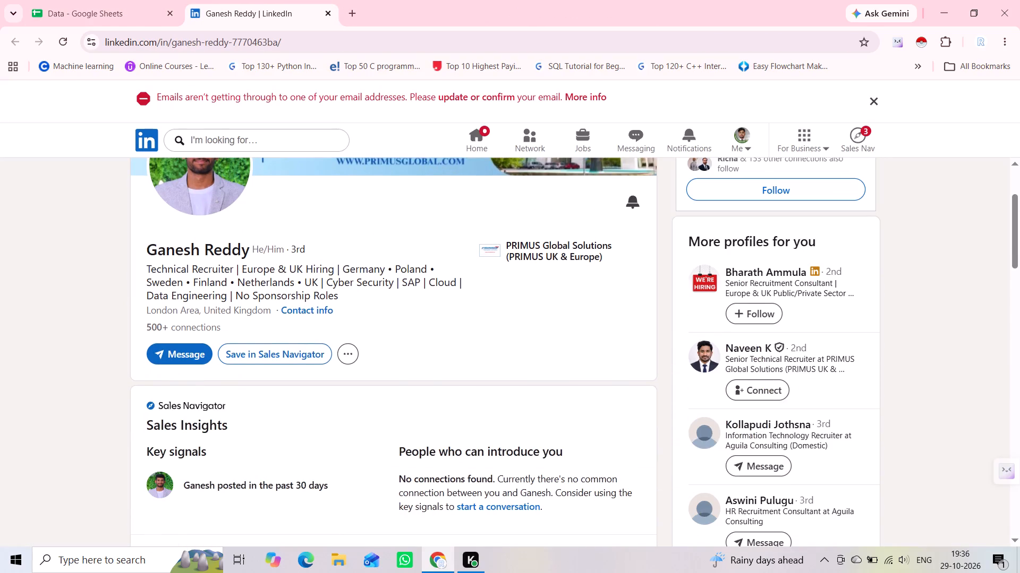
pyautogui.moveTo(138, 250); pyautogui.dragTo(249, 251)
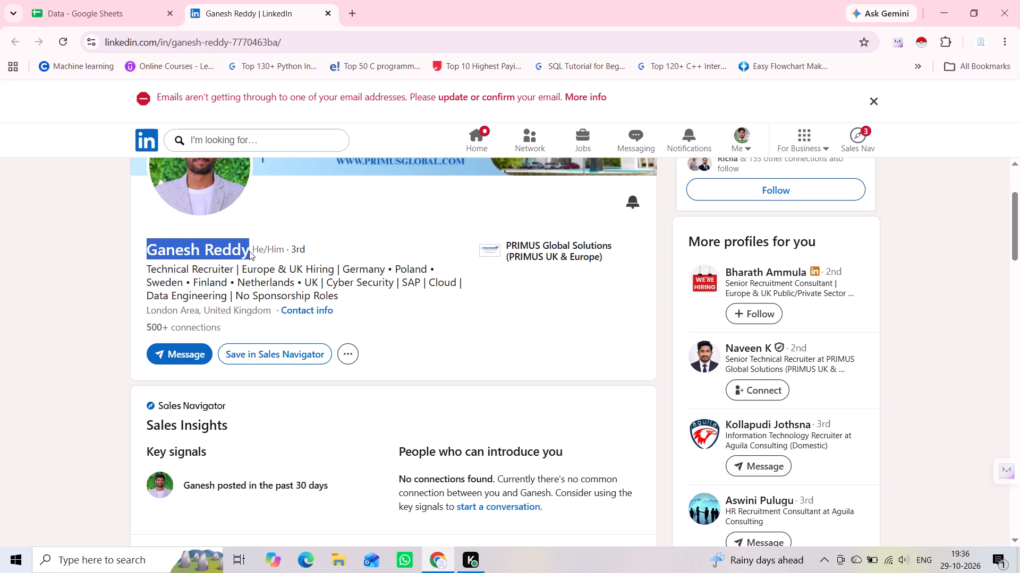
pyautogui.hotkey('ctrl', 'c')
pyautogui.click(91, 0)
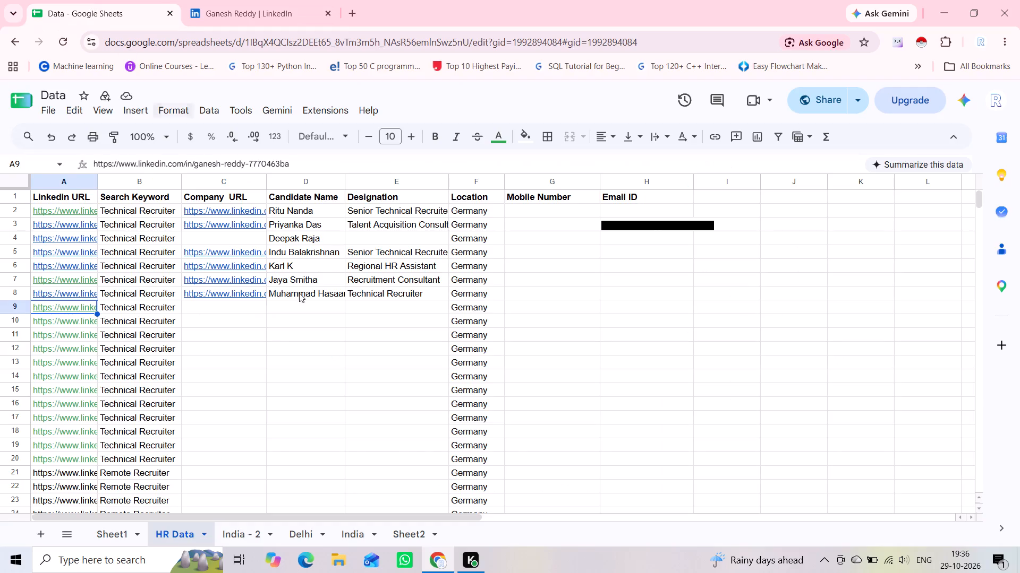
pyautogui.tripleClick(292, 310)
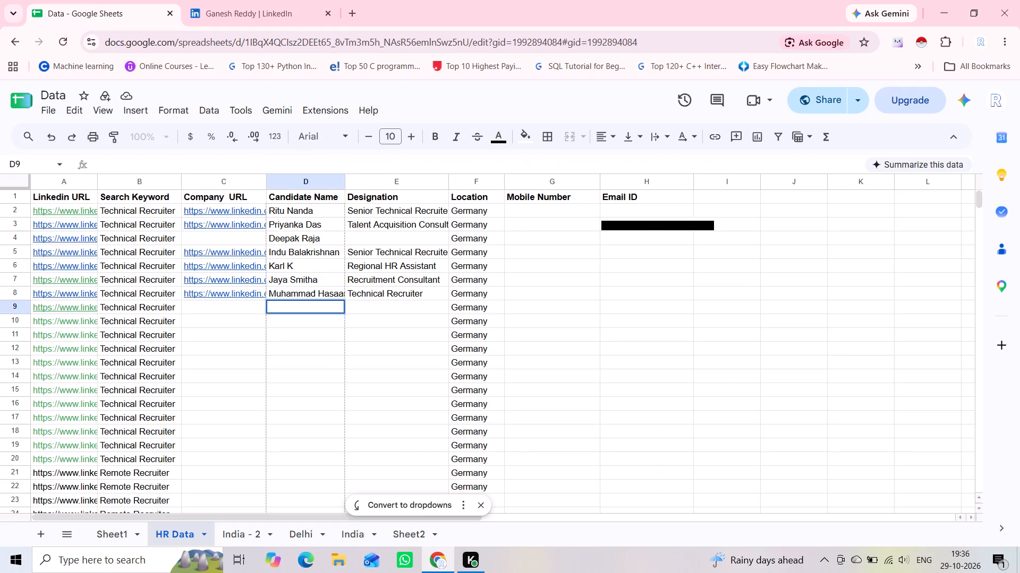
pyautogui.doubleClick(292, 310)
pyautogui.hotkey('ctrl', 'v')
pyautogui.press('Return')
# Open the PRIMUS Global Solutions company page from the Experience section of the row 9 candidate's profile, keeping the profile open.
pyautogui.click(252, 0)
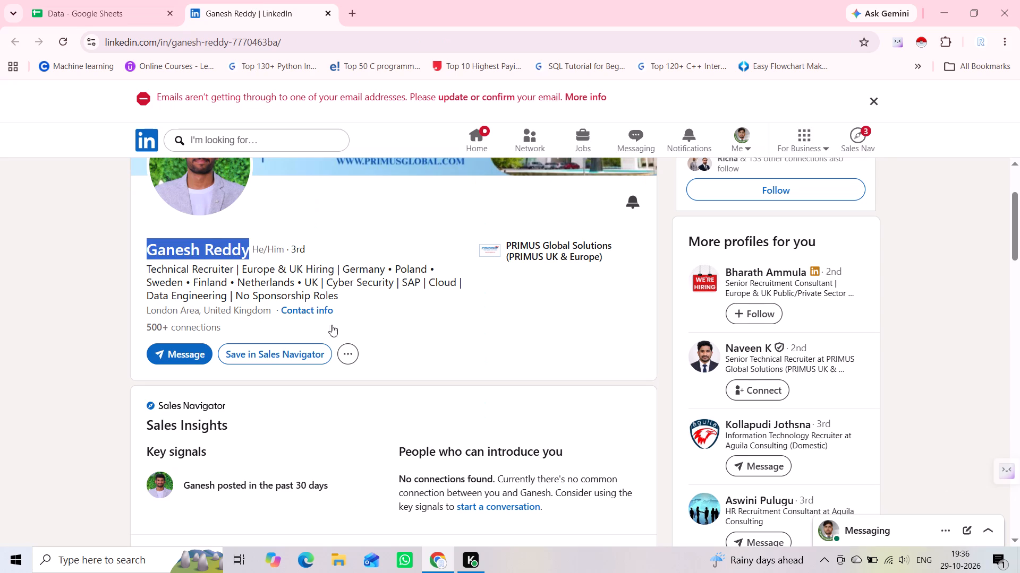
pyautogui.scroll(-8, 332, 340)
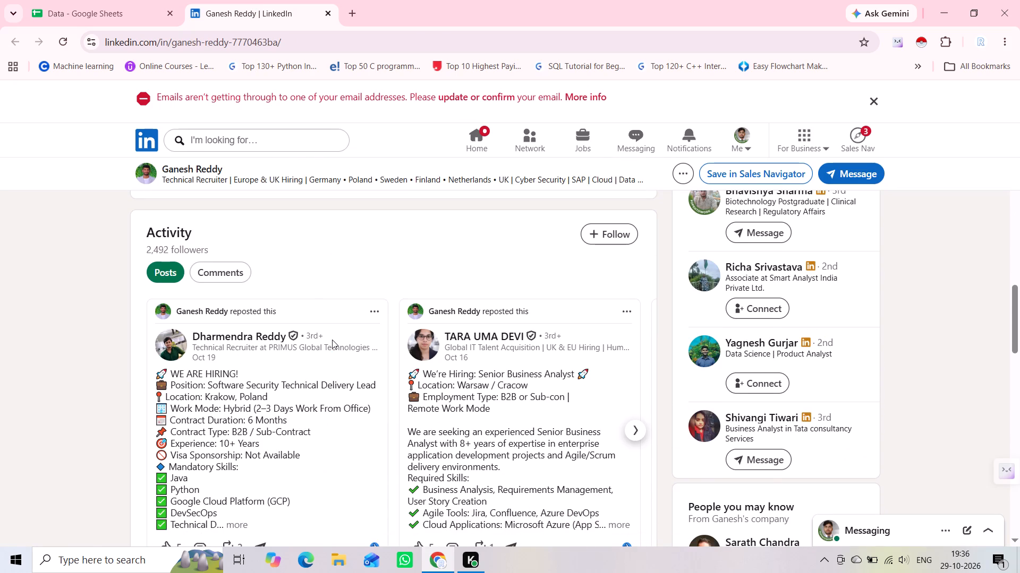
pyautogui.scroll(-2, 332, 340)
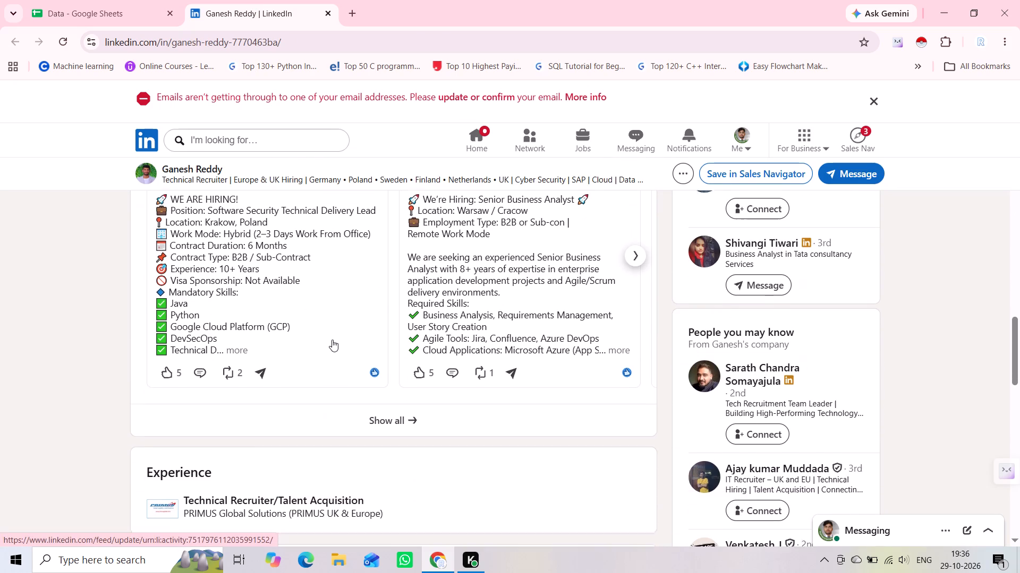
pyautogui.scroll(-2, 332, 340)
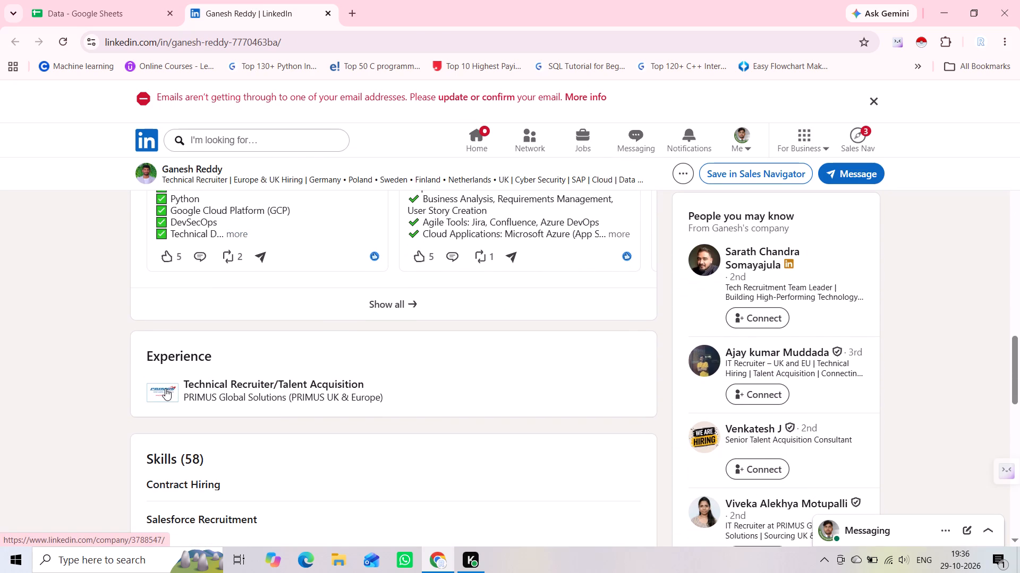
pyautogui.keyDown('ctrl'); pyautogui.click(165, 388); pyautogui.keyUp('ctrl')
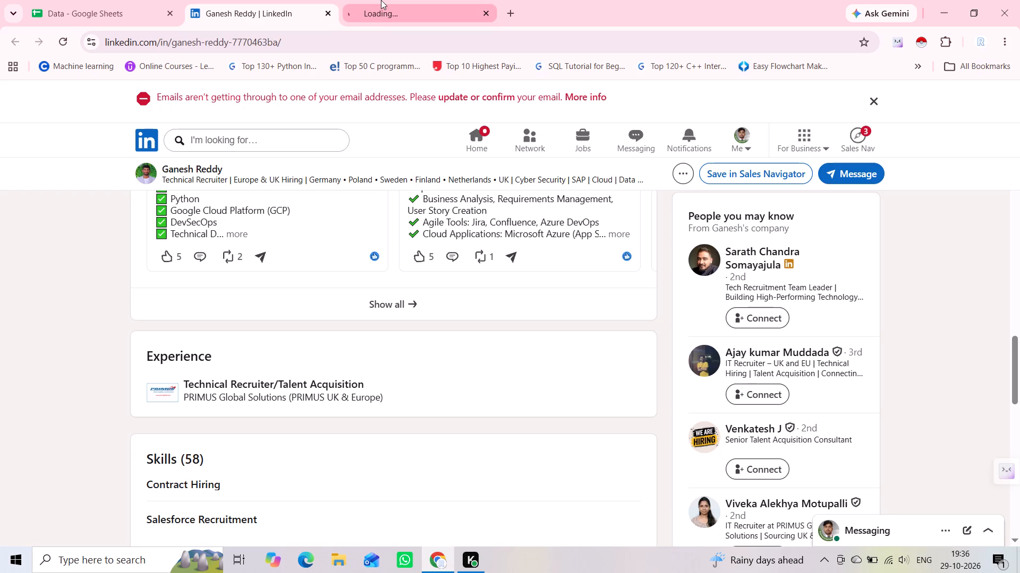
pyautogui.click(381, 0)
pyautogui.click(266, 0)
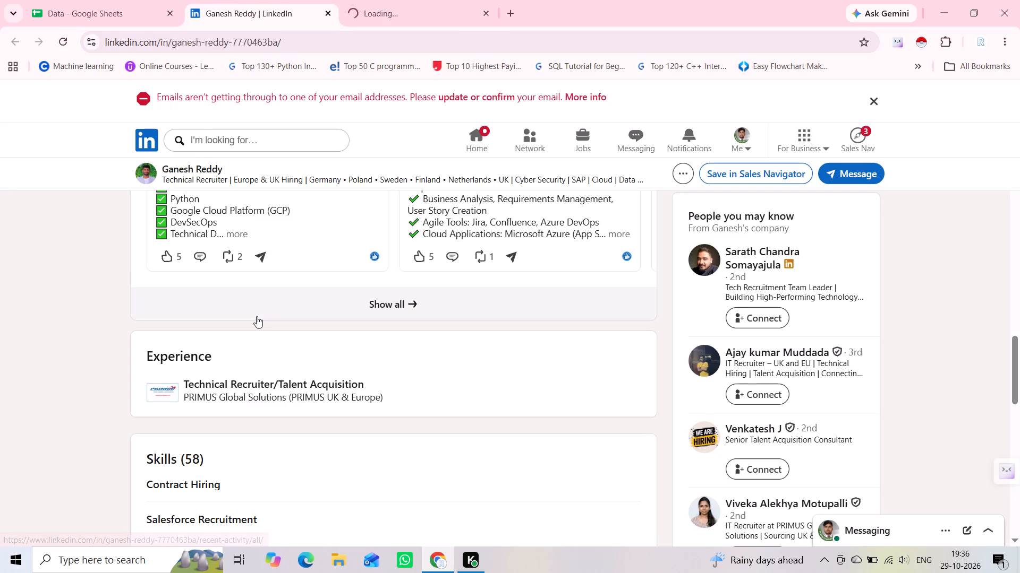
# Copy the title Technical Recruiter/Talent Acquisition from the row 9 candidate's Experience section into Designation cell E9 as plain text.
pyautogui.moveTo(183, 381); pyautogui.dragTo(196, 381)
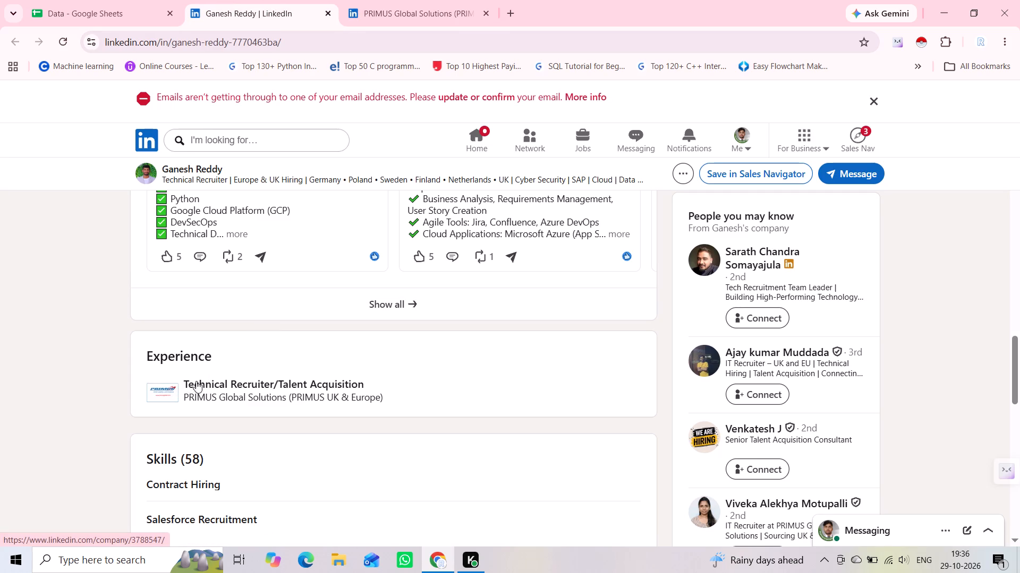
pyautogui.moveTo(196, 381); pyautogui.dragTo(227, 381)
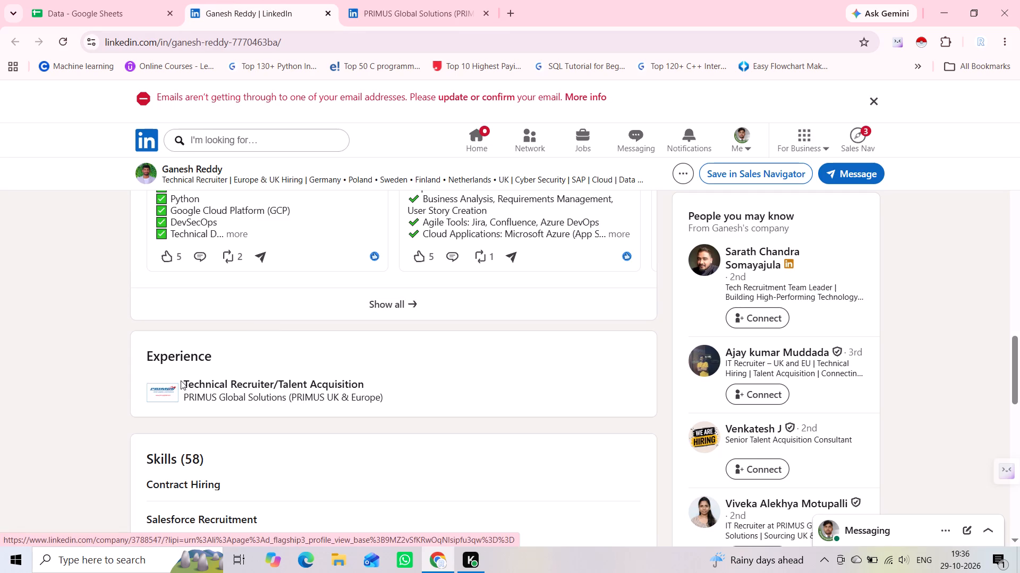
pyautogui.moveTo(181, 380); pyautogui.dragTo(315, 378)
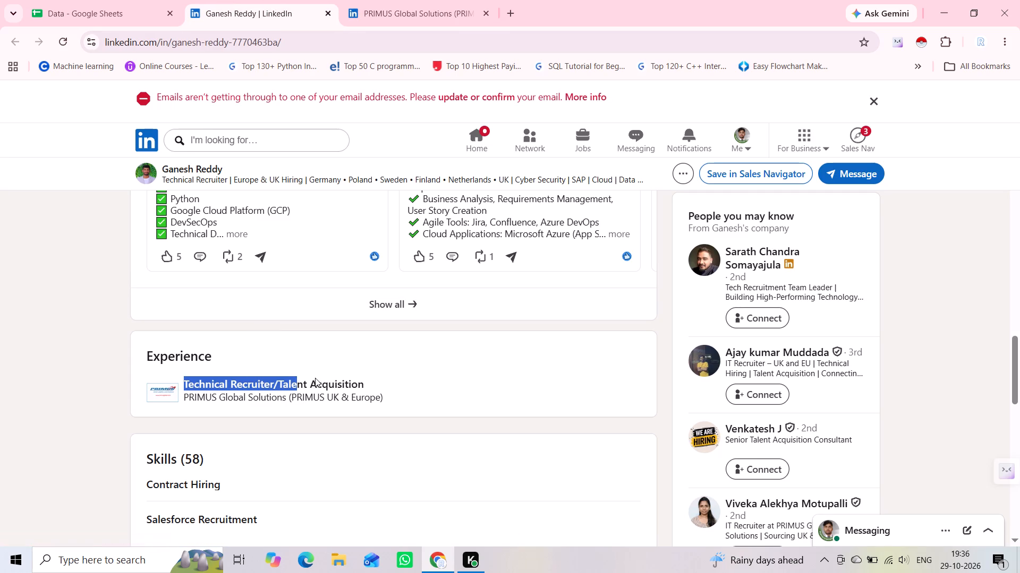
pyautogui.moveTo(315, 378); pyautogui.dragTo(364, 375)
pyautogui.hotkey('ctrl', 'c')
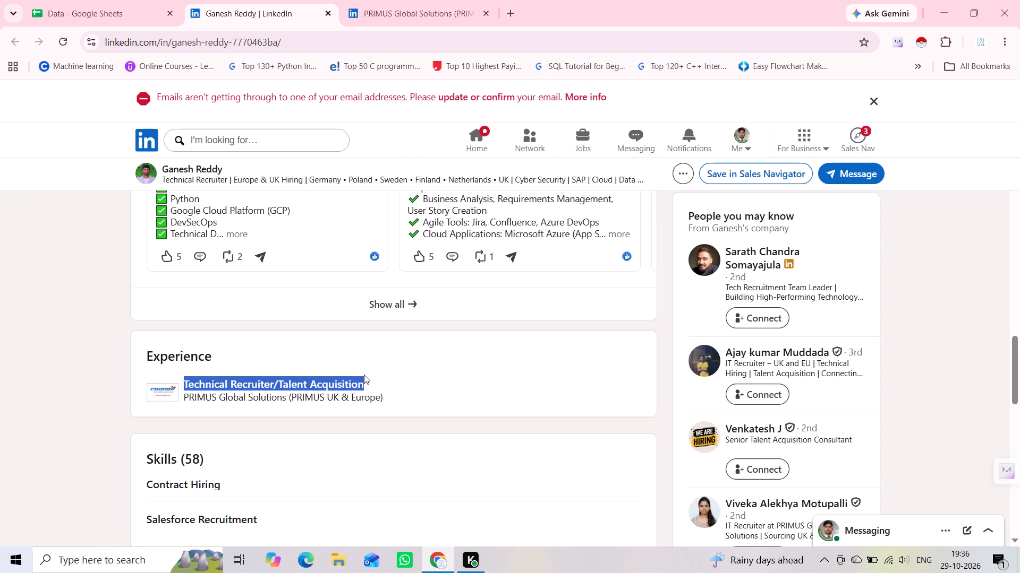
pyautogui.click(149, 1)
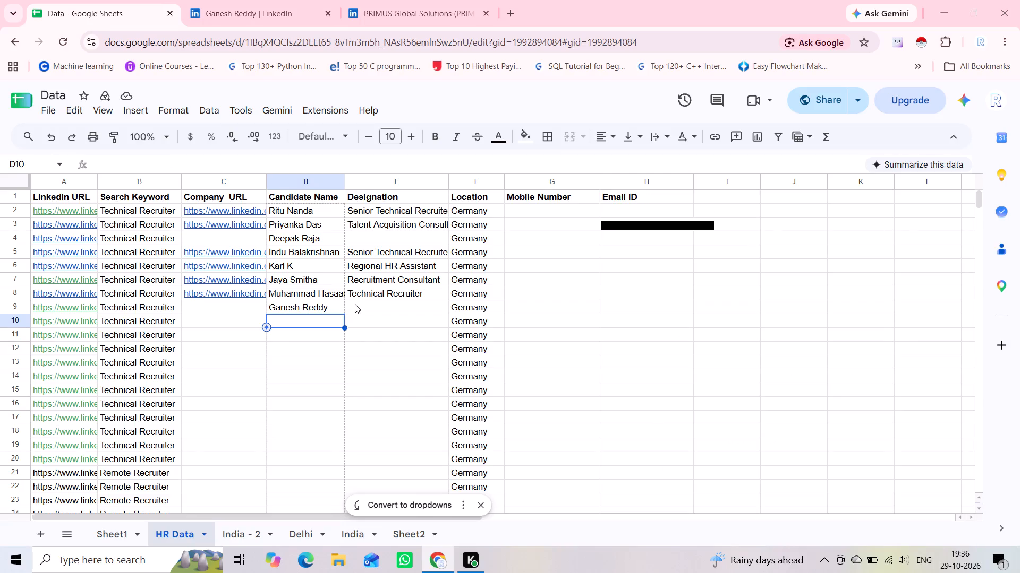
pyautogui.tripleClick(355, 304)
pyautogui.doubleClick(355, 304)
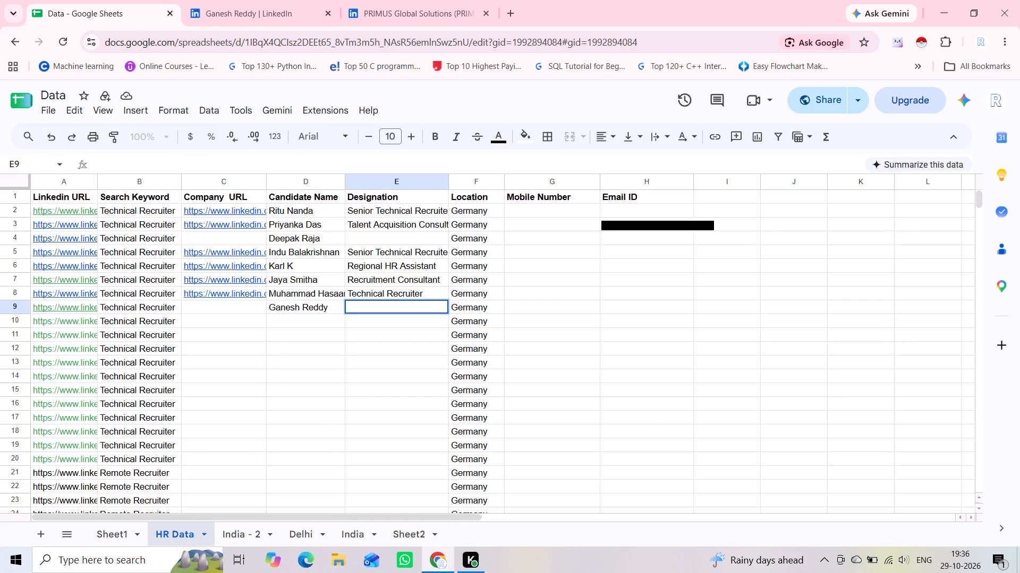
pyautogui.hotkey('ctrl', 'v')
pyautogui.press('Return')
# Copy the PRIMUS Global Solutions page address, linkedin.com/company/primusglobal/home/, into Company URL cell C9.
pyautogui.click(417, 0)
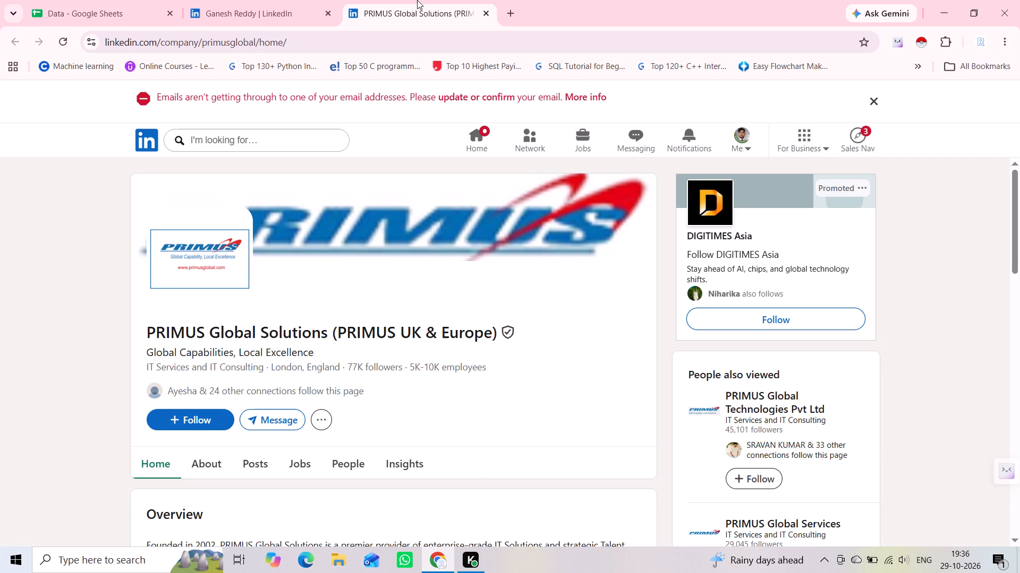
pyautogui.click(350, 46)
pyautogui.hotkey('ctrl', 'c')
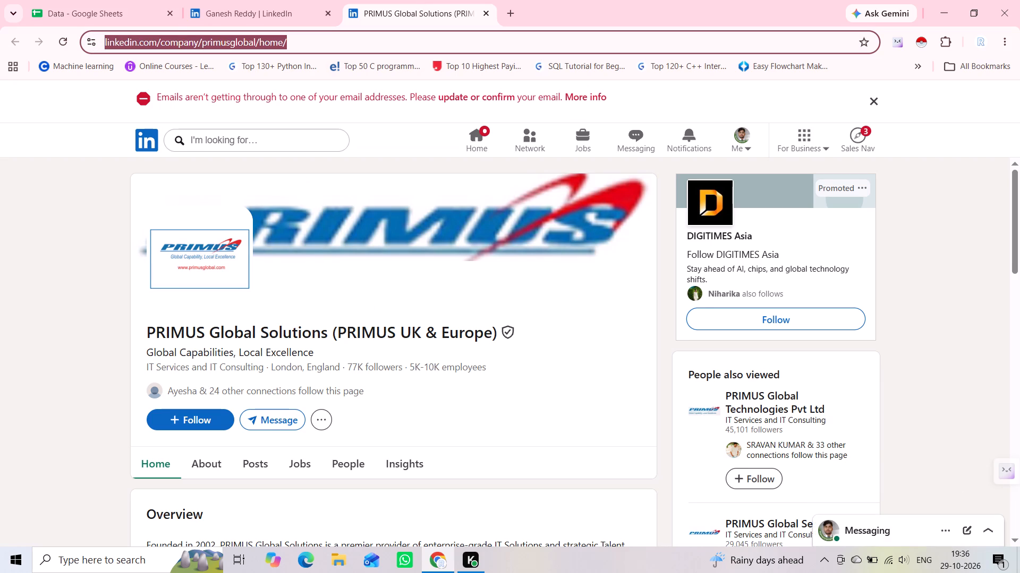
pyautogui.click(120, 0)
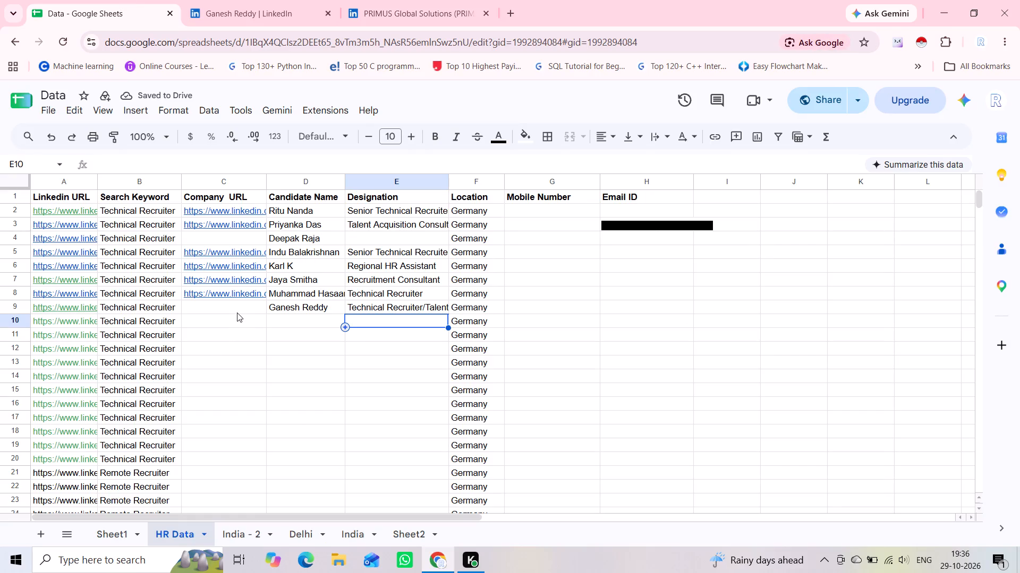
pyautogui.click(237, 308)
pyautogui.hotkey('ctrl', 'v')
pyautogui.click(226, 336)
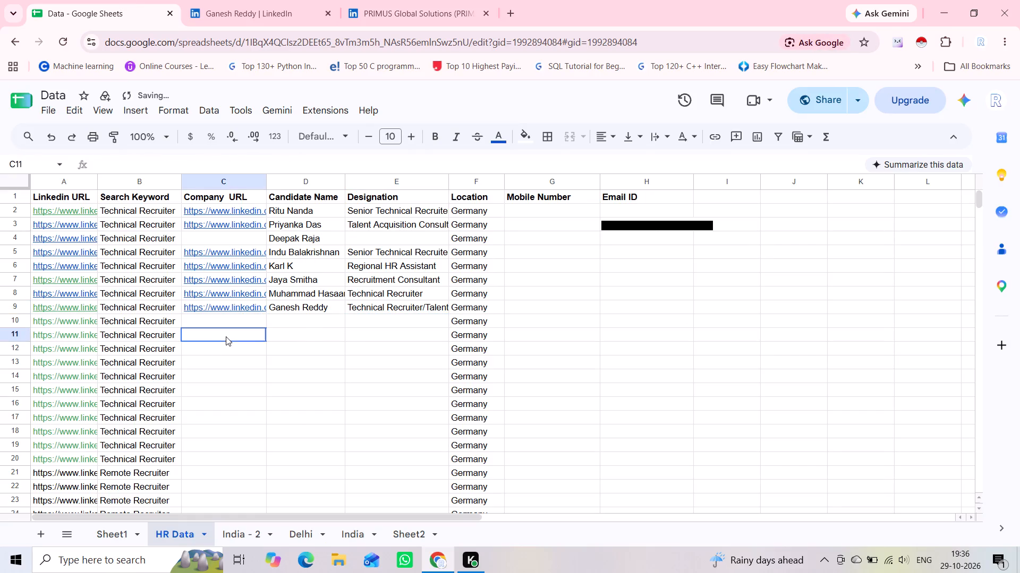
# Turn the LinkedIn URL in cell A10 into a working hyperlink and open that profile.
pyautogui.tripleClick(88, 320)
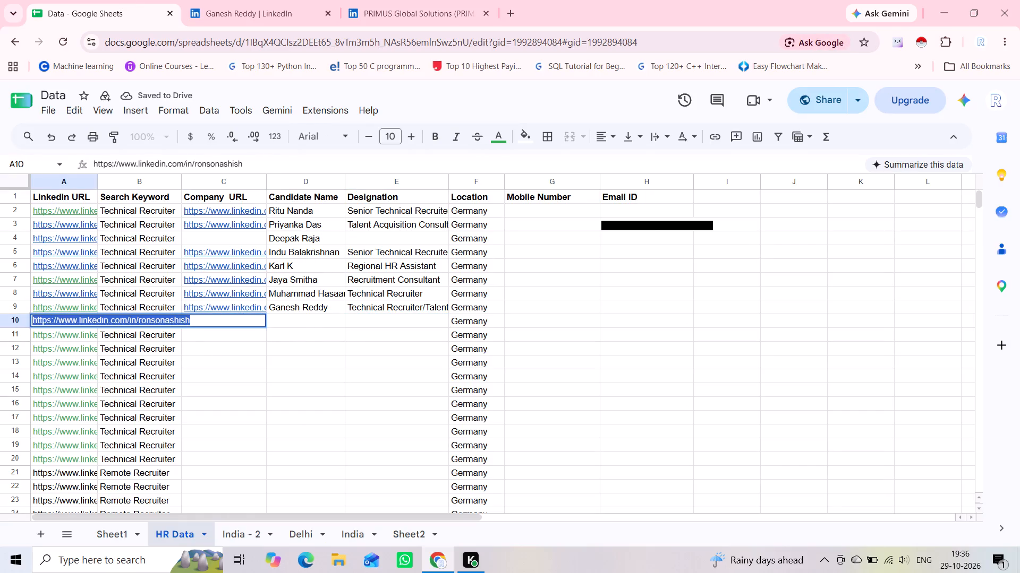
pyautogui.press('Return')
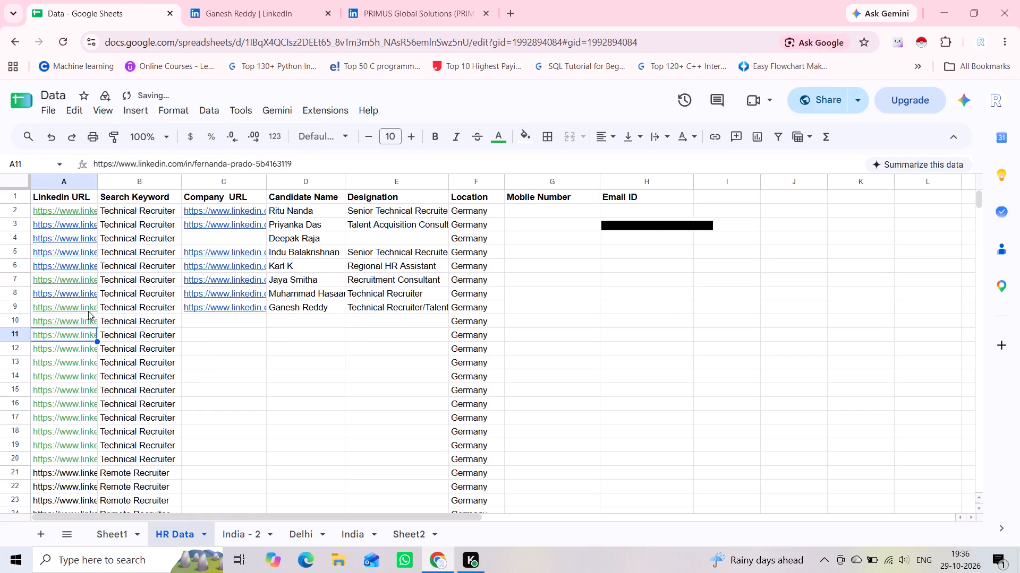
pyautogui.click(82, 322)
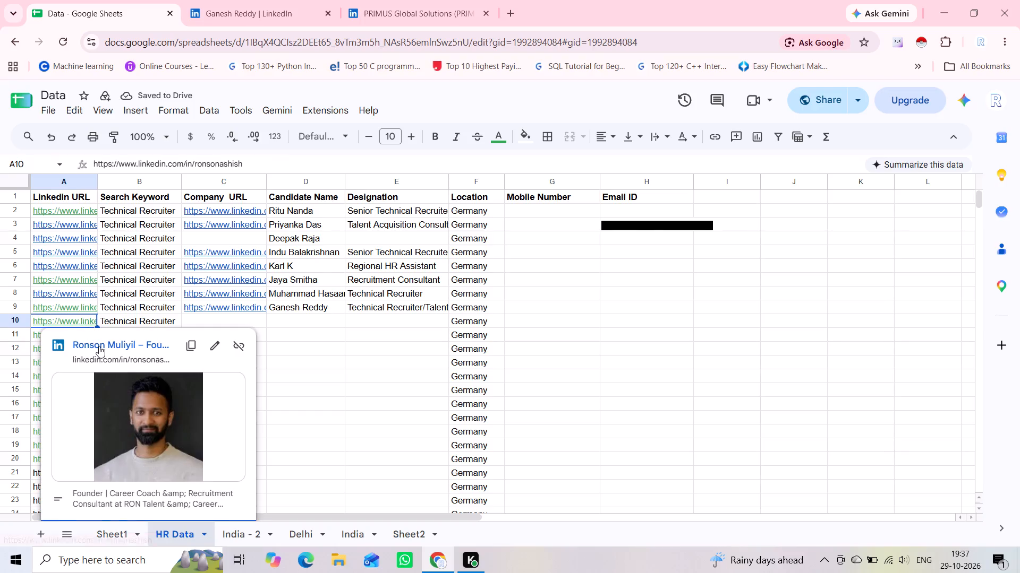
pyautogui.click(99, 346)
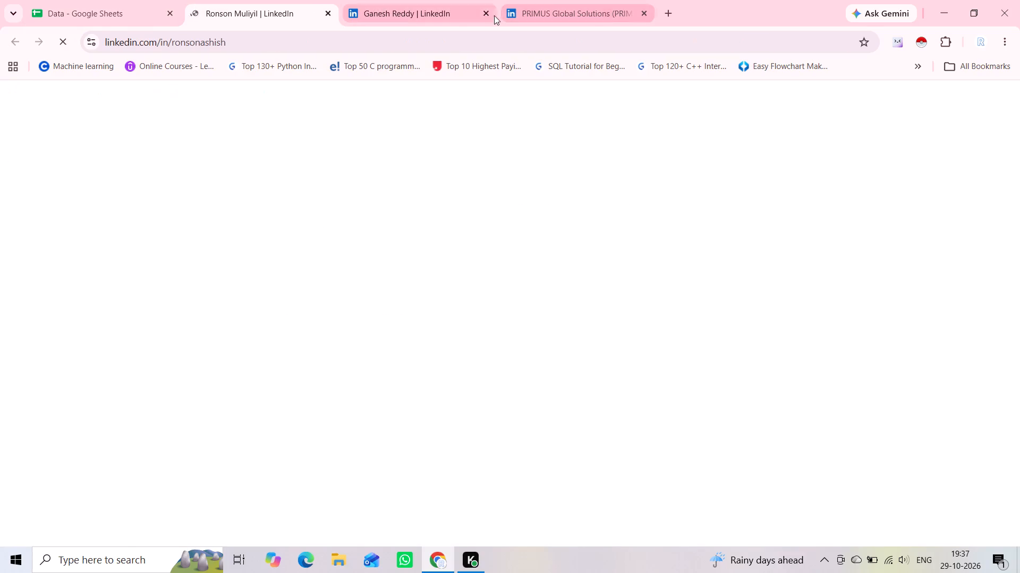
# Close the row 9 candidate's LinkedIn profile tab and the PRIMUS Global Solutions tab.
pyautogui.click(487, 14)
pyautogui.click(487, 14)
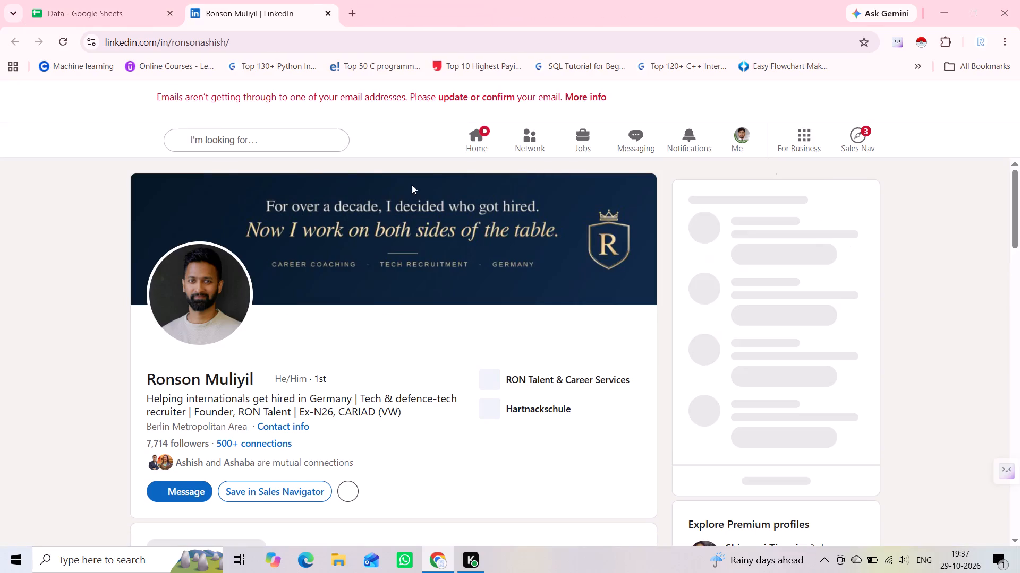
# Copy the candidate's name from the newly opened LinkedIn profile into Candidate Name cell D10 as plain text.
pyautogui.moveTo(141, 378); pyautogui.dragTo(205, 377)
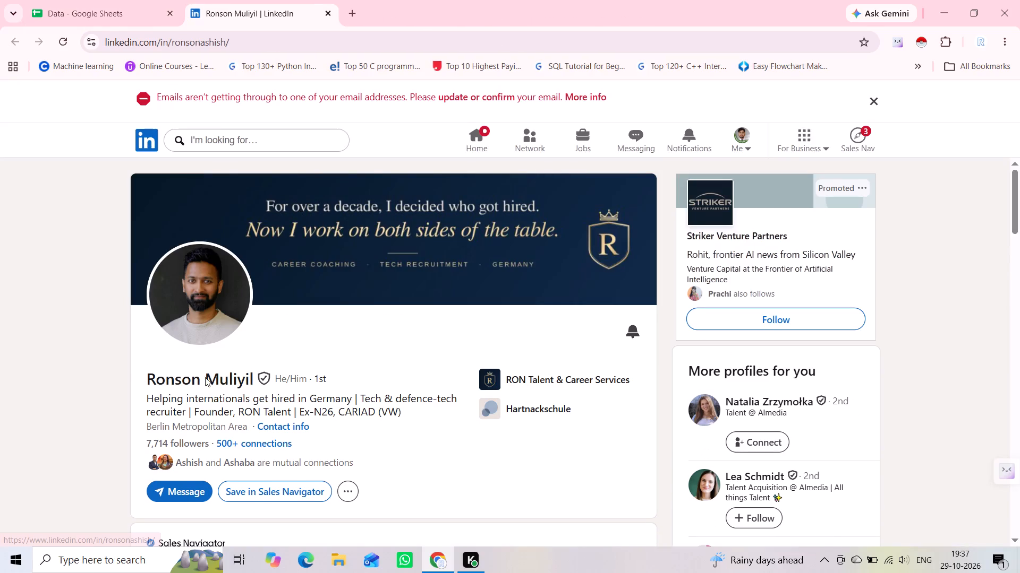
pyautogui.moveTo(205, 377); pyautogui.dragTo(253, 378)
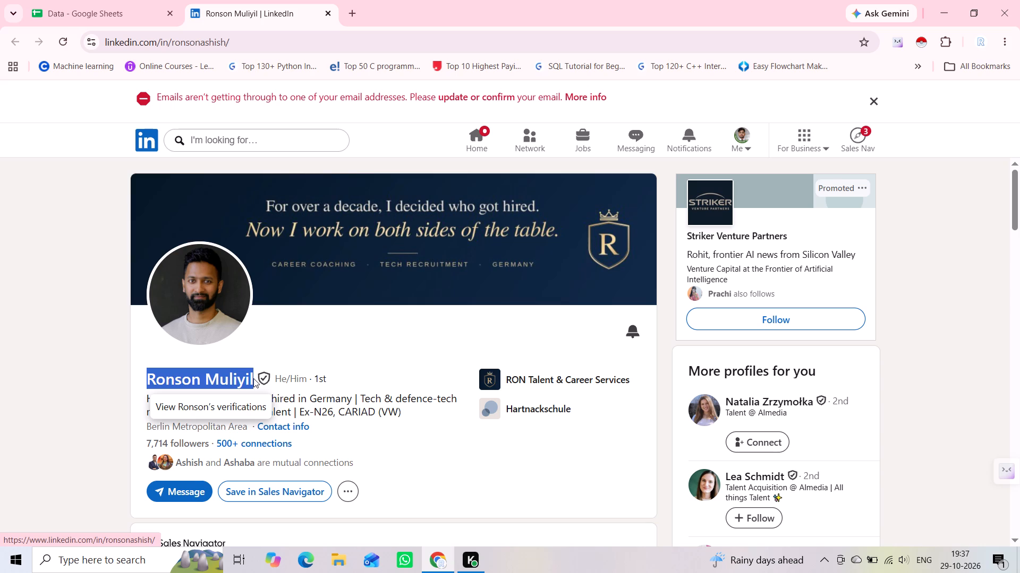
pyautogui.hotkey('ctrl', 'c')
pyautogui.click(89, 0)
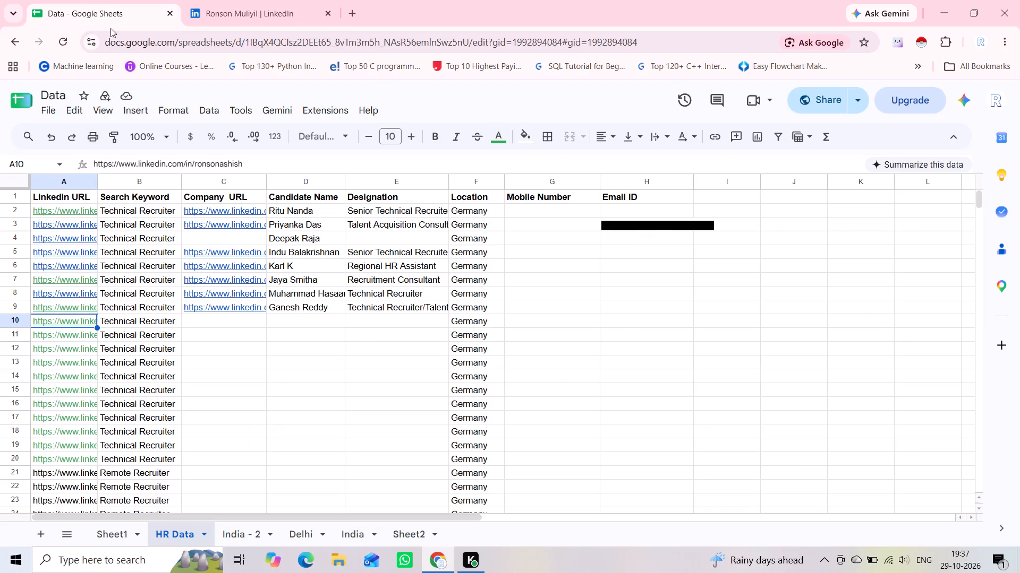
pyautogui.doubleClick(352, 323)
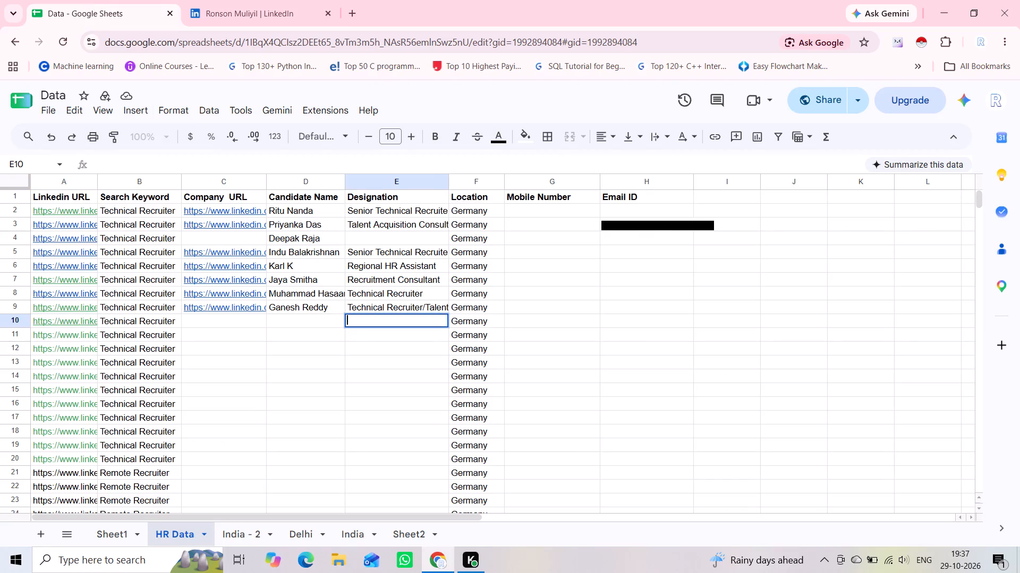
pyautogui.click(260, 0)
pyautogui.click(131, 0)
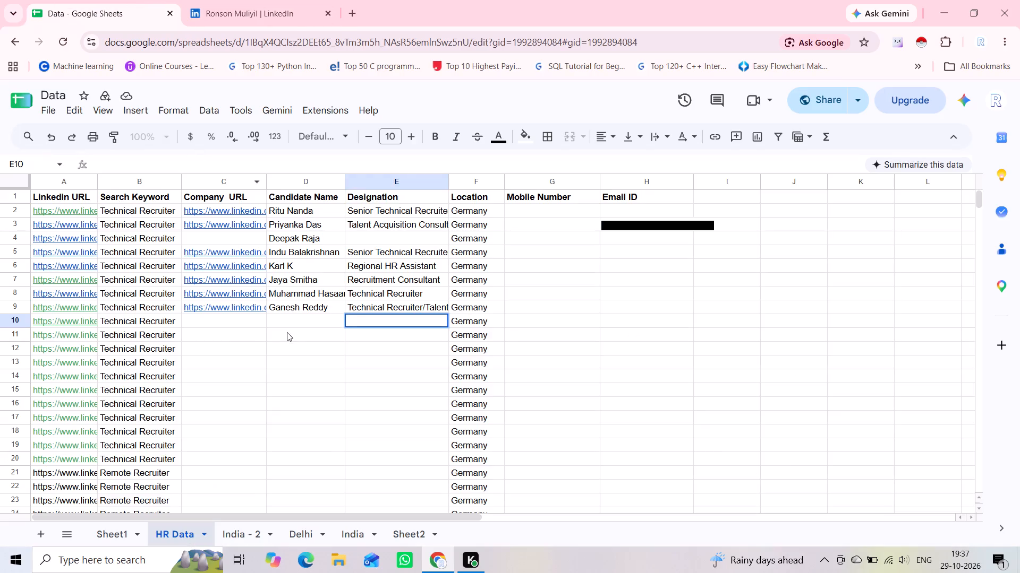
pyautogui.tripleClick(290, 321)
pyautogui.click(290, 321)
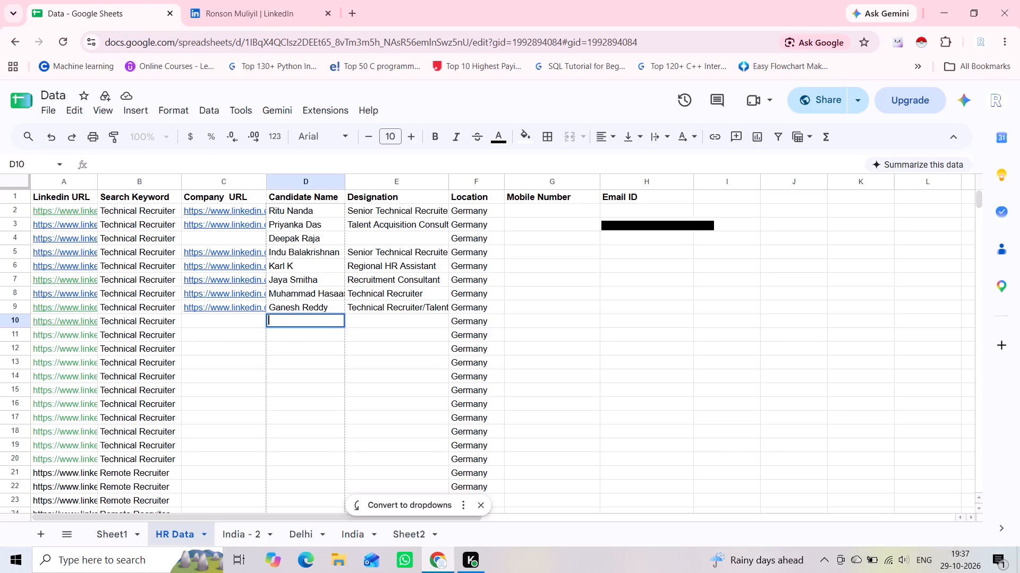
pyautogui.hotkey('ctrl', 'v')
pyautogui.press('Return')
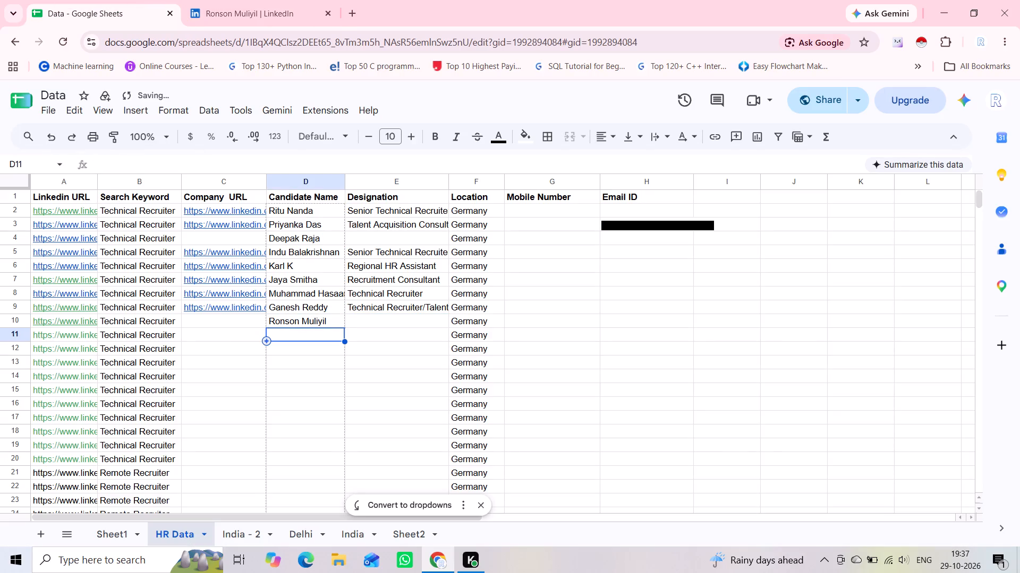
# Open the RON Talent & Career Services company page from the row 10 candidate's Experience section in a separate tab, keeping the profile open.
pyautogui.click(321, 0)
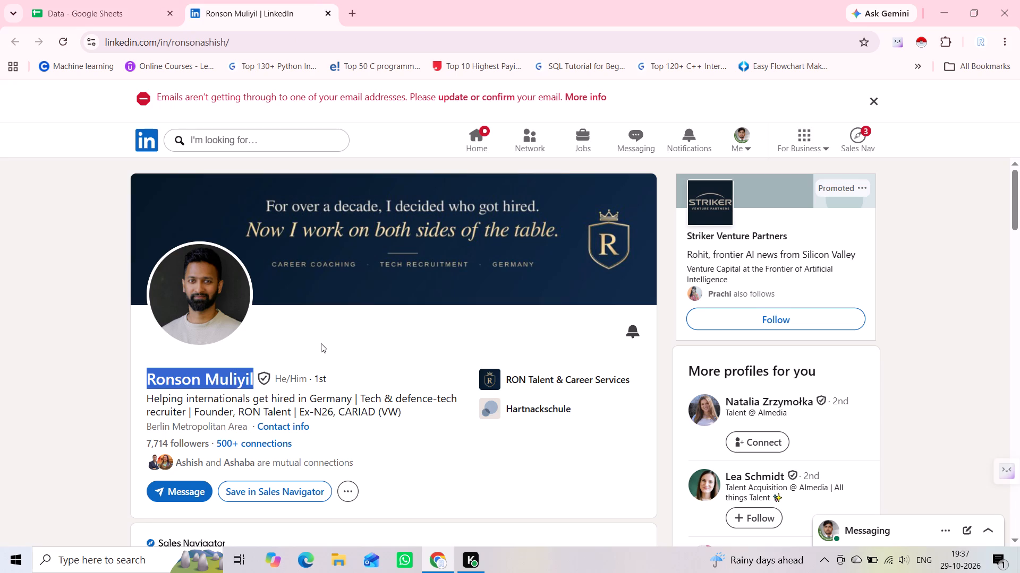
pyautogui.scroll(-8, 321, 343)
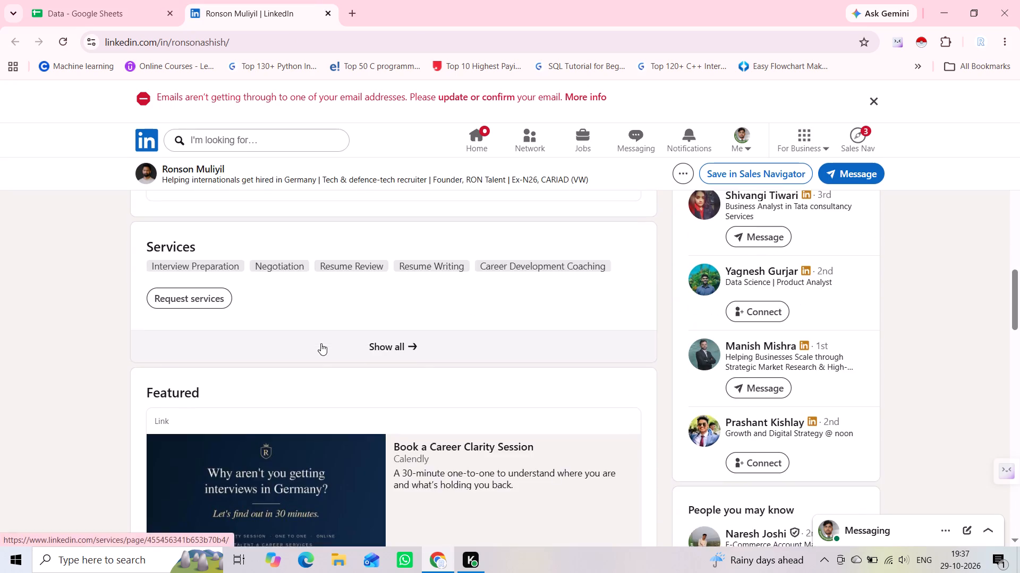
pyautogui.scroll(-8, 321, 343)
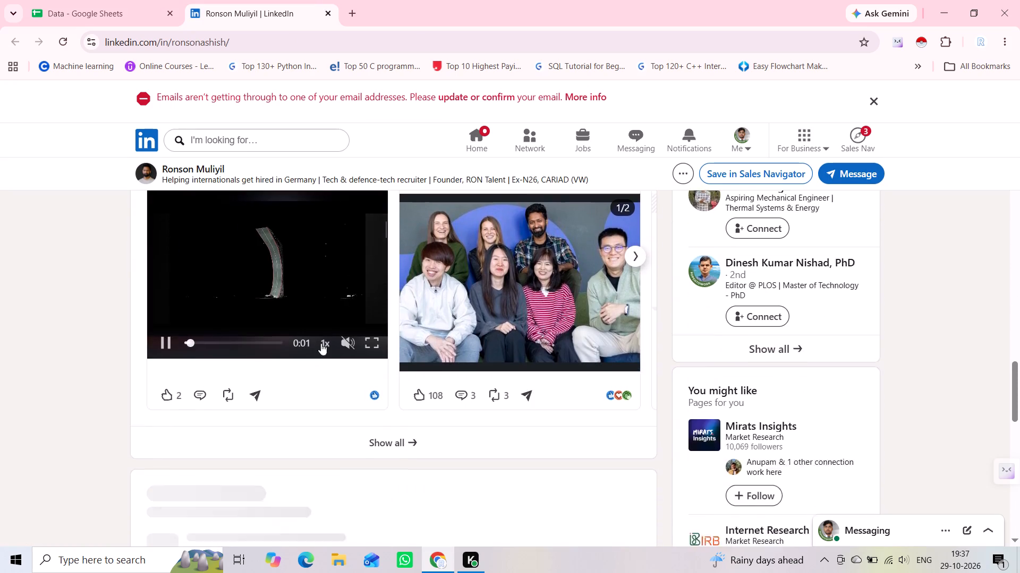
pyautogui.scroll(-2, 321, 343)
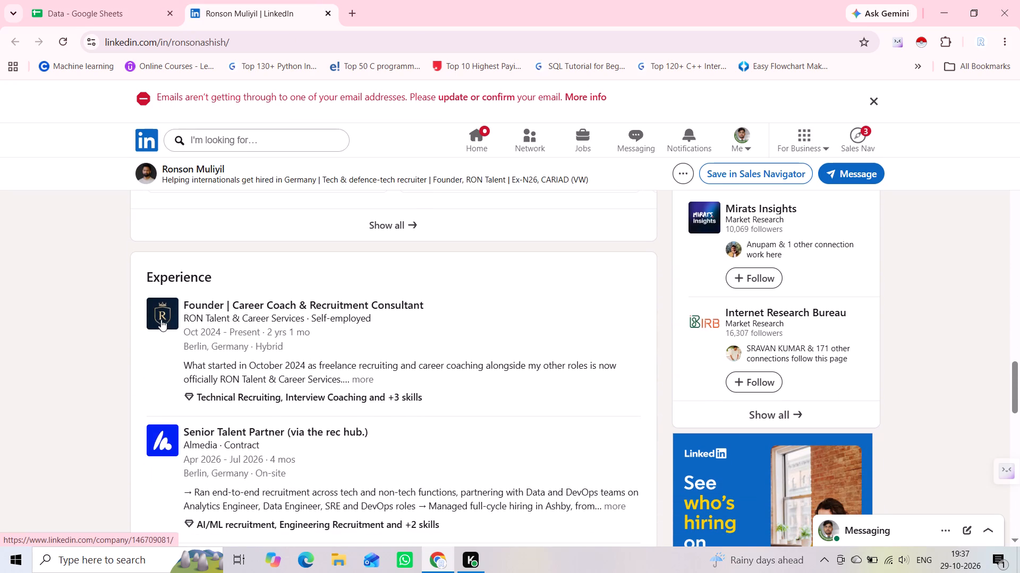
pyautogui.click(160, 319)
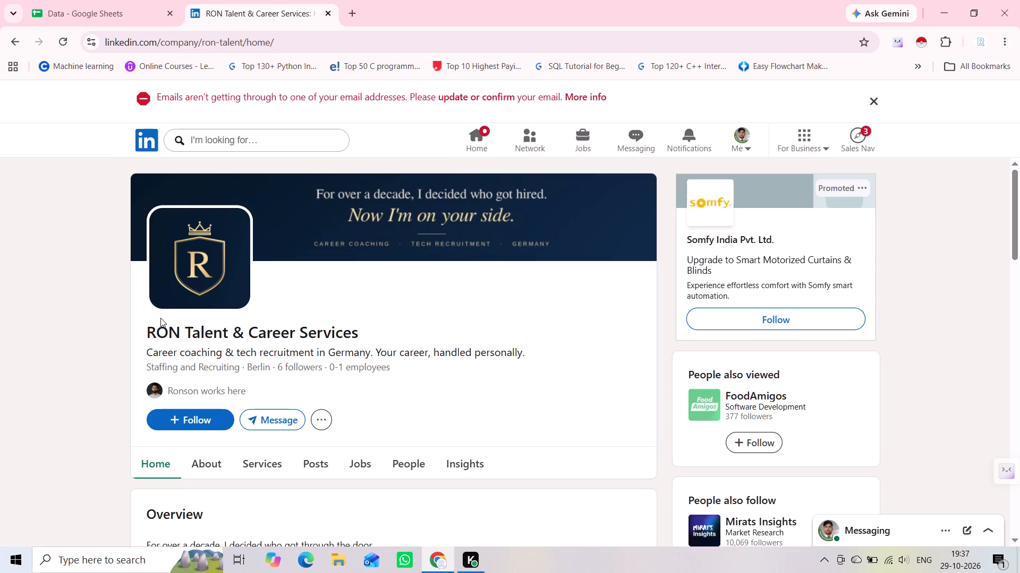
pyautogui.click(12, 43)
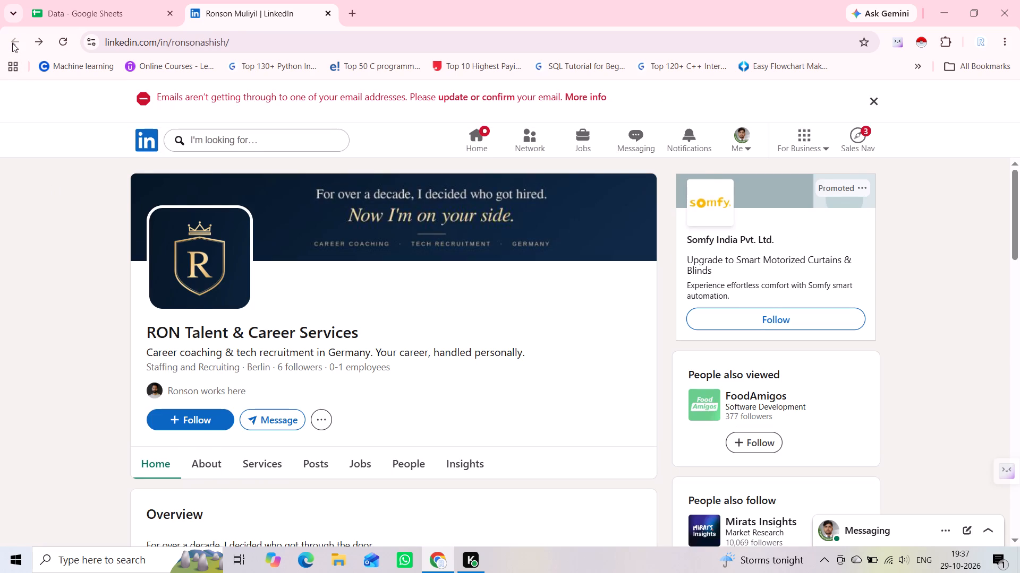
pyautogui.scroll(-1, 215, 260)
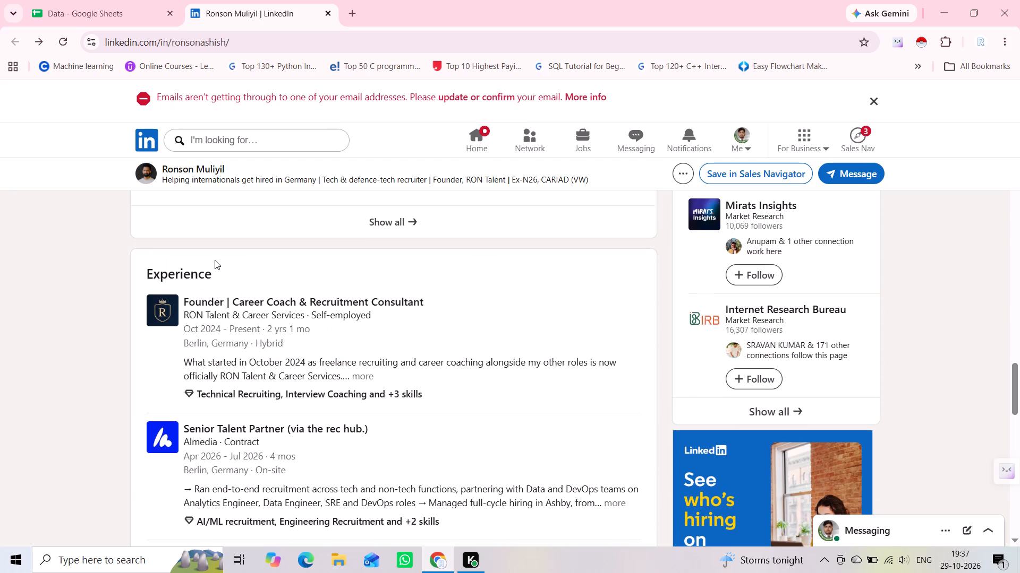
pyautogui.scroll(-1, 215, 260)
pyautogui.keyDown('ctrl'); pyautogui.click(175, 296); pyautogui.keyUp('ctrl')
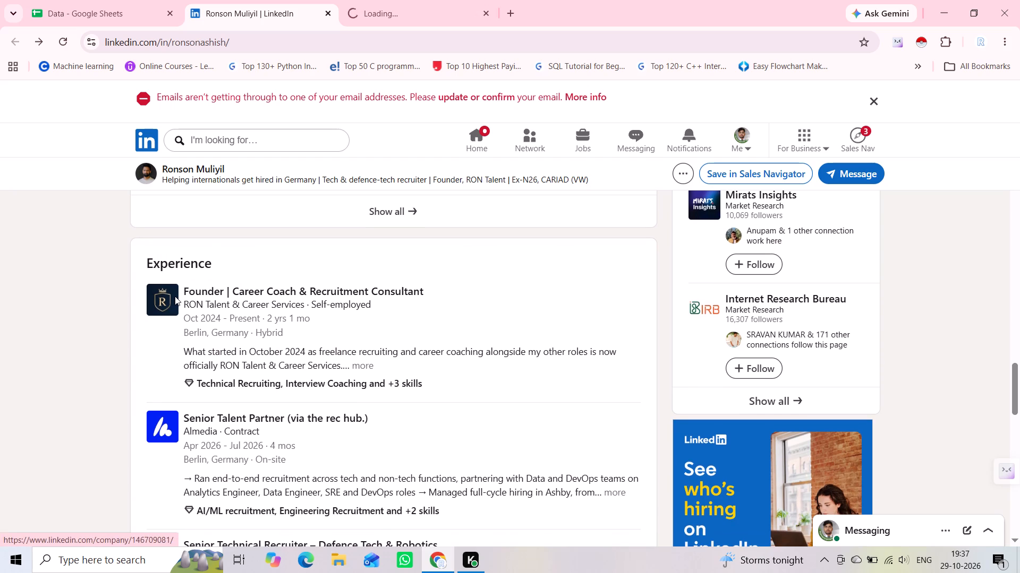
# Copy the current designation "Founder | Career Coach & Recruitment Consultant" from the row 10 candidate's Experience section into Designation cell E10.
pyautogui.moveTo(424, 291); pyautogui.dragTo(403, 290)
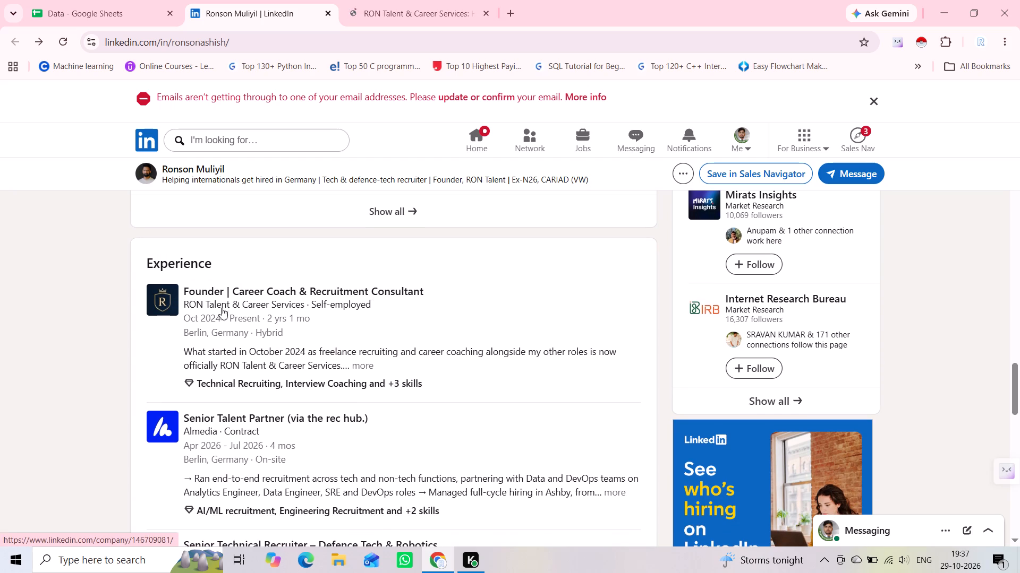
pyautogui.moveTo(182, 286); pyautogui.dragTo(243, 286)
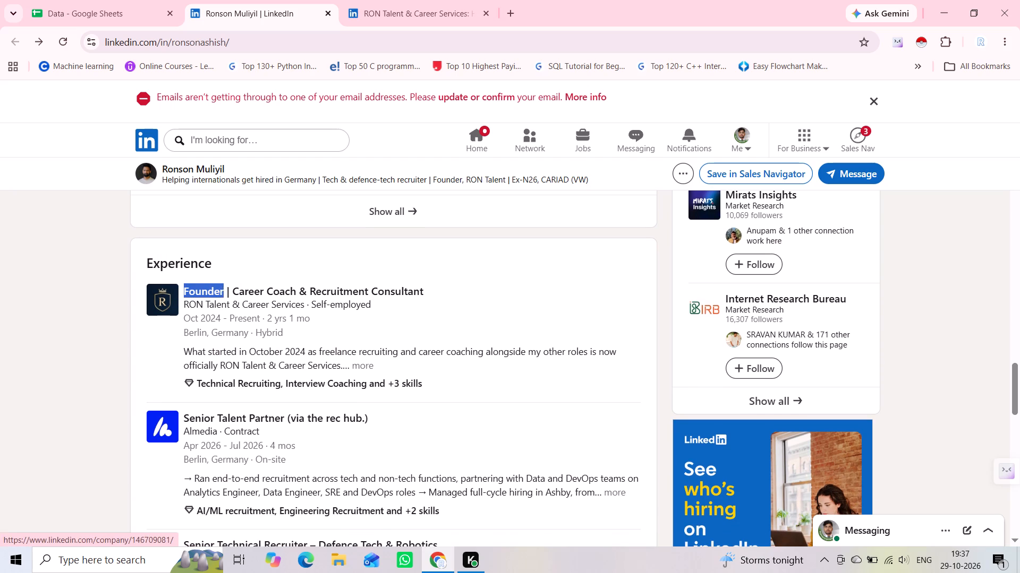
pyautogui.moveTo(243, 286); pyautogui.dragTo(429, 291)
pyautogui.hotkey('ctrl', 'c')
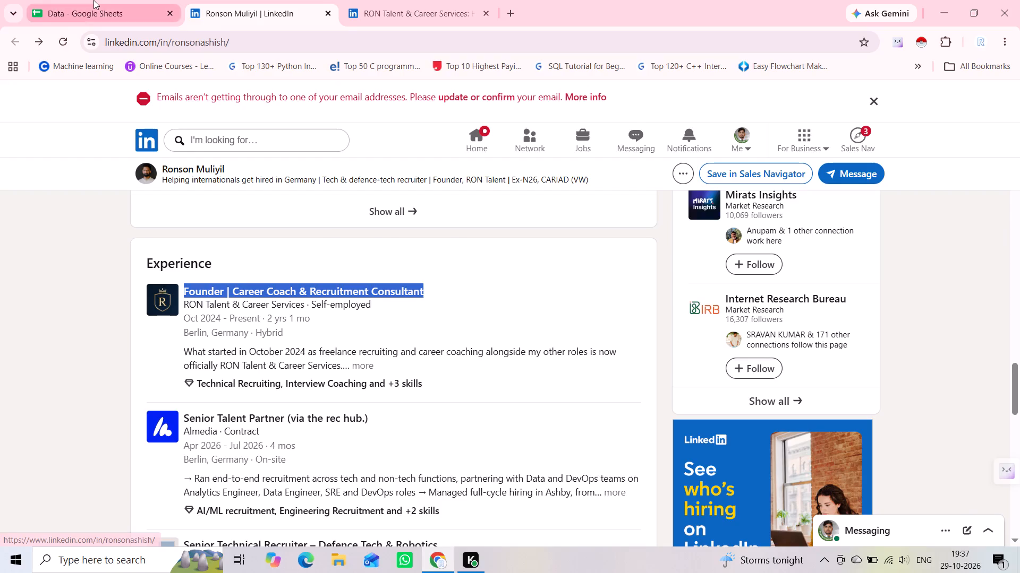
pyautogui.click(93, 0)
pyautogui.tripleClick(361, 322)
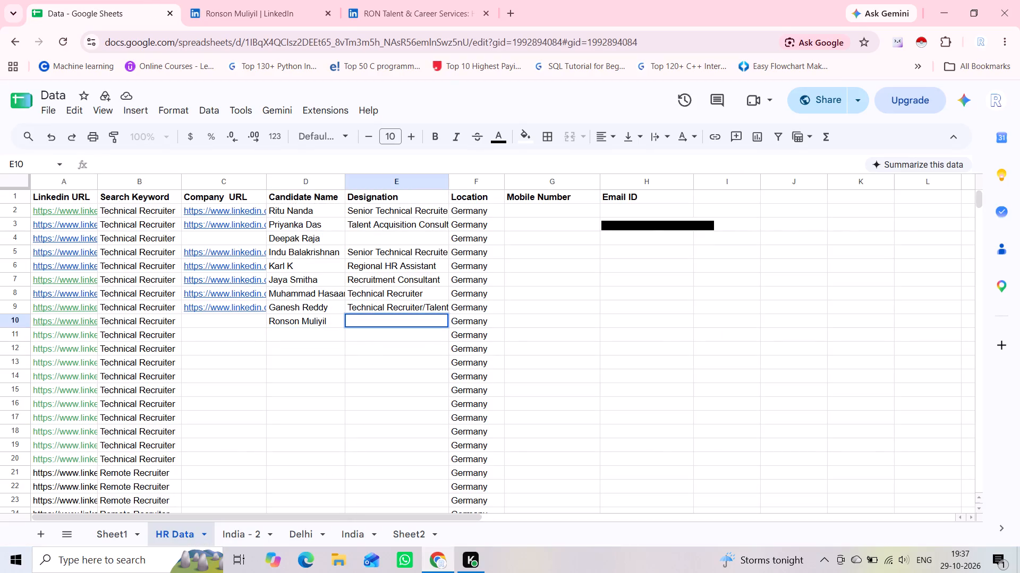
pyautogui.doubleClick(361, 322)
pyautogui.hotkey('ctrl', 'v')
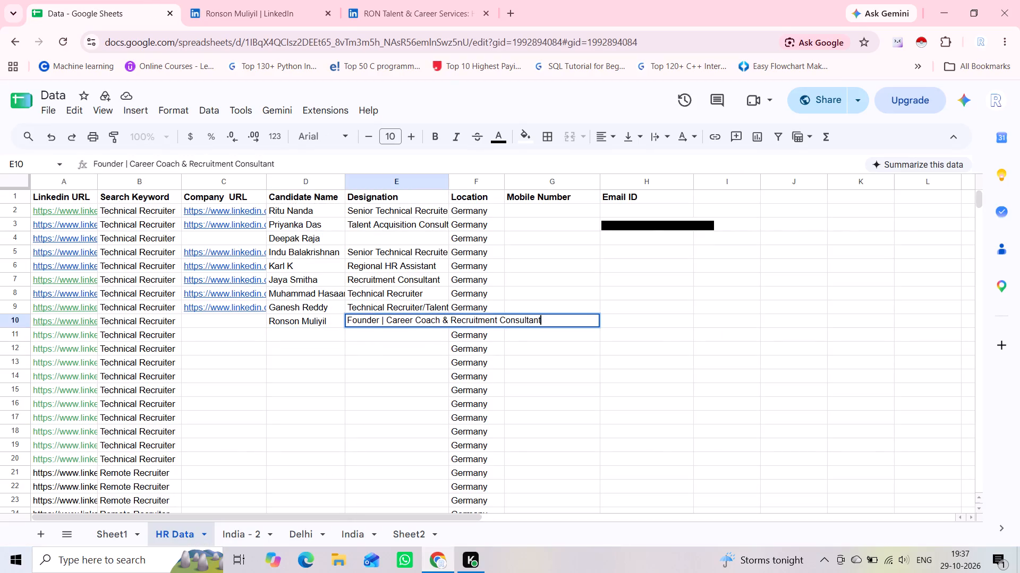
pyautogui.press('Return')
# Copy the RON Talent & Career Services company page URL into Company URL cell C10.
pyautogui.click(390, 0)
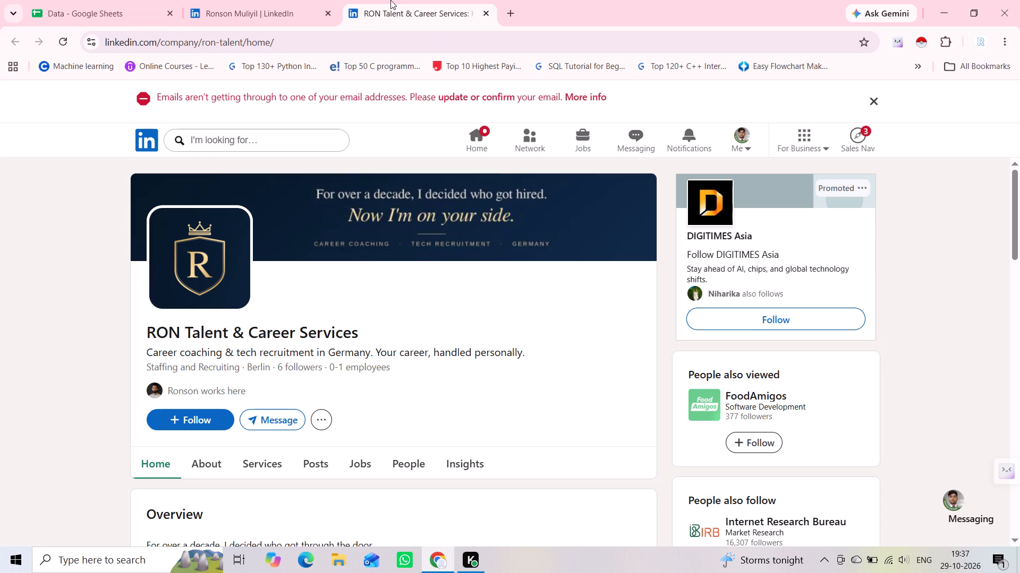
pyautogui.click(344, 44)
pyautogui.hotkey('ctrl', 'c')
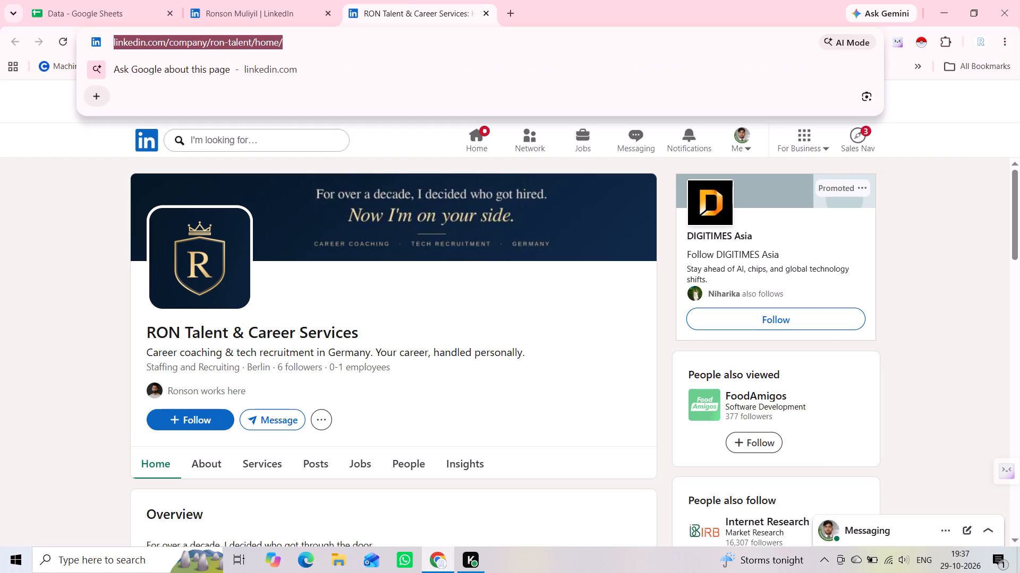
pyautogui.click(113, 3)
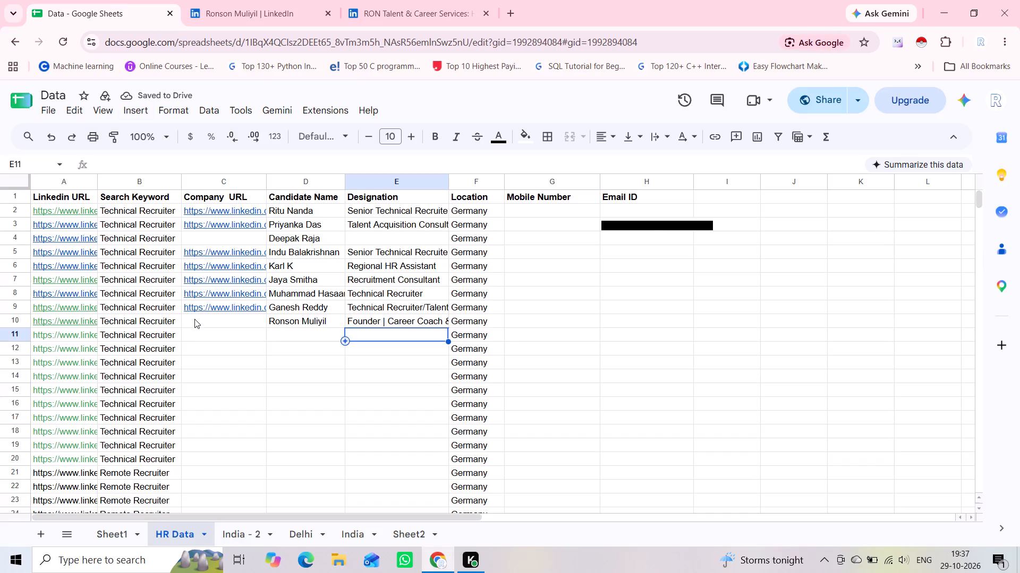
pyautogui.click(194, 319)
pyautogui.hotkey('ctrl', 'v')
pyautogui.press('Return')
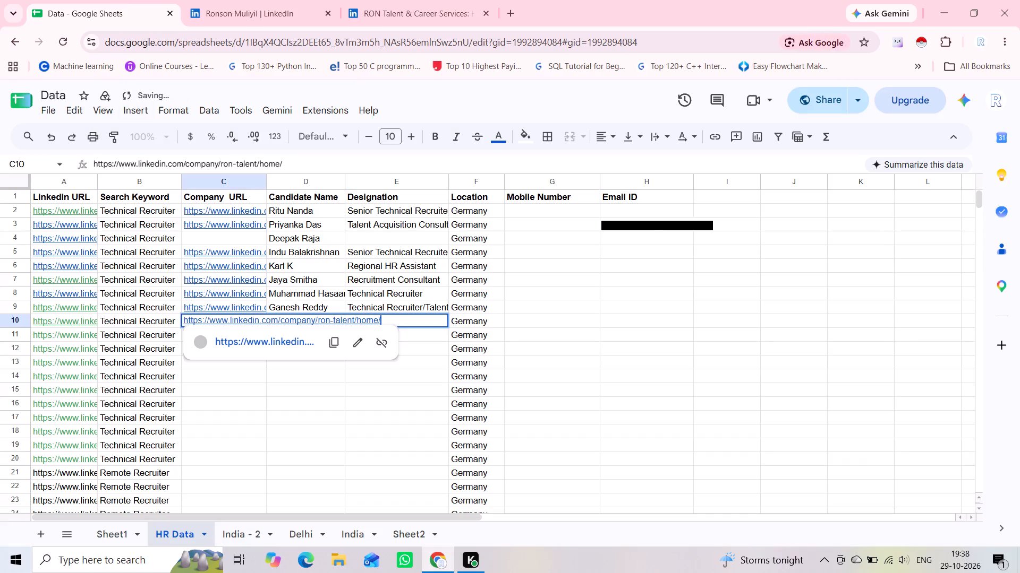
# Turn the LinkedIn URL in cell A11 into a working hyperlink and open that profile.
pyautogui.click(236, 403)
pyautogui.scroll(-1, 236, 403)
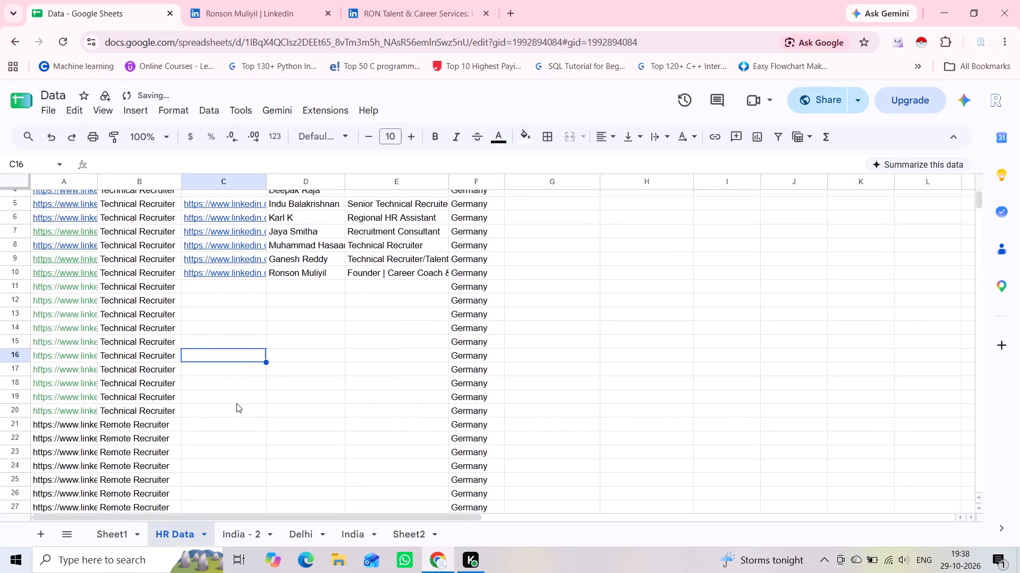
pyautogui.scroll(-1, 236, 403)
pyautogui.tripleClick(83, 271)
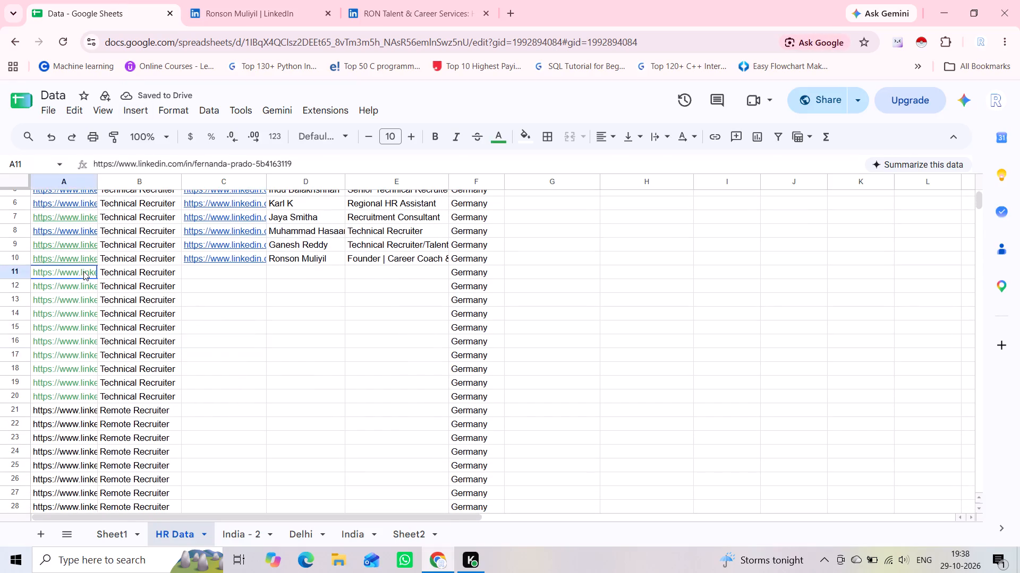
pyautogui.press('Return')
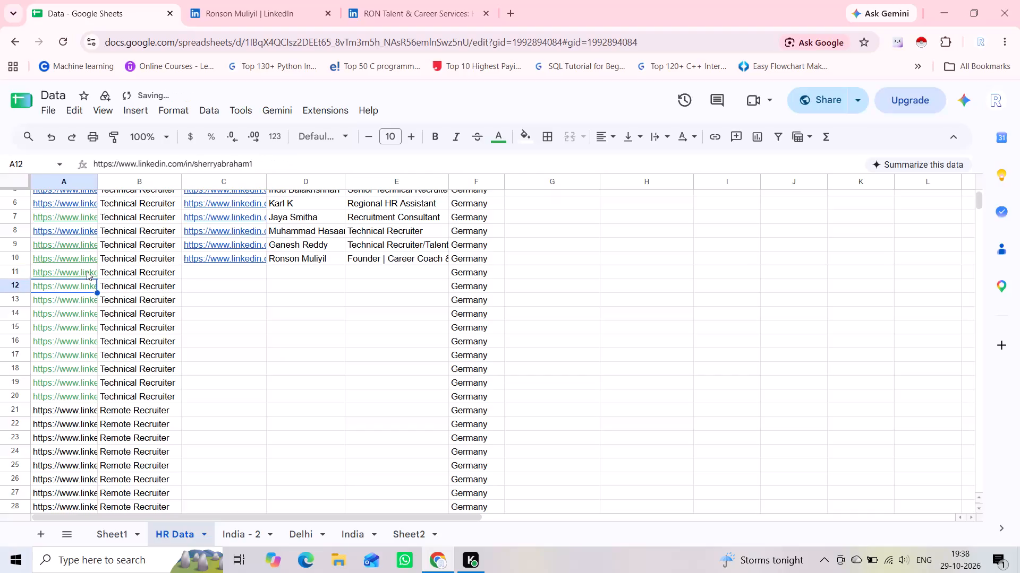
pyautogui.click(79, 272)
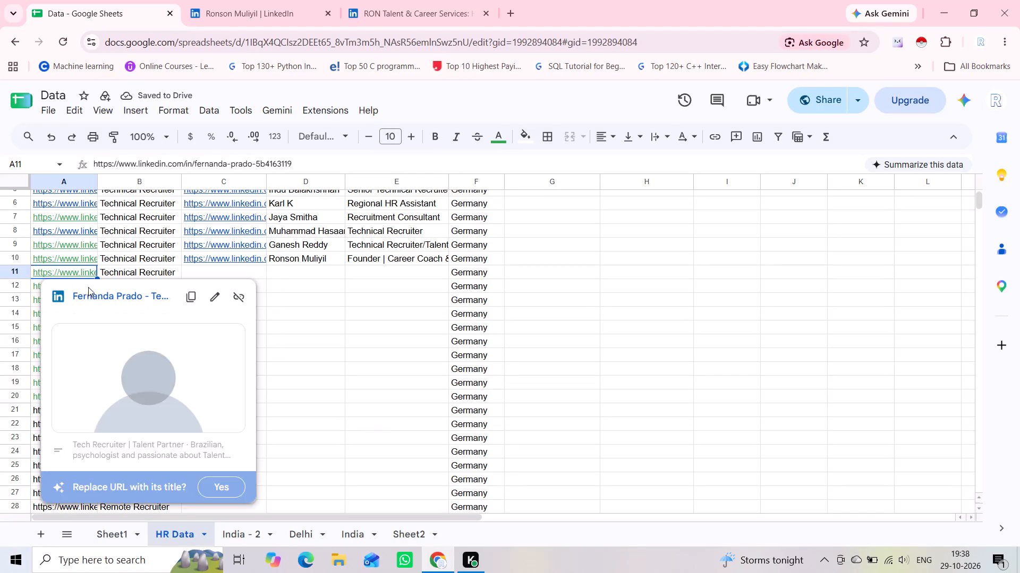
pyautogui.click(89, 296)
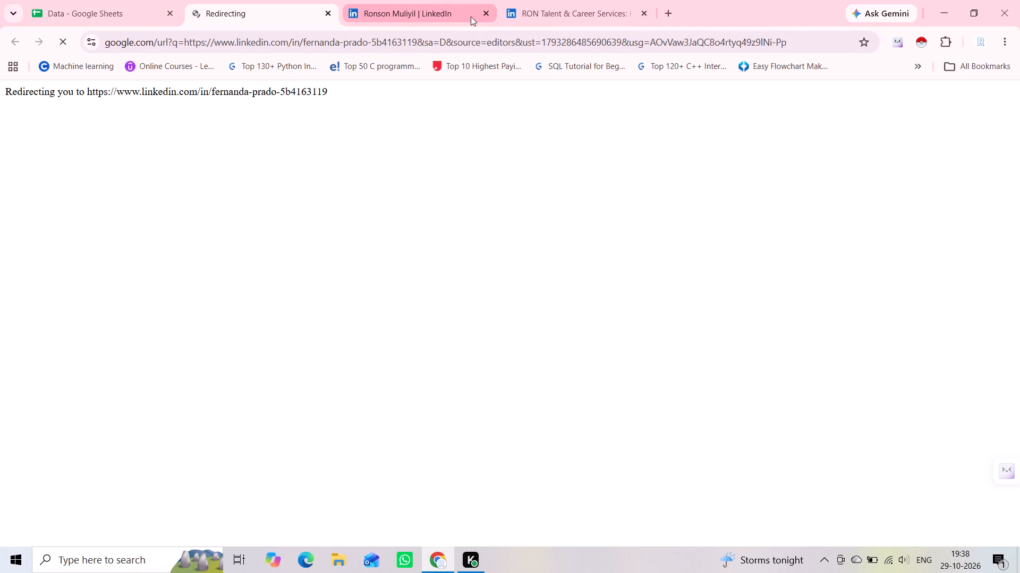
# Close the row 10 candidate's LinkedIn profile tab and the RON Talent & Career Services tab.
pyautogui.click(487, 16)
pyautogui.click(487, 16)
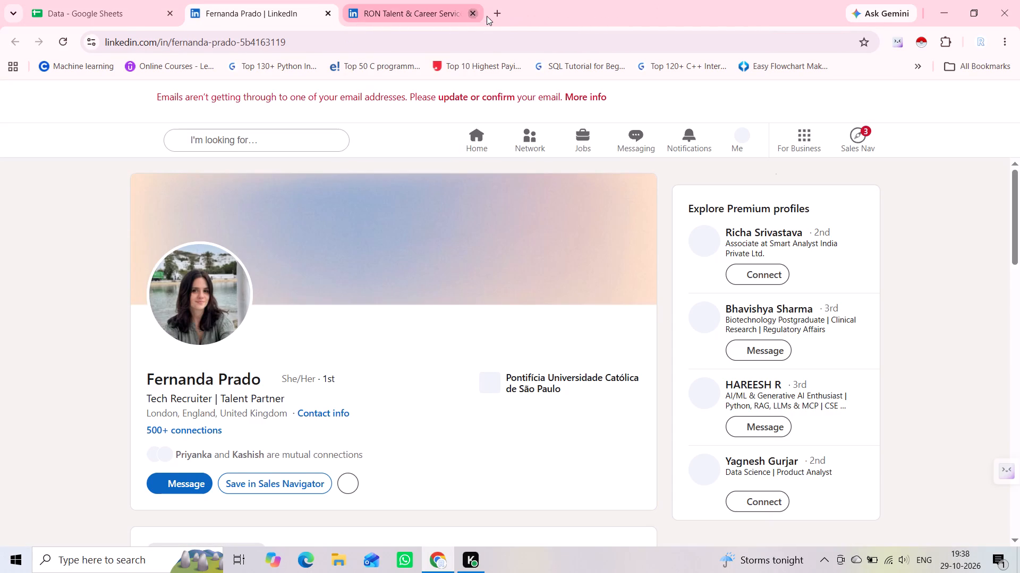
# Copy the candidate's name from the newly opened LinkedIn profile into Candidate Name cell D11 as plain text.
pyautogui.scroll(-1, 402, 243)
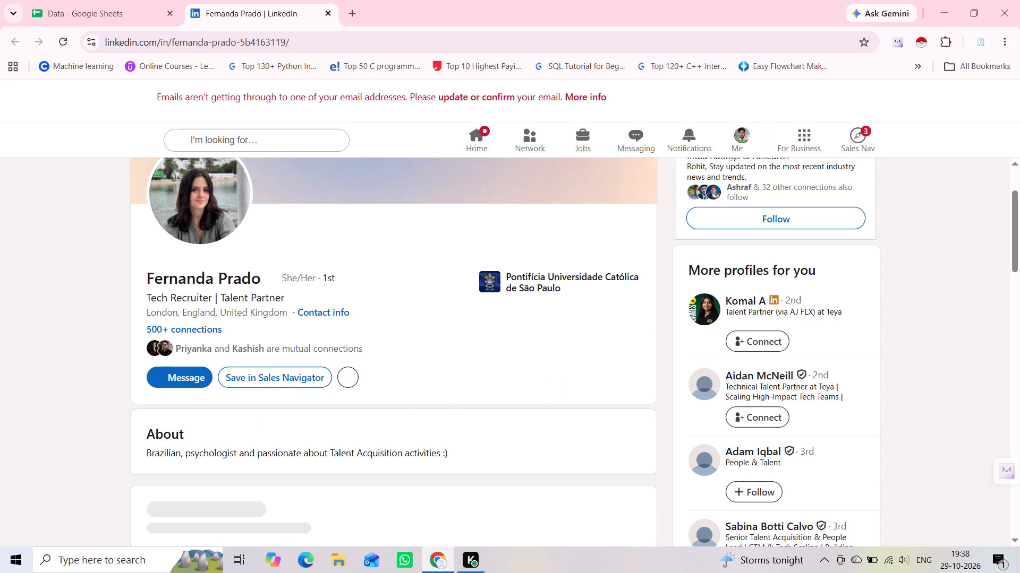
pyautogui.moveTo(144, 281); pyautogui.dragTo(261, 275)
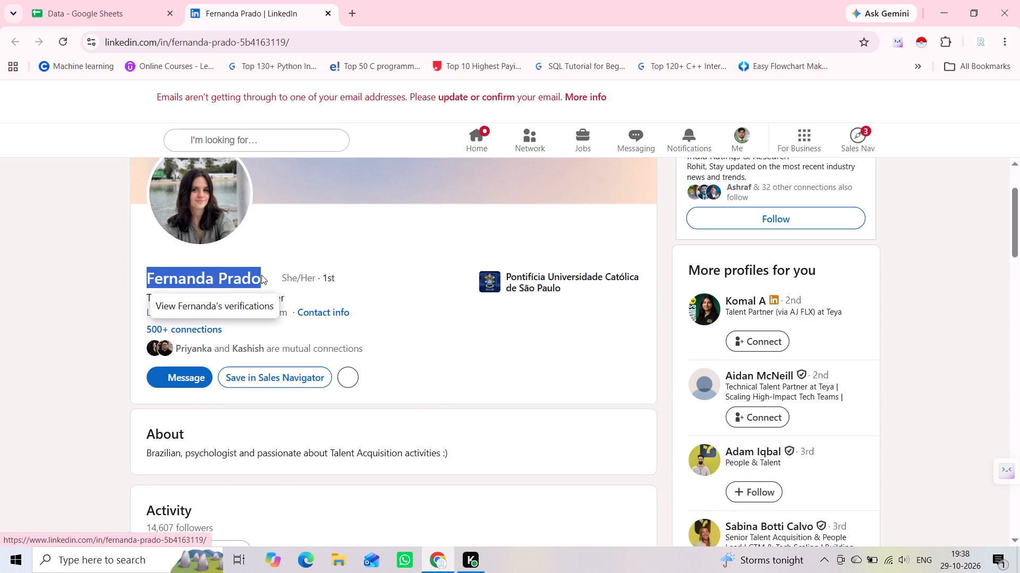
pyautogui.hotkey('ctrl', 'c')
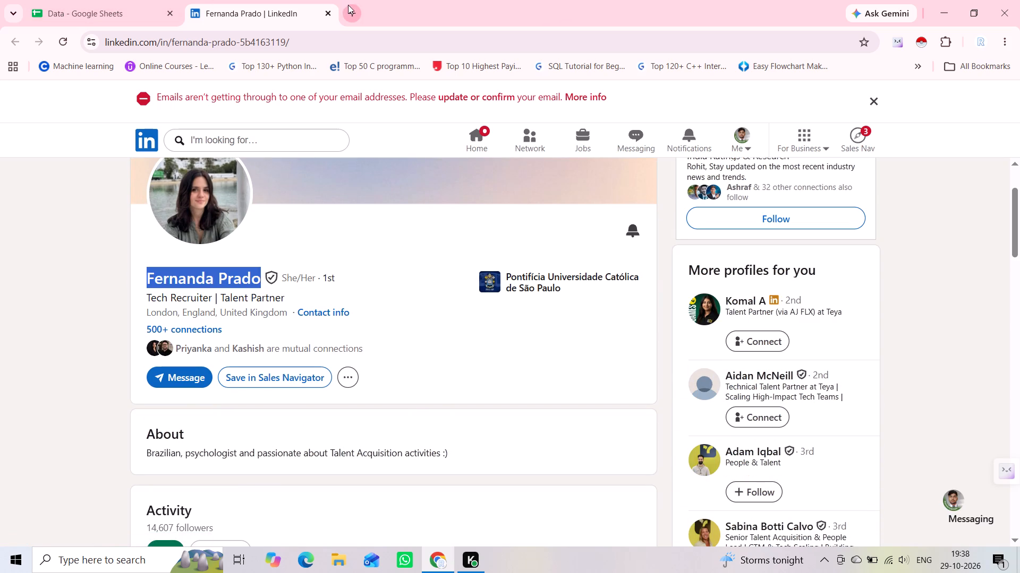
pyautogui.click(115, 0)
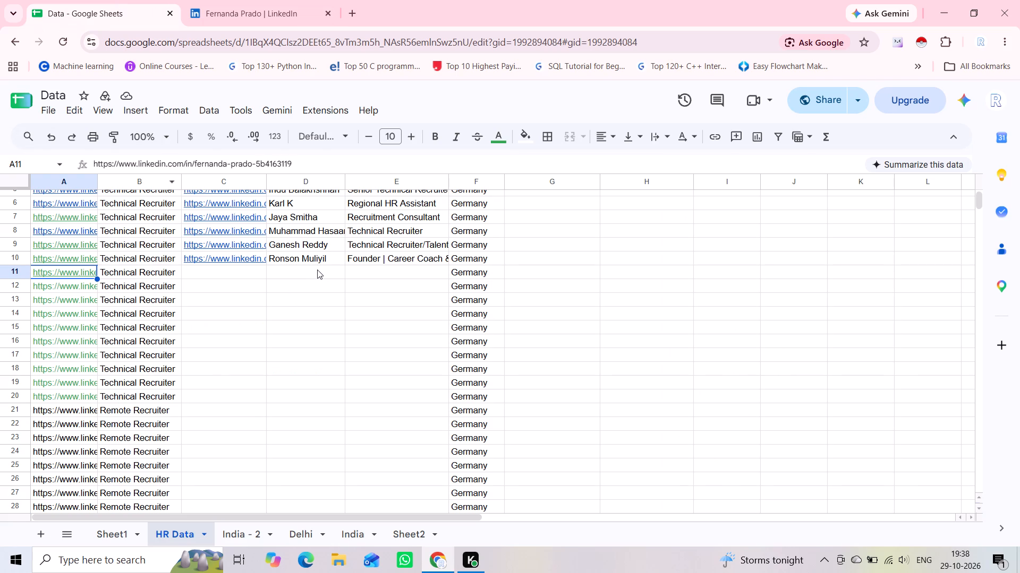
pyautogui.tripleClick(314, 270)
pyautogui.doubleClick(314, 270)
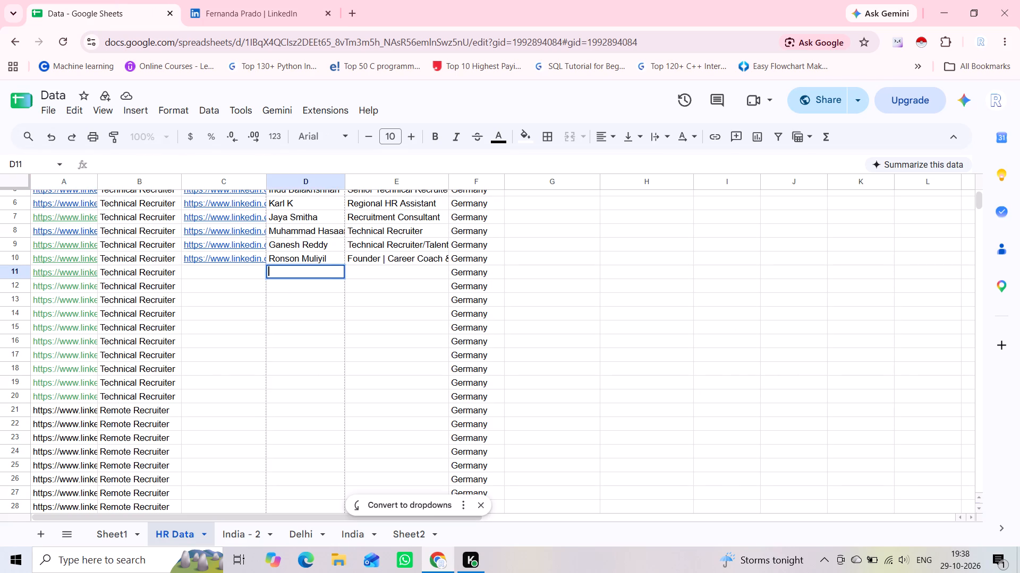
pyautogui.hotkey('ctrl', 'v')
pyautogui.press('Return')
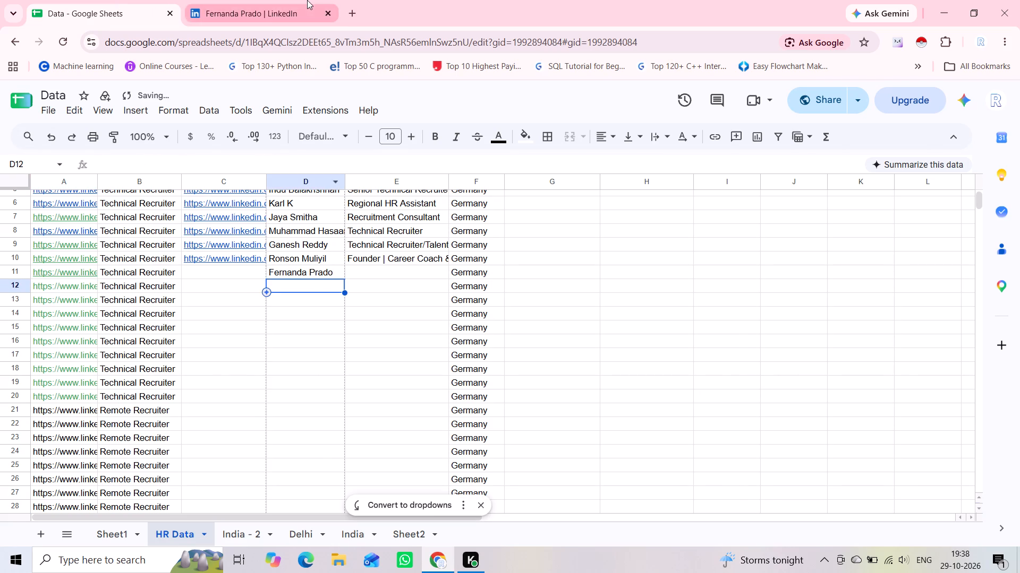
# Open the Teya company page from the row 11 candidate's Experience section in a separate tab, keeping the profile open.
pyautogui.click(307, 0)
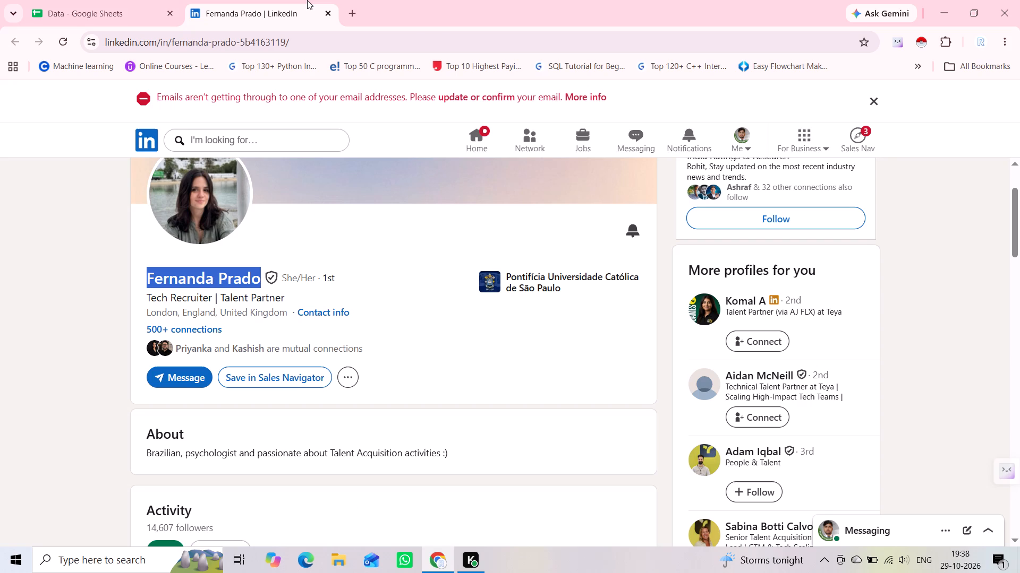
pyautogui.click(135, 0)
pyautogui.click(237, 0)
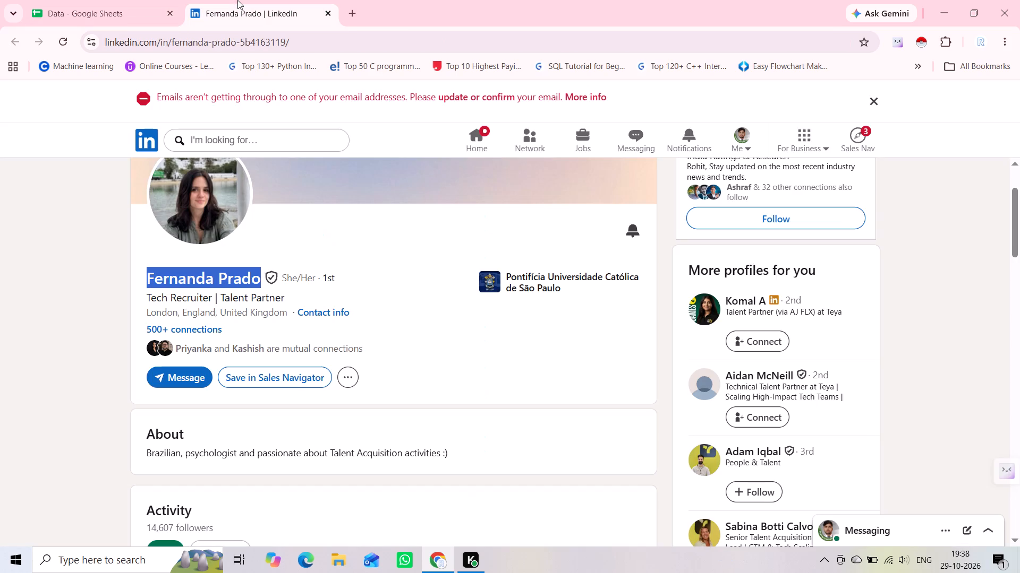
pyautogui.scroll(-7, 301, 272)
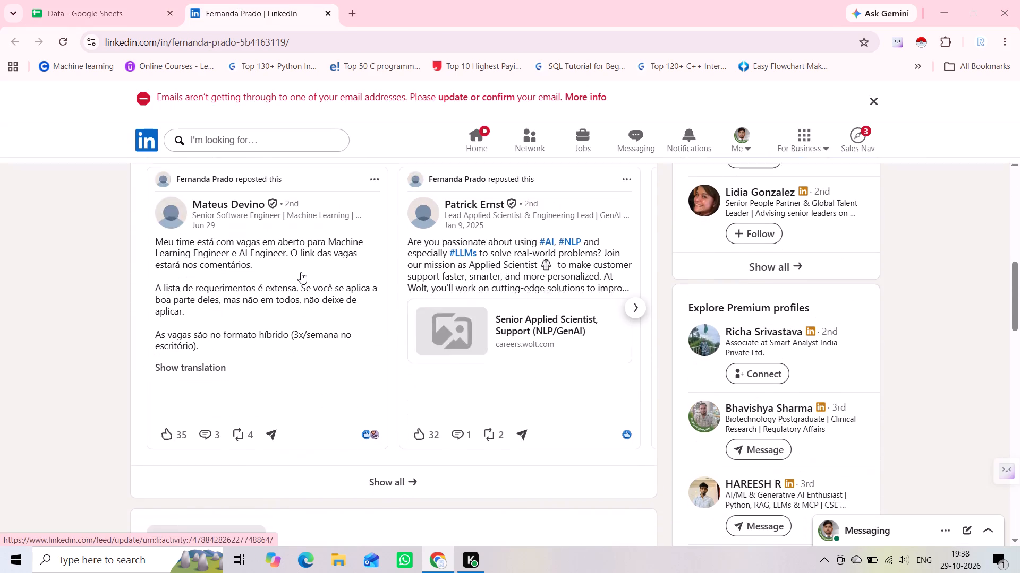
pyautogui.scroll(-2, 301, 272)
pyautogui.scroll(1, 301, 272)
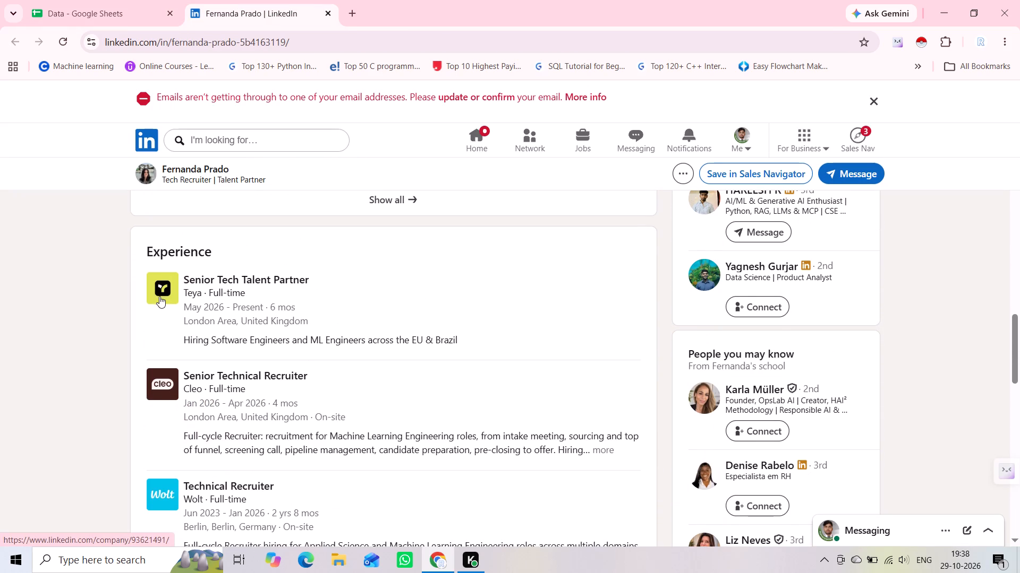
pyautogui.keyDown('ctrl'); pyautogui.click(159, 292); pyautogui.keyUp('ctrl')
pyautogui.click(453, 0)
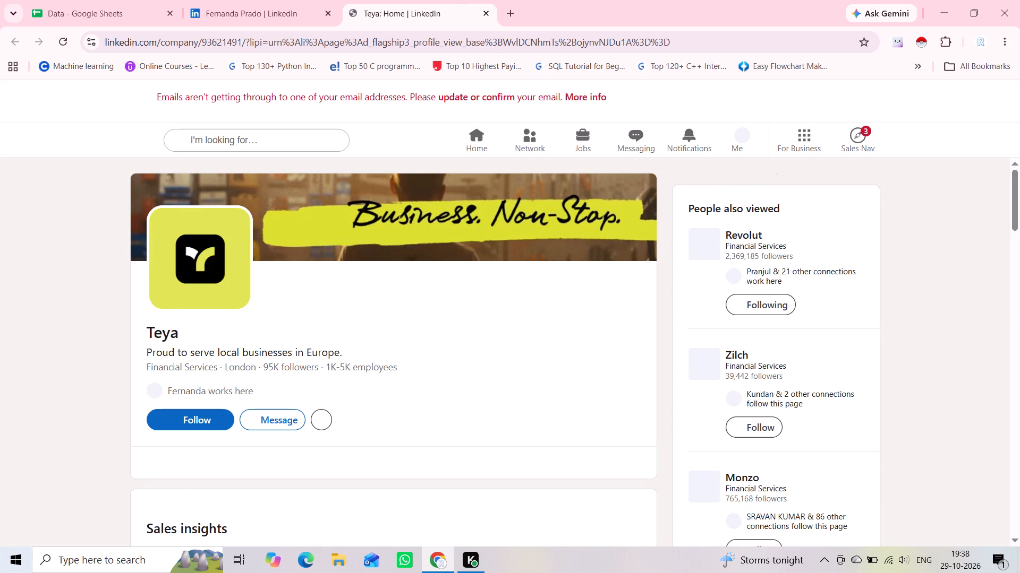
# Copy the designation "Senior Tech Talent Partner" from the profile's Experience section into Designation cell E11, removing the trailing blank lines.
pyautogui.click(312, 0)
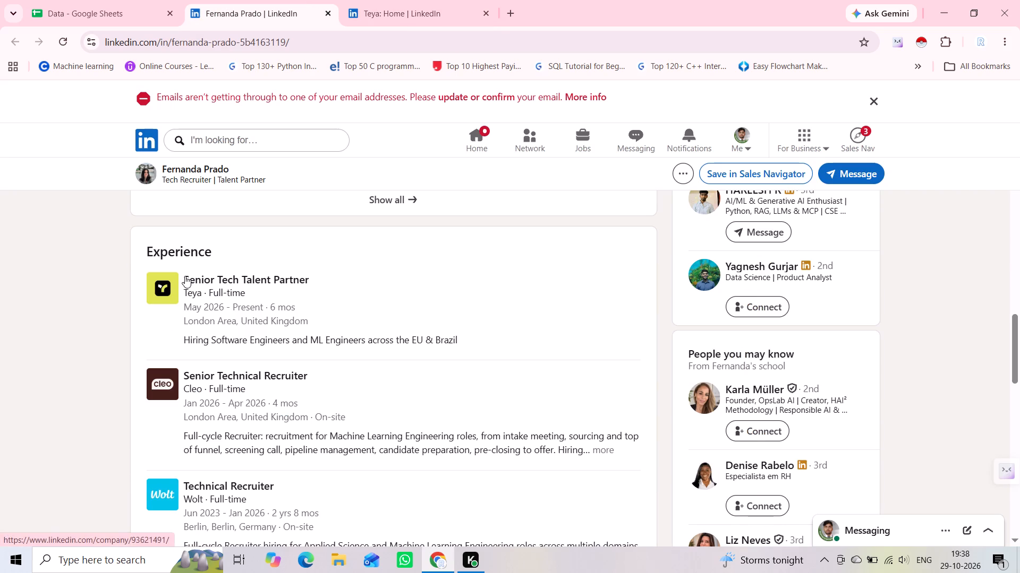
pyautogui.click(181, 276)
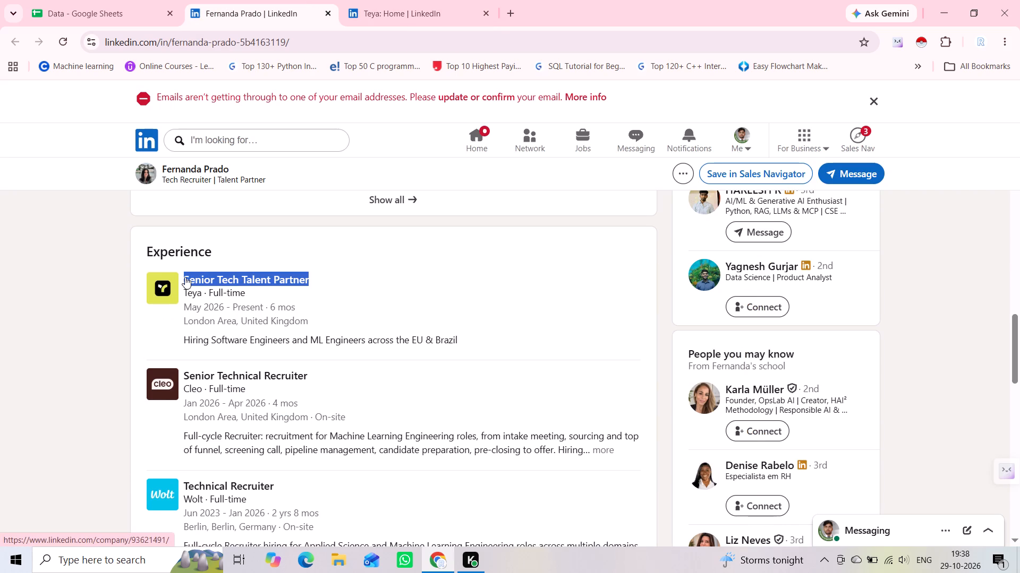
pyautogui.hotkey('ctrl', 'c')
pyautogui.click(106, 0)
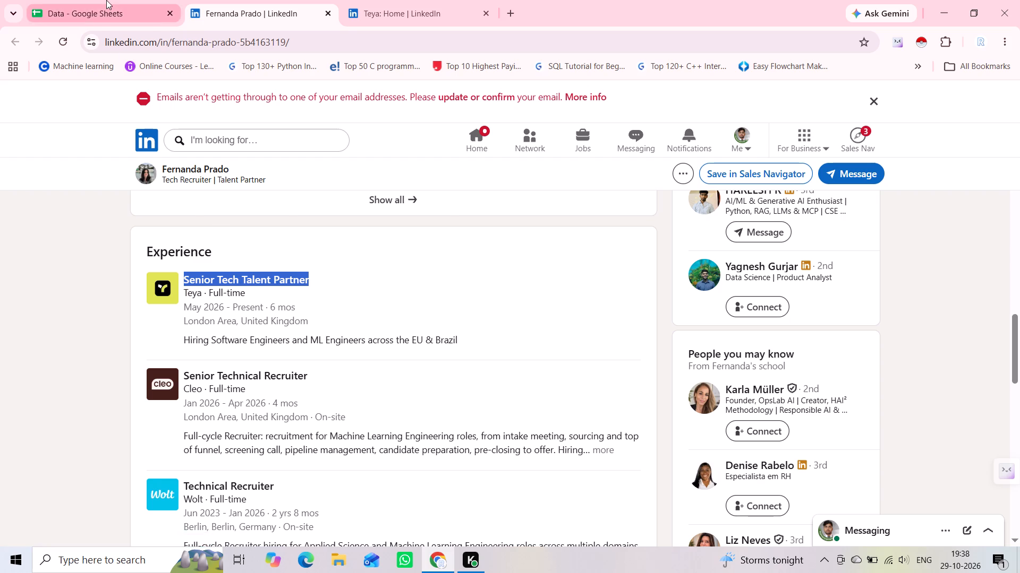
pyautogui.tripleClick(371, 273)
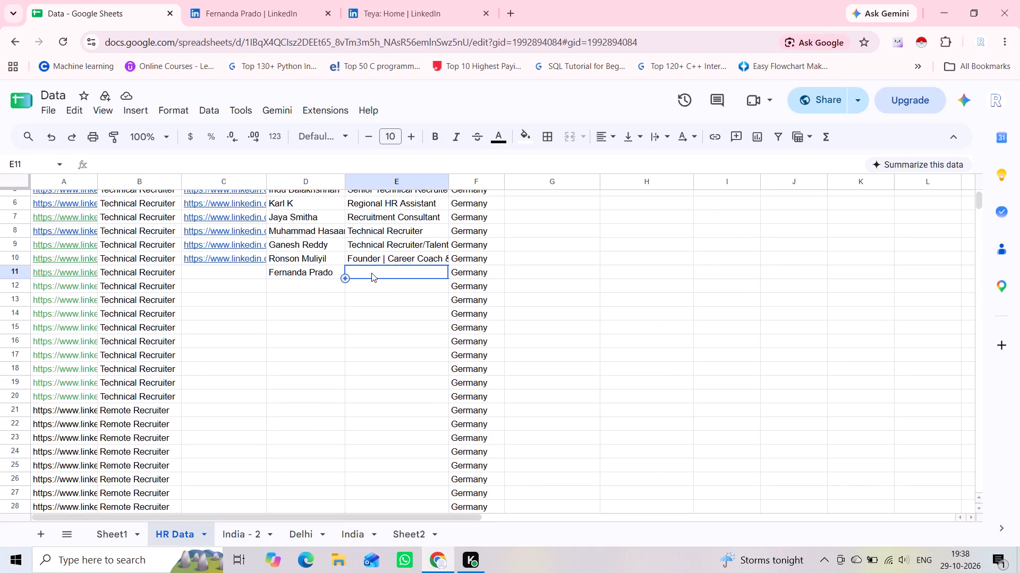
pyautogui.click(371, 273)
pyautogui.hotkey('ctrl', 'v')
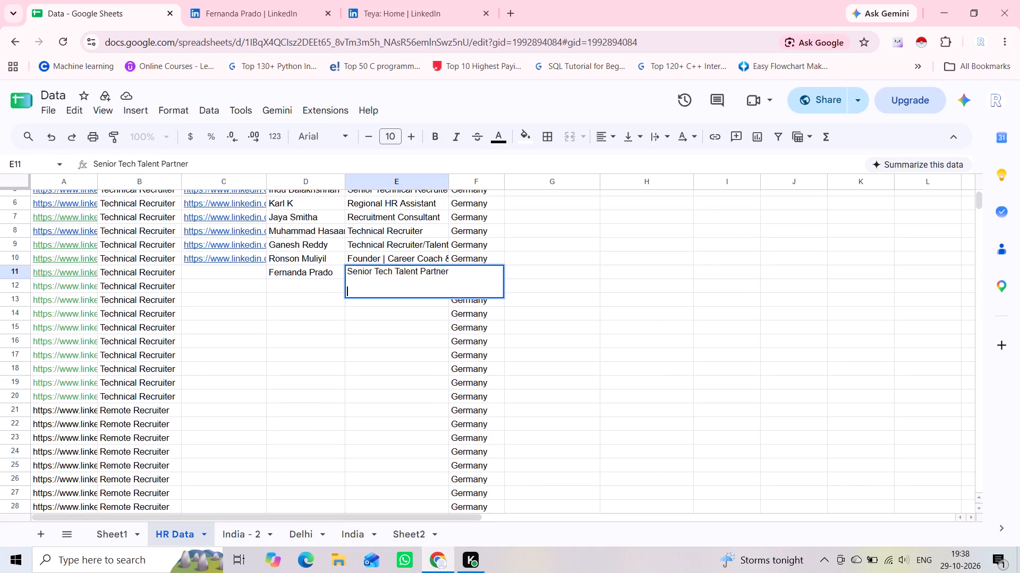
pyautogui.press('BackSpace')
pyautogui.press('BackSpace')
pyautogui.press('Return')
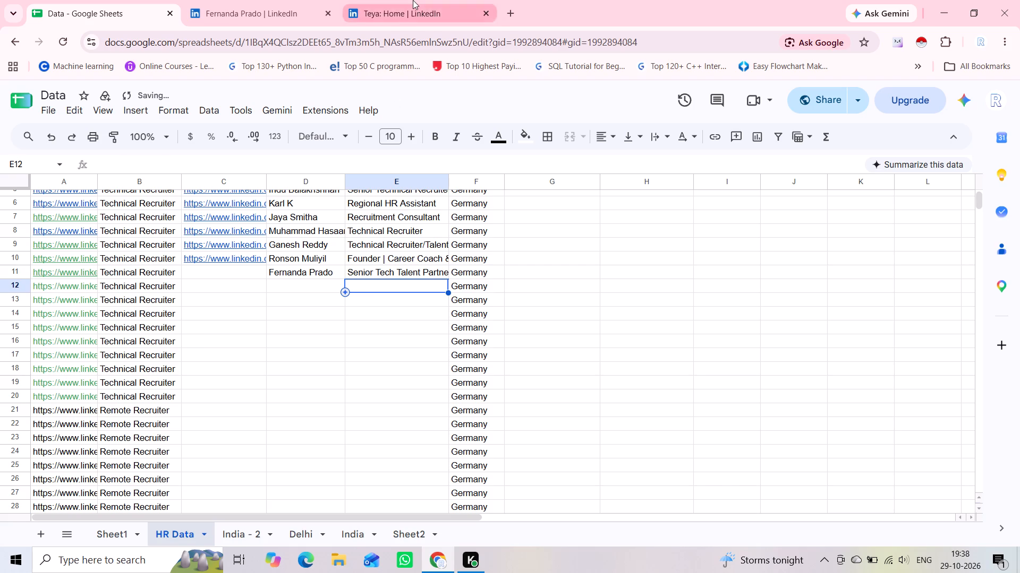
# Copy the Teya company page address, linkedin.com/company/teya-global/home/, into company URL cell C11.
pyautogui.click(413, 0)
pyautogui.click(364, 42)
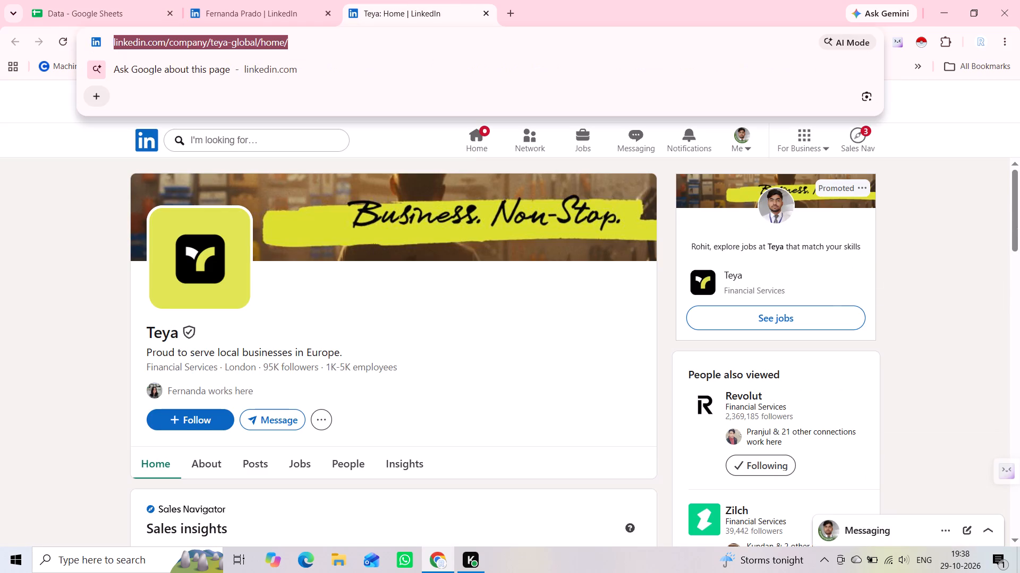
pyautogui.hotkey('ctrl', 'c')
pyautogui.click(113, 0)
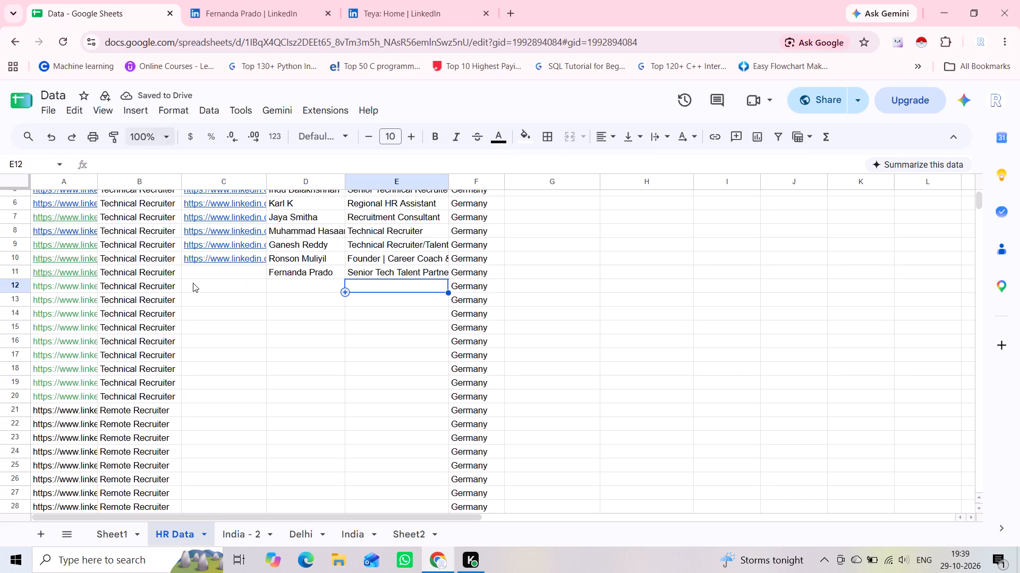
pyautogui.click(224, 274)
pyautogui.hotkey('ctrl', 'v')
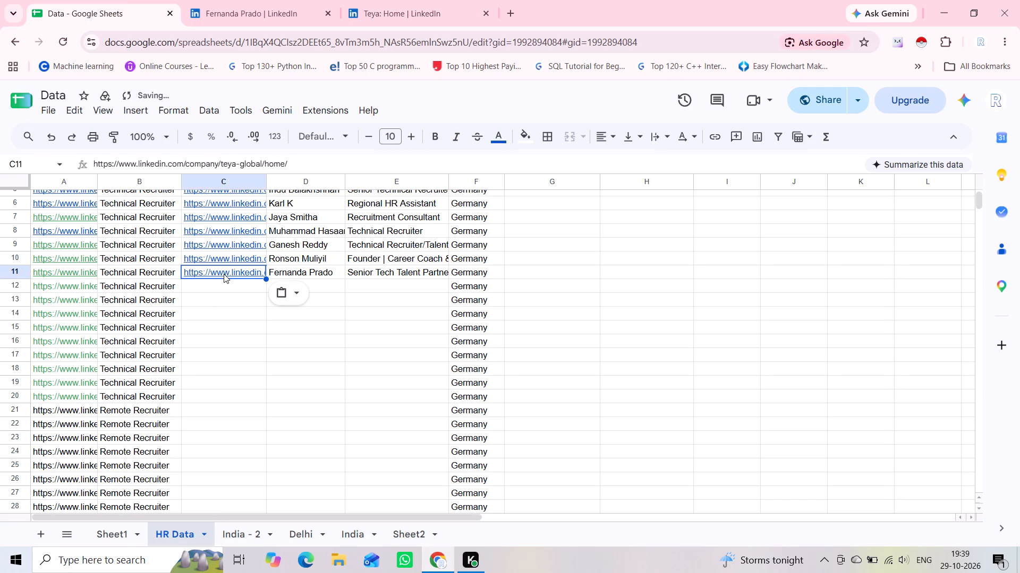
pyautogui.press('Return')
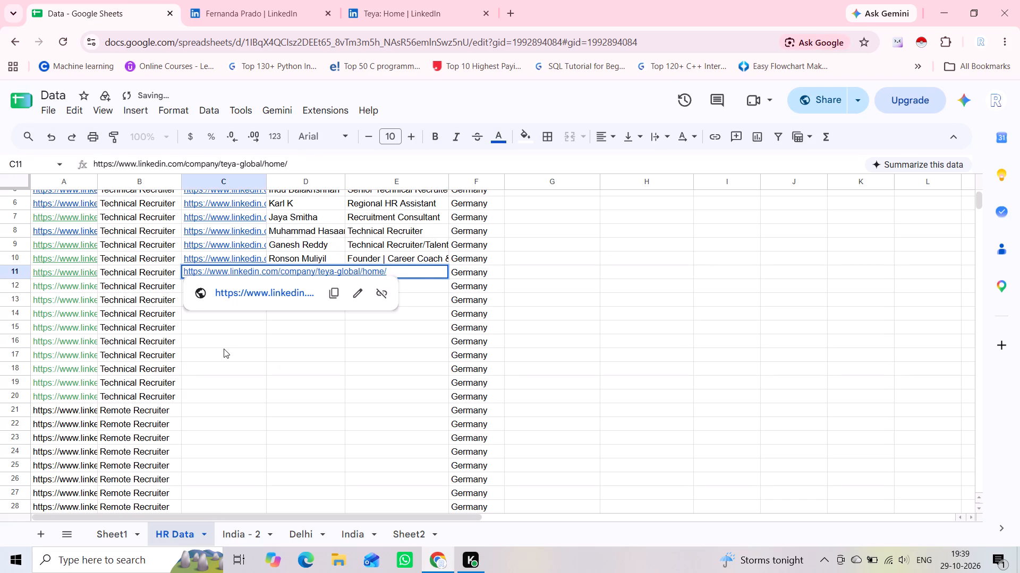
pyautogui.click(224, 349)
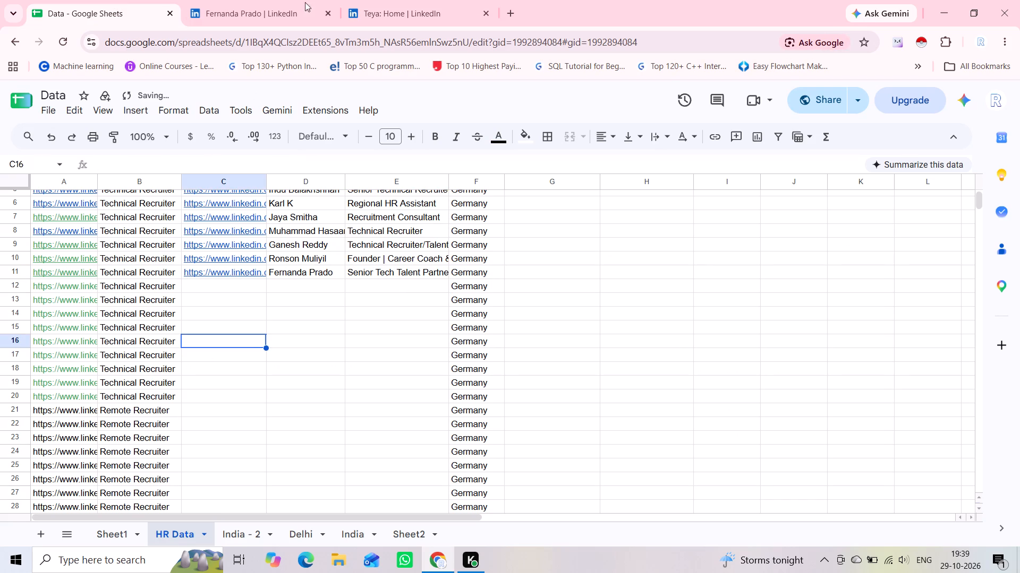
# Close the row 11 candidate's LinkedIn profile tab and the Teya company page tab.
pyautogui.click(326, 13)
pyautogui.click(326, 13)
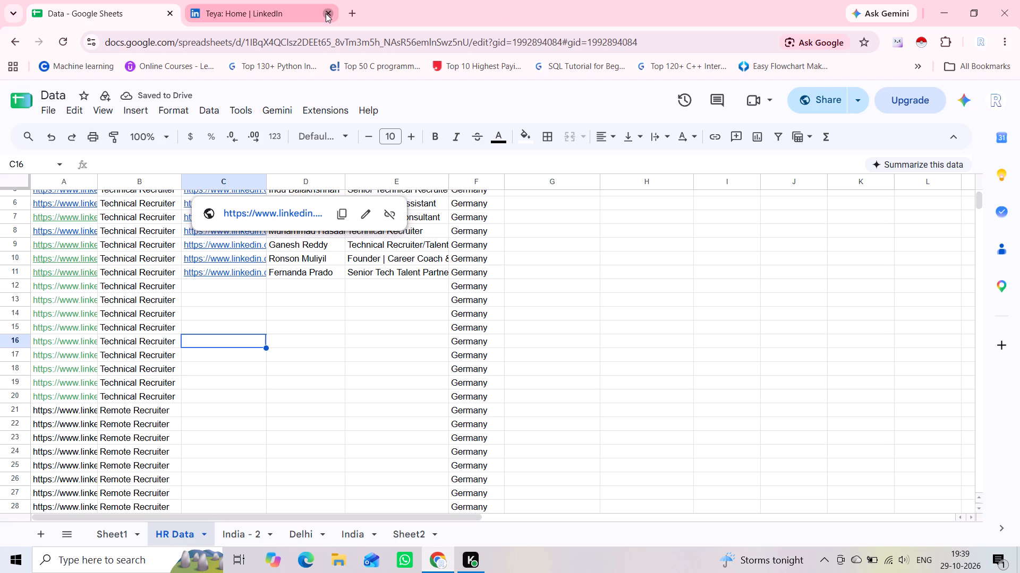
# Open the row 12 candidate's LinkedIn profile from the link in cell A12.
pyautogui.tripleClick(86, 288)
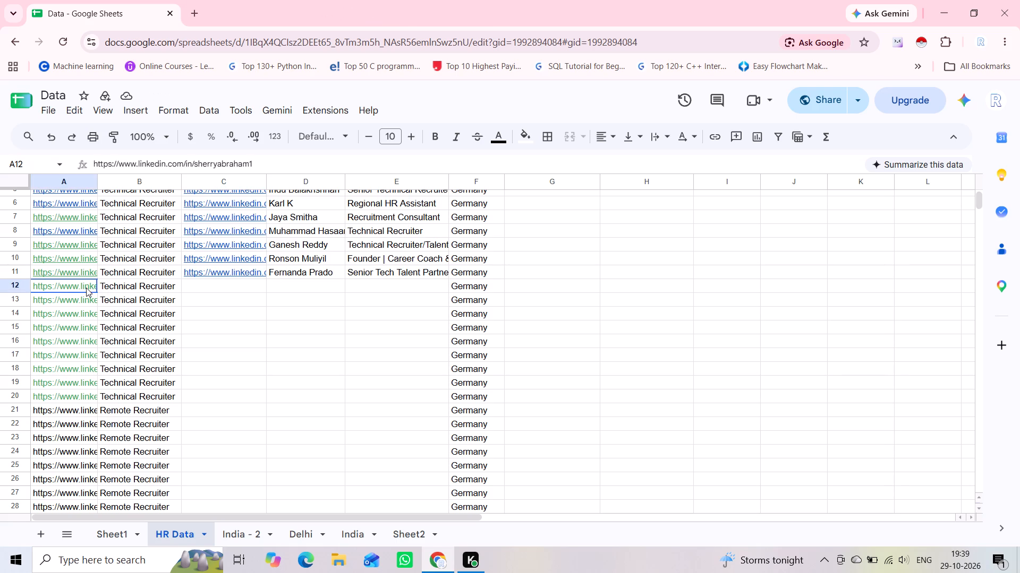
pyautogui.press('Return')
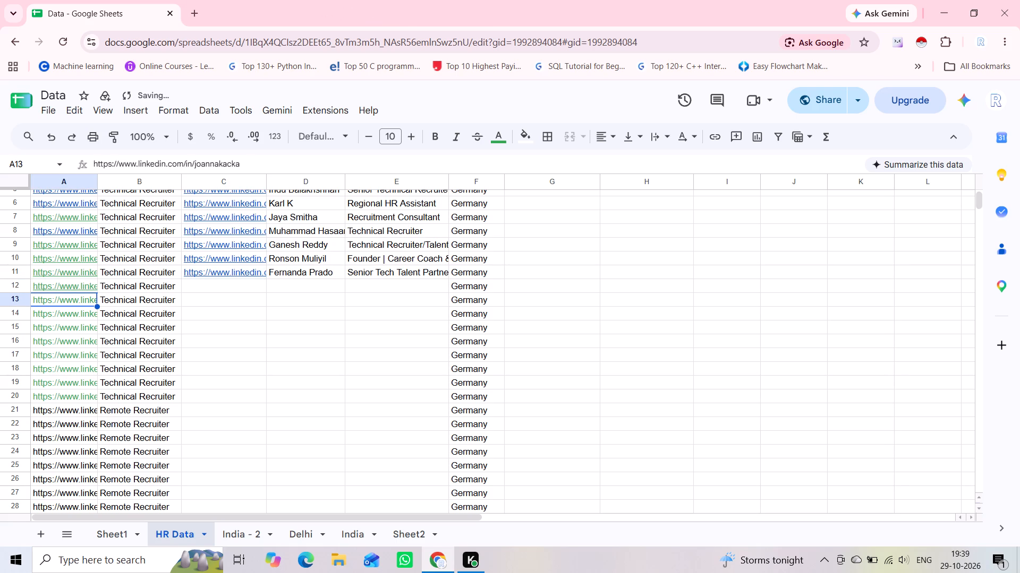
pyautogui.click(82, 284)
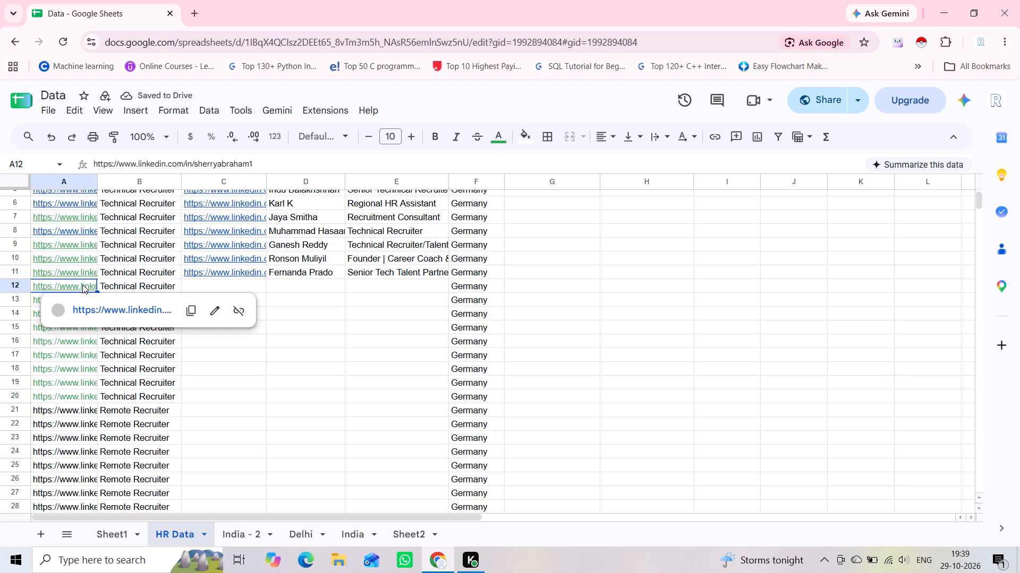
pyautogui.click(92, 310)
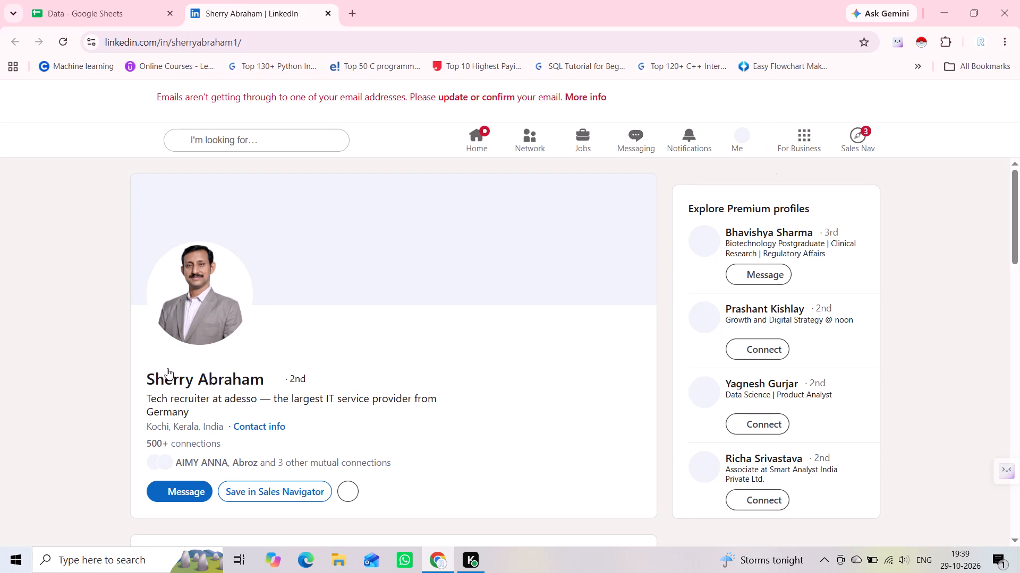
# Copy the candidate's name from the opened LinkedIn profile into Candidate Name cell D12 as plain text.
pyautogui.moveTo(140, 380); pyautogui.dragTo(263, 372)
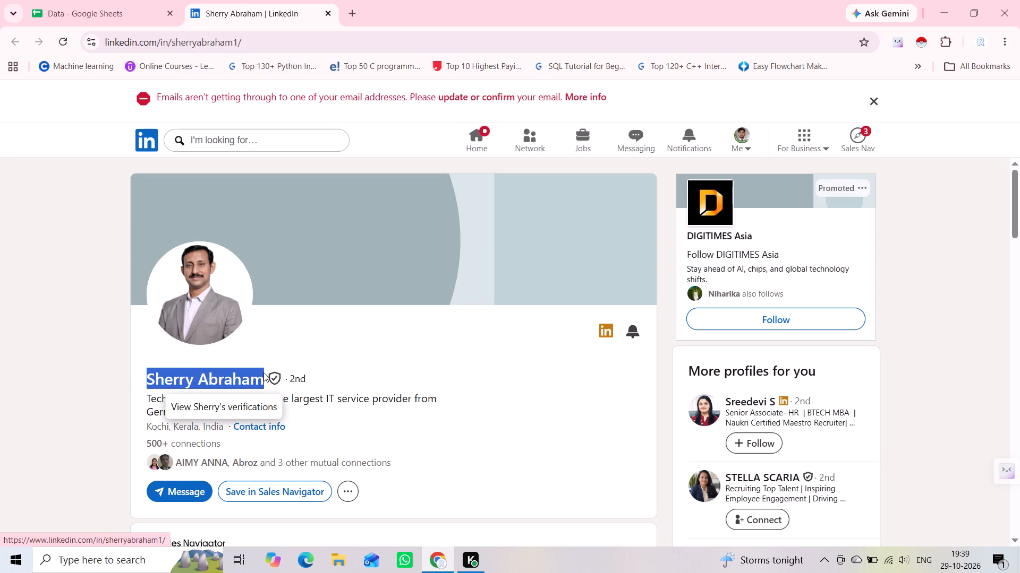
pyautogui.moveTo(263, 372); pyautogui.dragTo(262, 375)
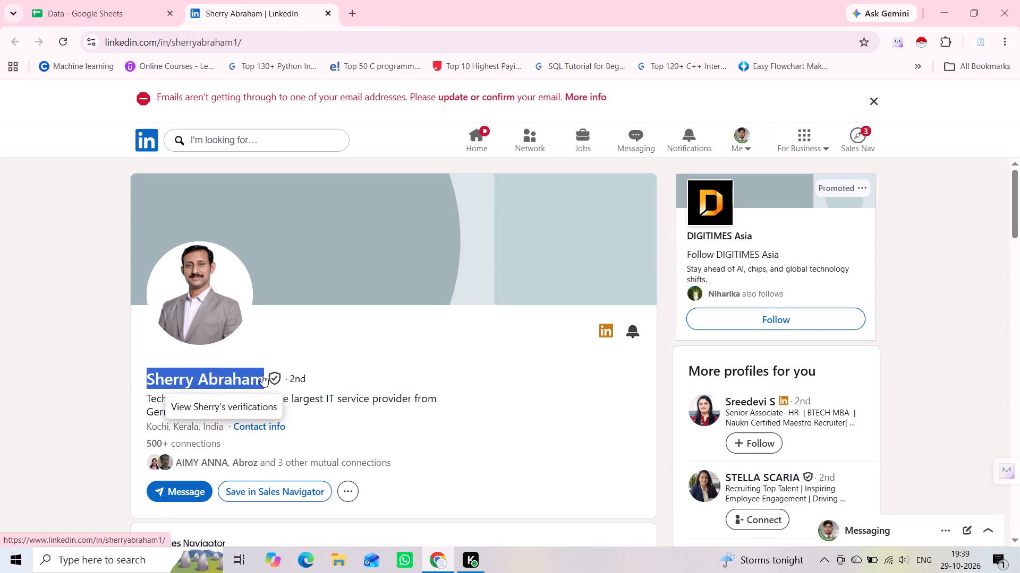
pyautogui.hotkey('ctrl', 'c')
pyautogui.click(88, 0)
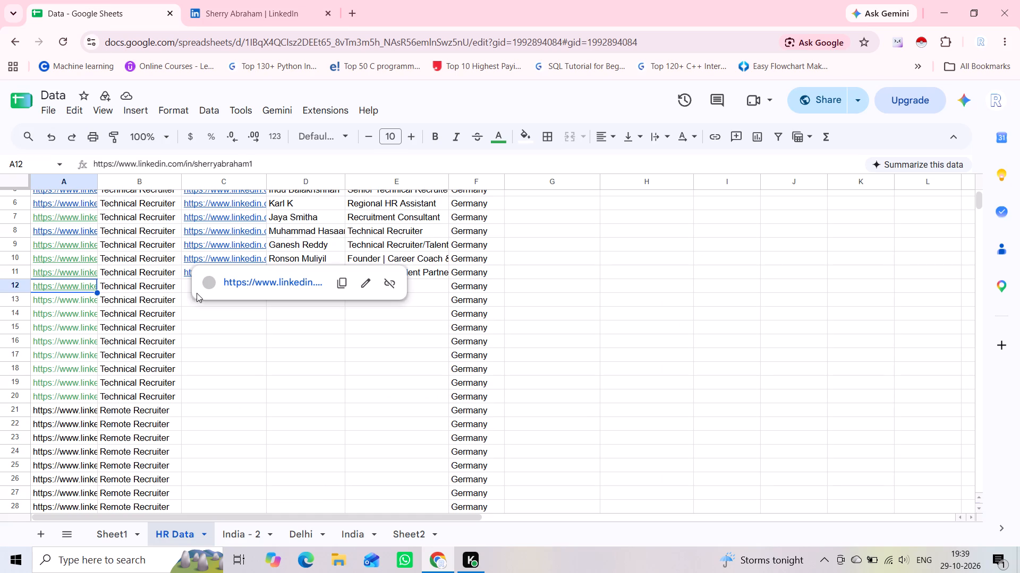
pyautogui.click(289, 318)
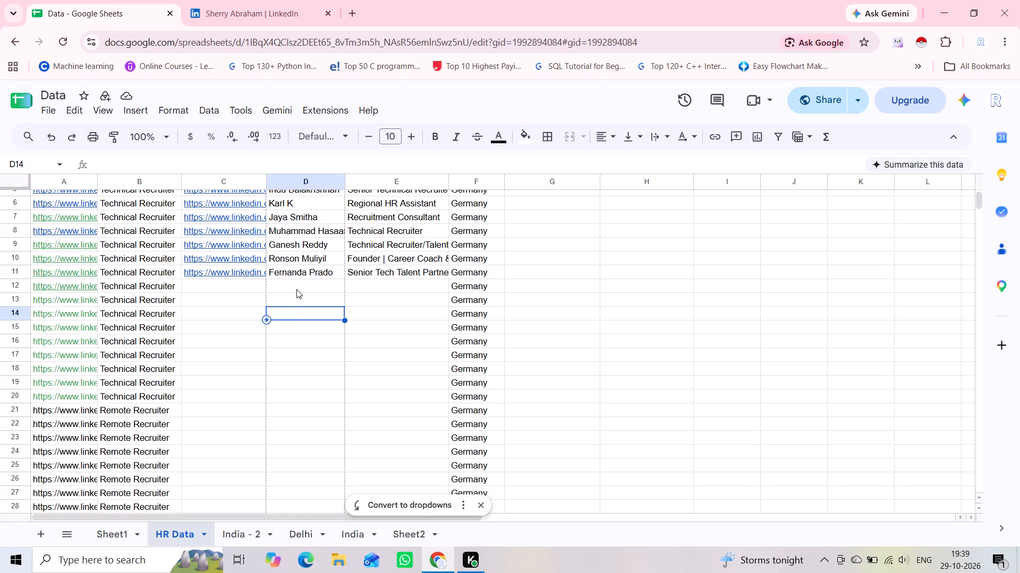
pyautogui.doubleClick(298, 286)
pyautogui.hotkey('ctrl', 'v')
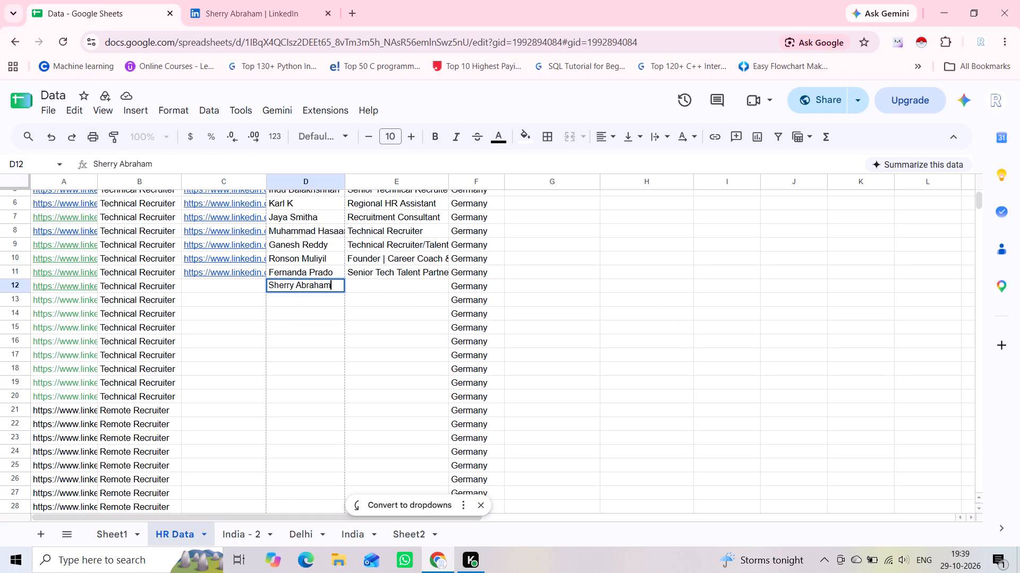
pyautogui.press('Return')
# Copy the designation "Talent Acquisition Lead" from the row 12 profile's Experience section into Designation cell E12.
pyautogui.click(256, 0)
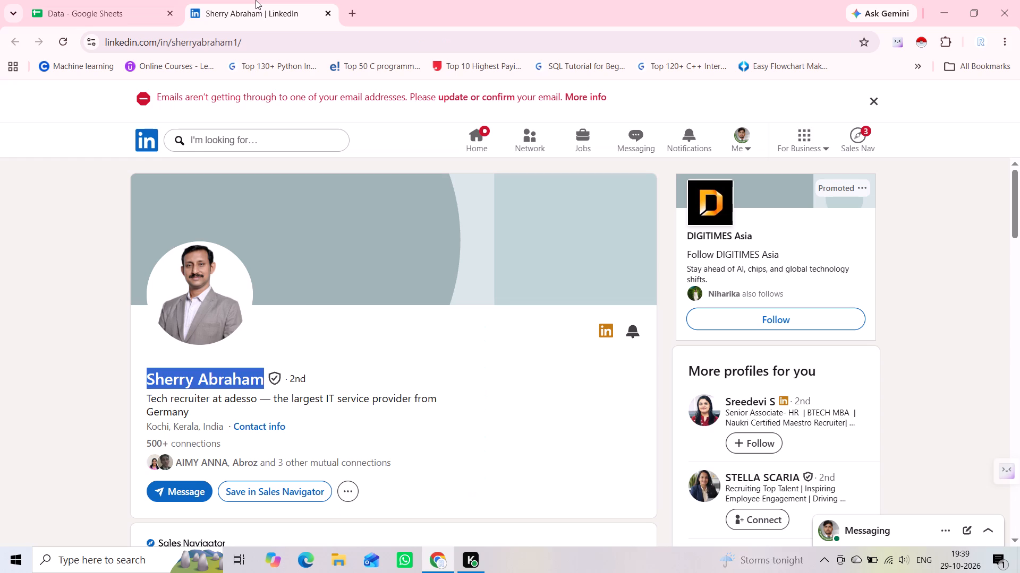
pyautogui.scroll(-14, 301, 288)
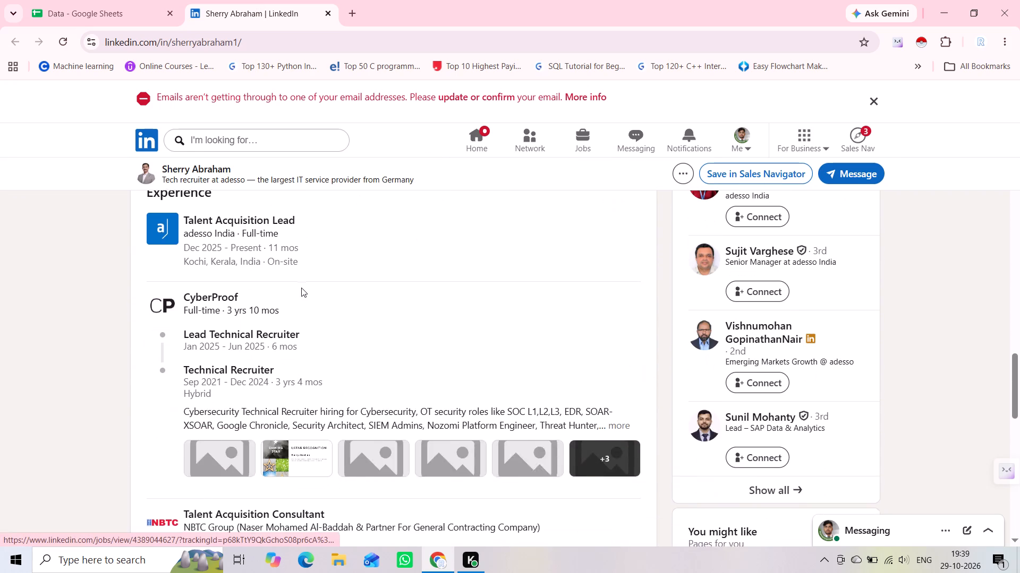
pyautogui.scroll(-1, 301, 288)
pyautogui.moveTo(183, 218); pyautogui.dragTo(203, 217)
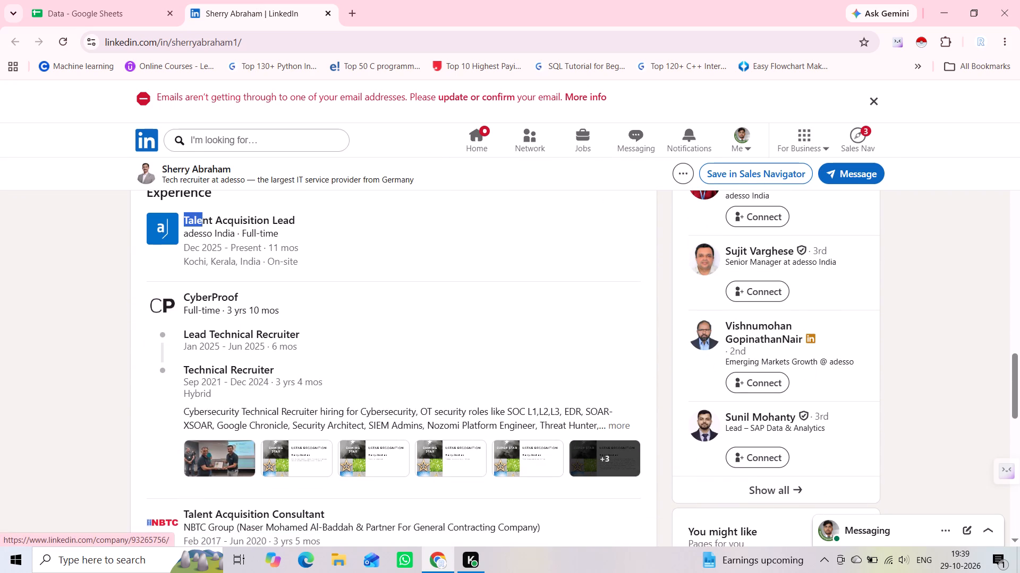
pyautogui.moveTo(203, 217); pyautogui.dragTo(305, 219)
pyautogui.hotkey('ctrl', 'c')
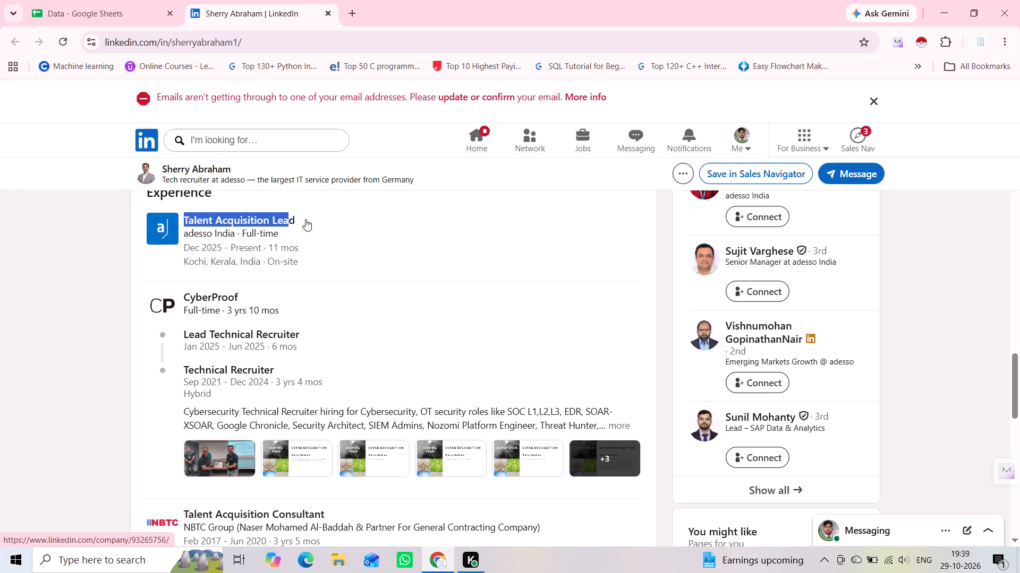
pyautogui.click(134, 0)
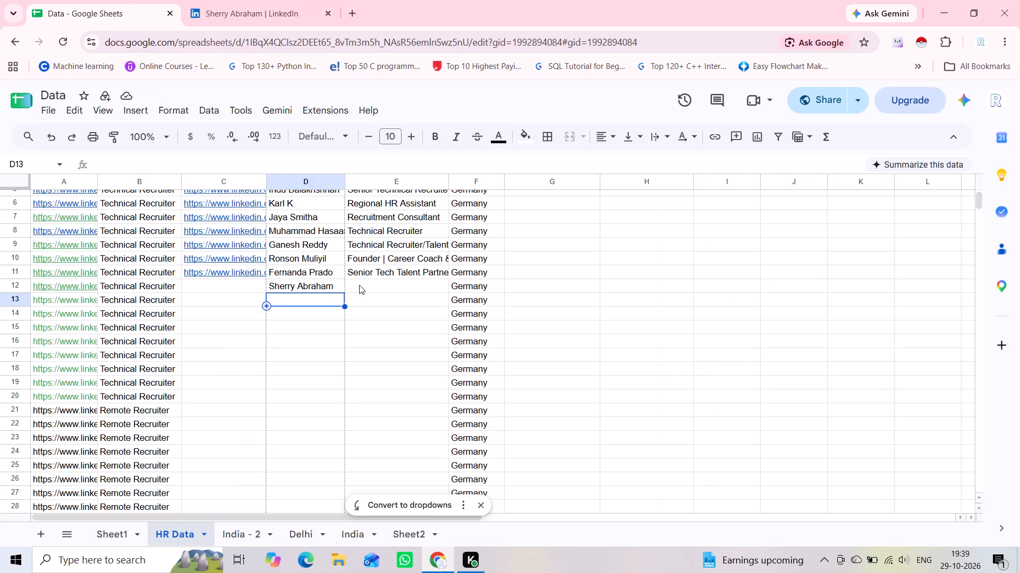
pyautogui.tripleClick(359, 285)
pyautogui.click(359, 285)
pyautogui.click(359, 285)
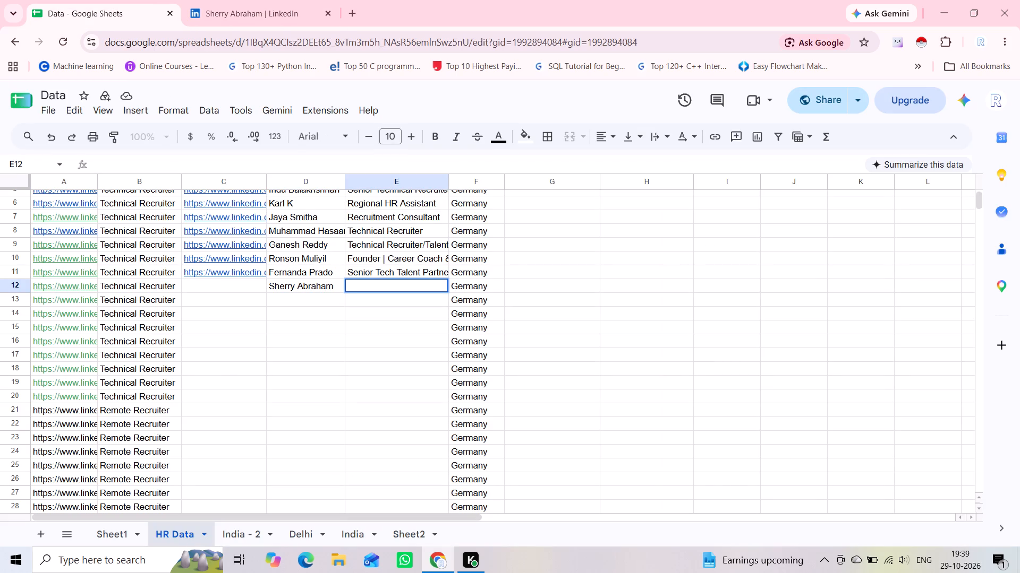
pyautogui.hotkey('ctrl', 'v')
pyautogui.press('Return')
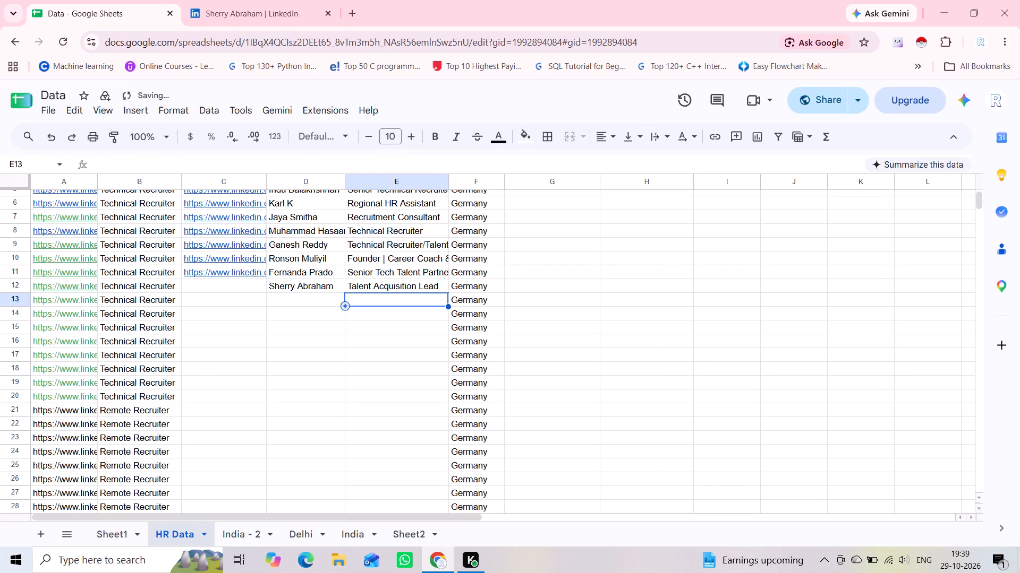
# Open the adesso India company page from the profile's Experience section and copy its address, linkedin.com/company/adesso-india/home/, into company URL cell C12.
pyautogui.click(241, 0)
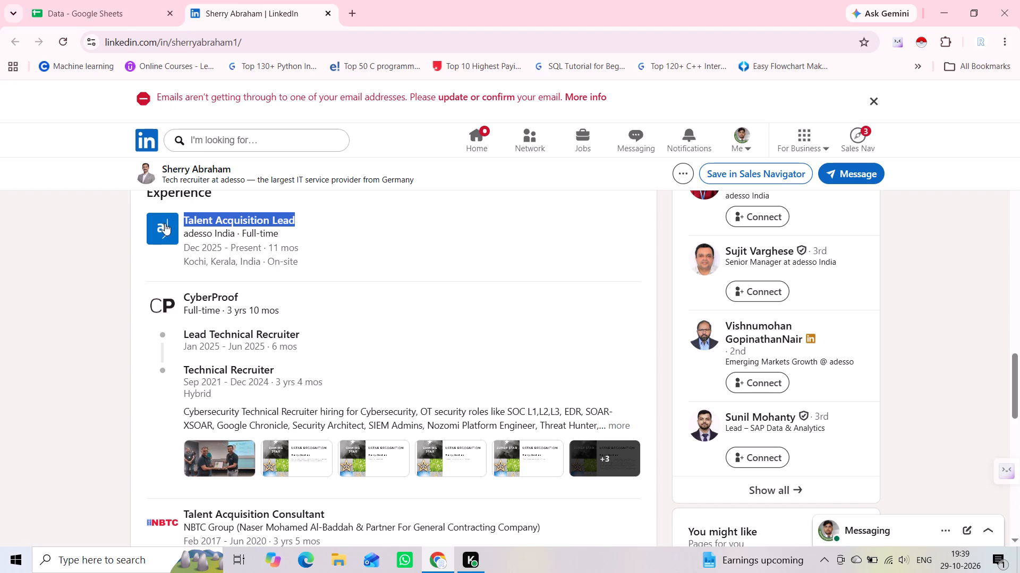
pyautogui.keyDown('ctrl'); pyautogui.click(159, 224); pyautogui.keyUp('ctrl')
pyautogui.click(390, 0)
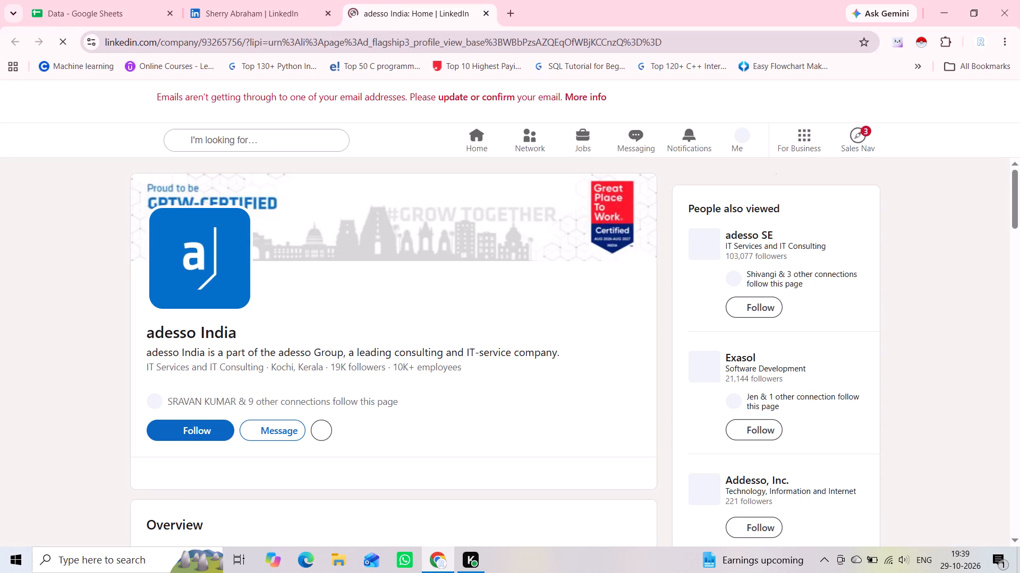
pyautogui.click(368, 40)
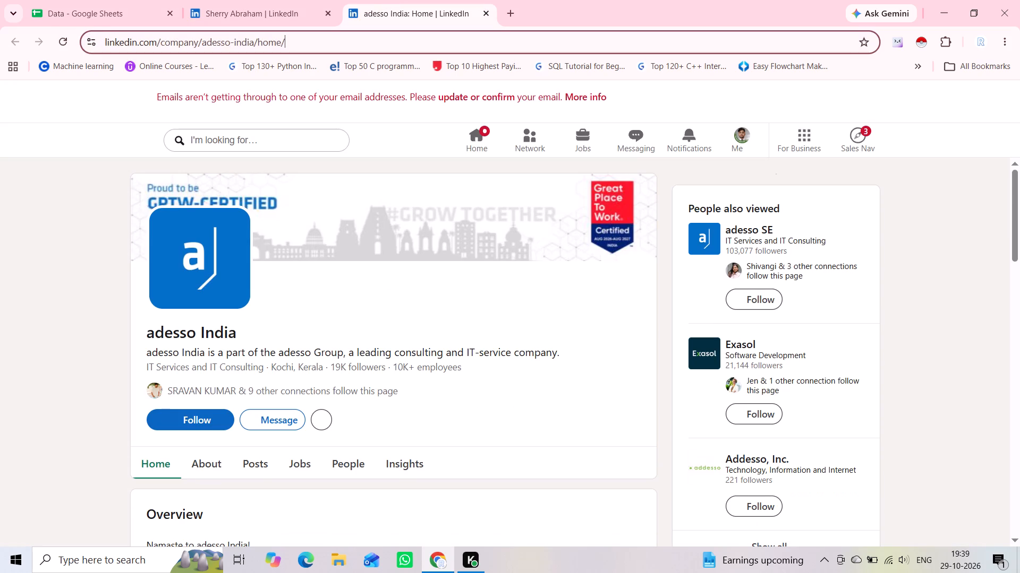
pyautogui.hotkey('ctrl', 'c')
pyautogui.click(116, 0)
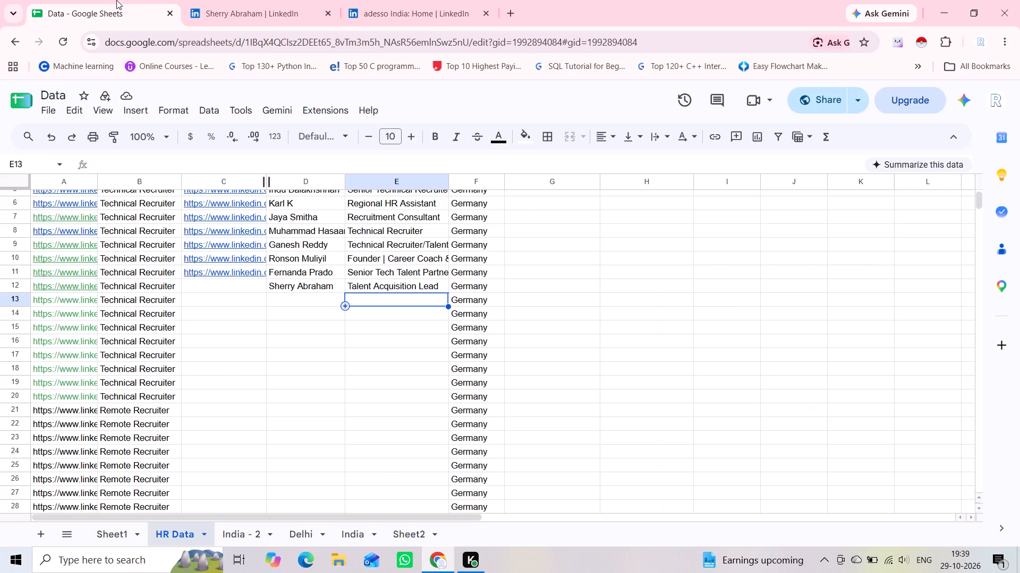
pyautogui.click(227, 289)
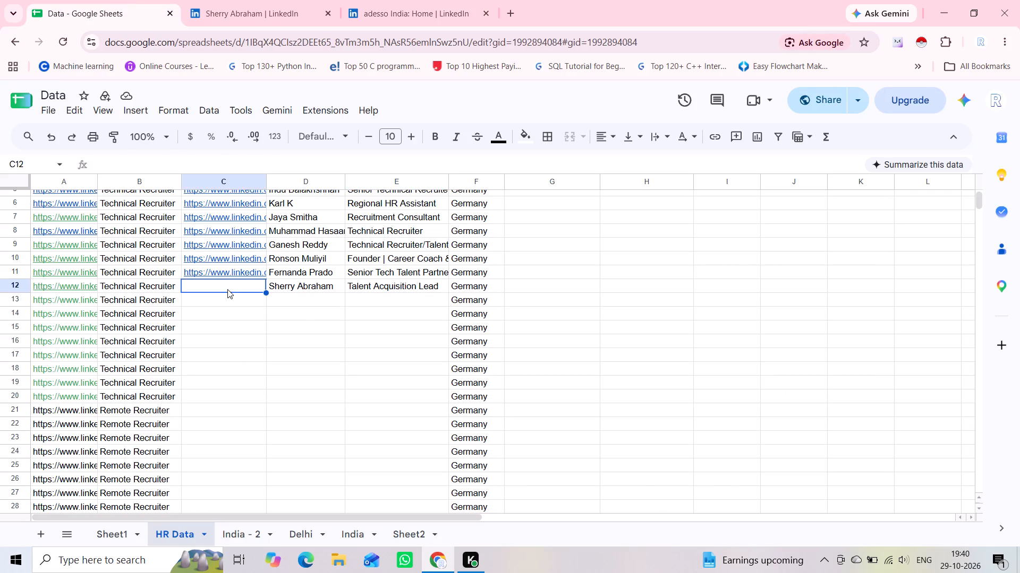
pyautogui.hotkey('ctrl', 'v')
pyautogui.click(216, 322)
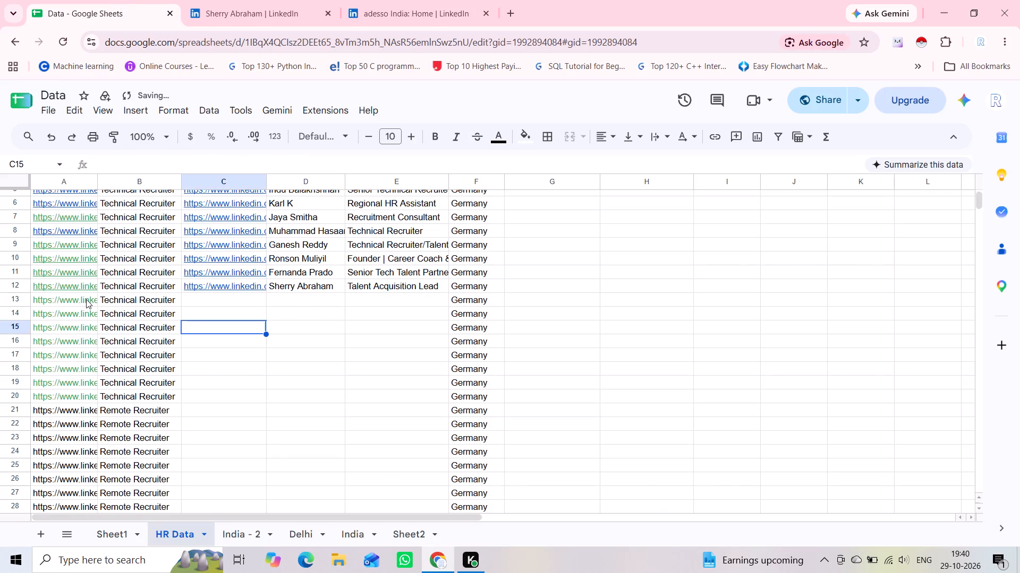
# Open the row 13 candidate's LinkedIn profile from the link in cell A13.
pyautogui.tripleClick(86, 299)
pyautogui.click(86, 299)
pyautogui.press('Return')
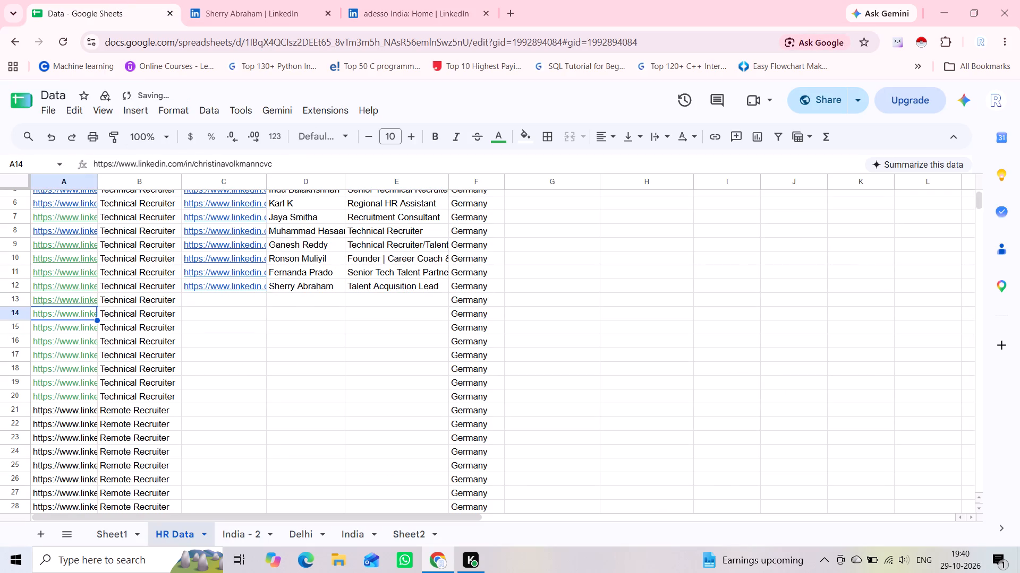
pyautogui.click(82, 296)
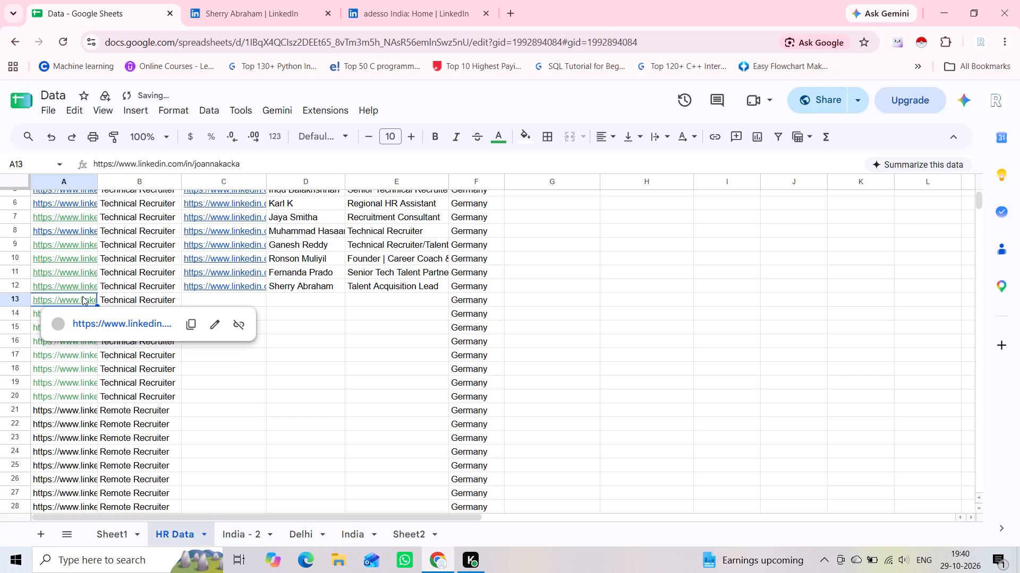
pyautogui.click(92, 322)
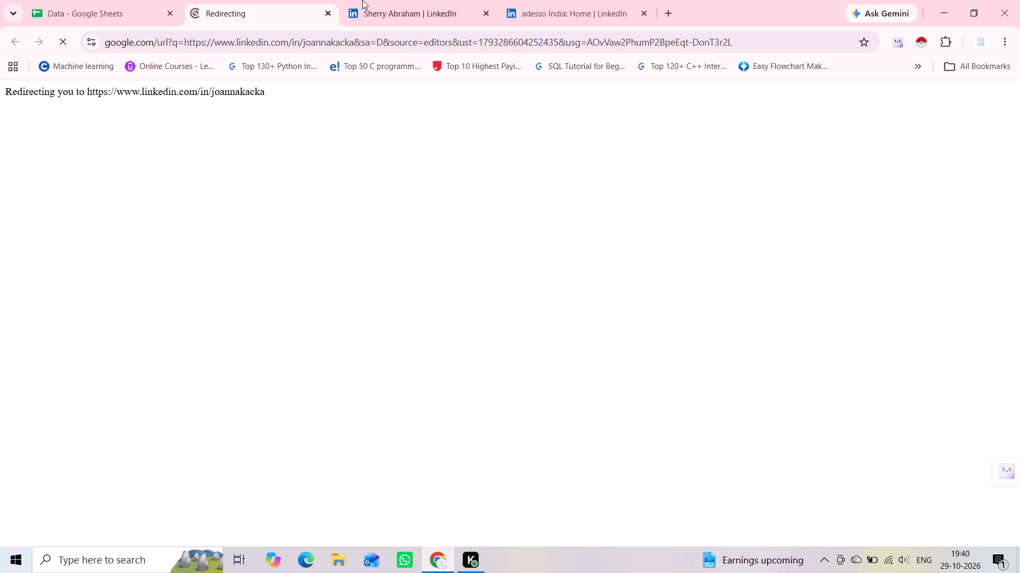
# Close the row 12 candidate's LinkedIn profile tab and the adesso India company page tab.
pyautogui.click(486, 12)
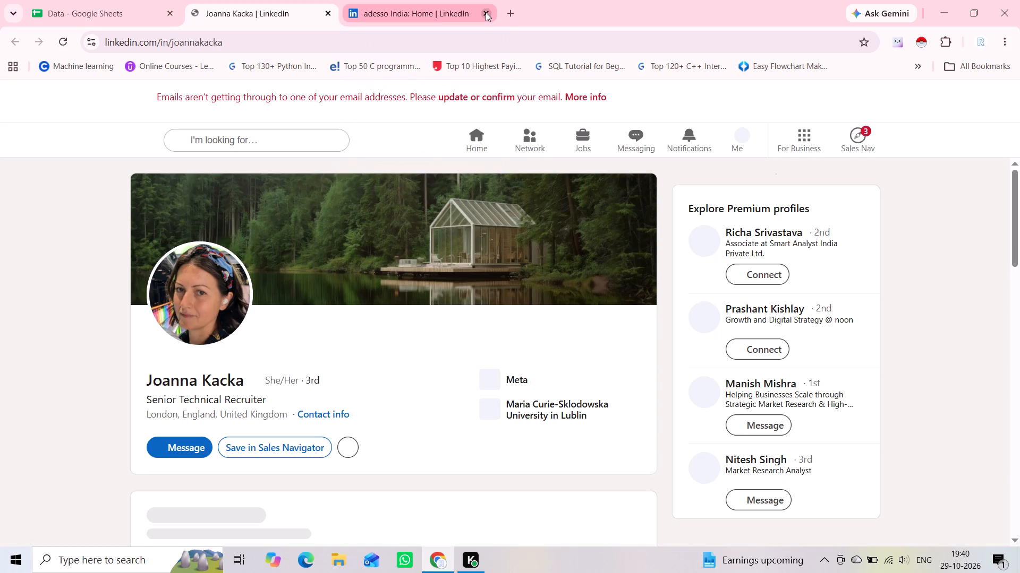
pyautogui.click(486, 12)
# Copy the candidate's name from the row 13 LinkedIn profile header into name cell D13.
pyautogui.scroll(-2, 353, 329)
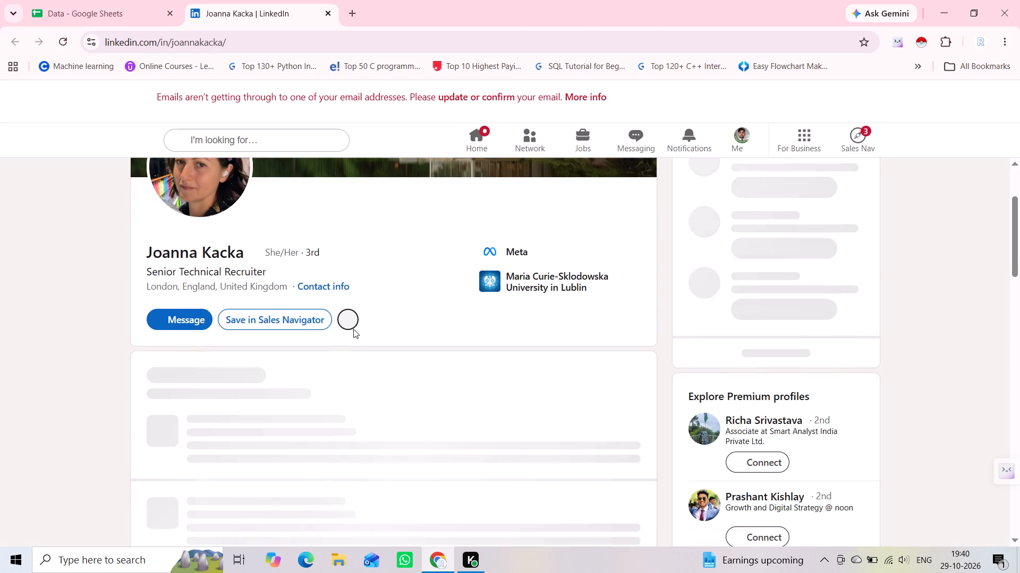
pyautogui.moveTo(141, 253); pyautogui.dragTo(180, 253)
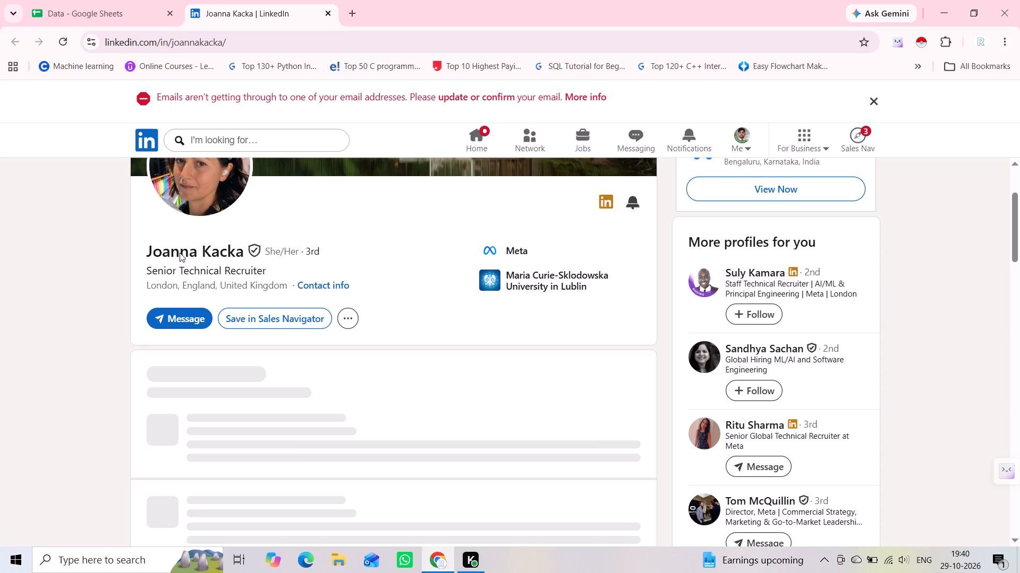
pyautogui.moveTo(180, 253); pyautogui.dragTo(243, 247)
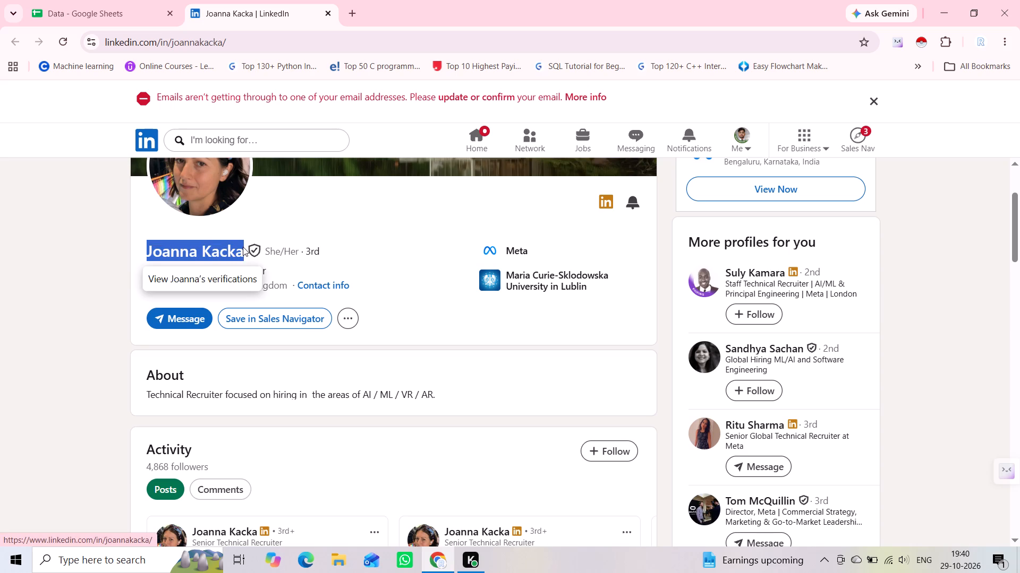
pyautogui.moveTo(243, 247); pyautogui.dragTo(243, 249)
pyautogui.hotkey('ctrl', 'c')
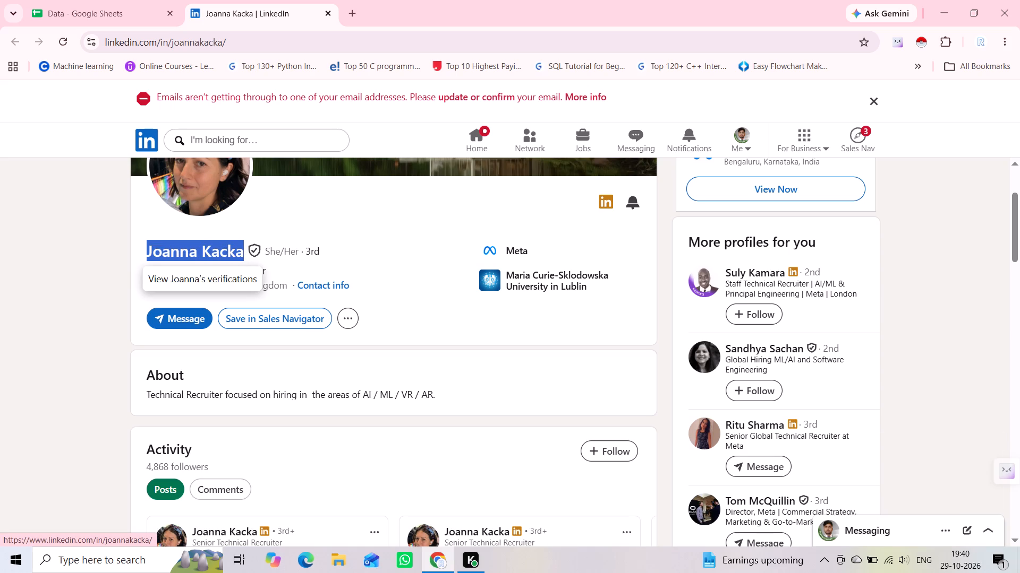
pyautogui.click(115, 0)
pyautogui.tripleClick(288, 299)
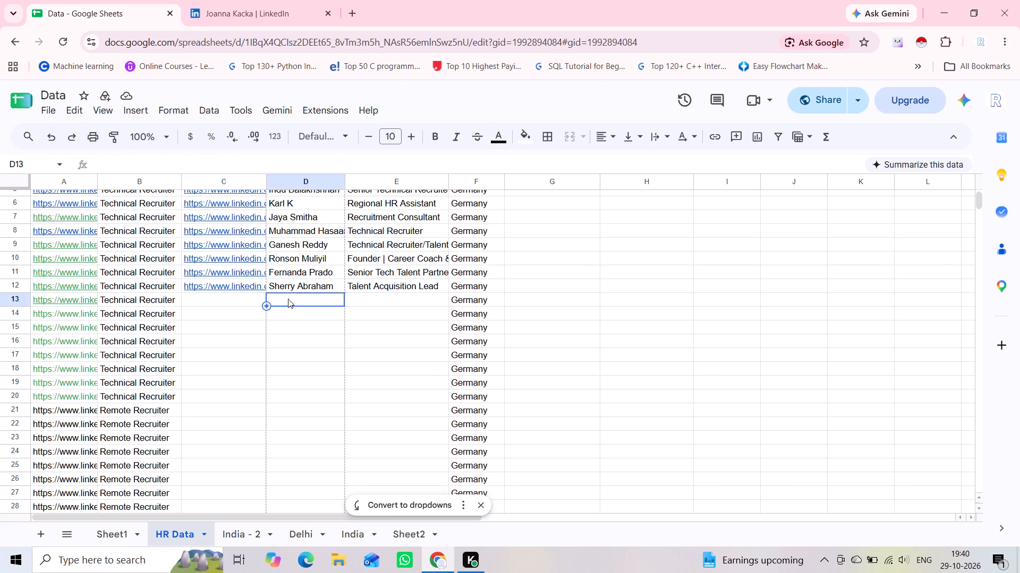
pyautogui.click(288, 299)
pyautogui.hotkey('ctrl', 'v')
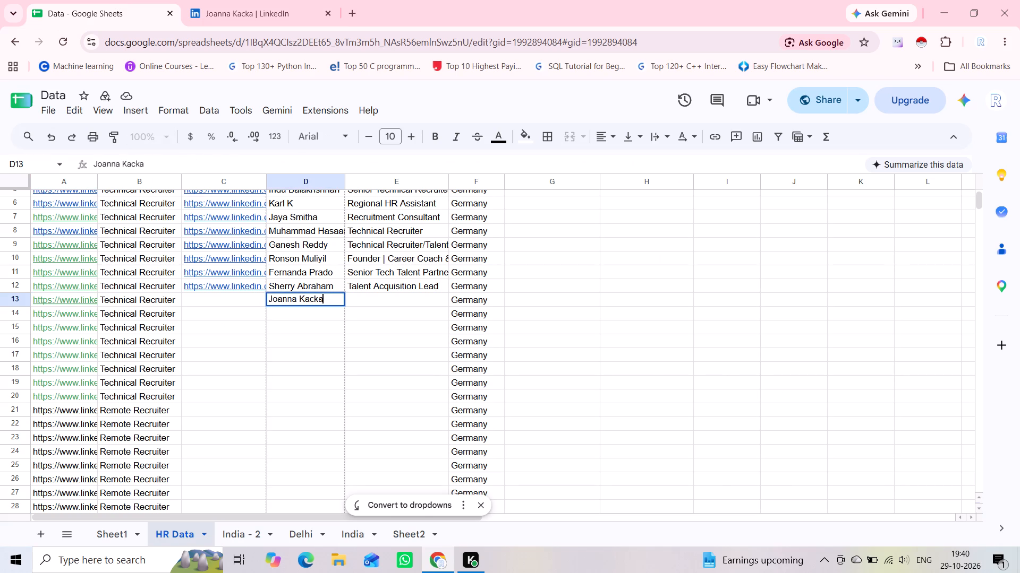
pyautogui.press('Return')
# Open the Meta company page from the current role in the row 13 profile's Experience section.
pyautogui.click(226, 0)
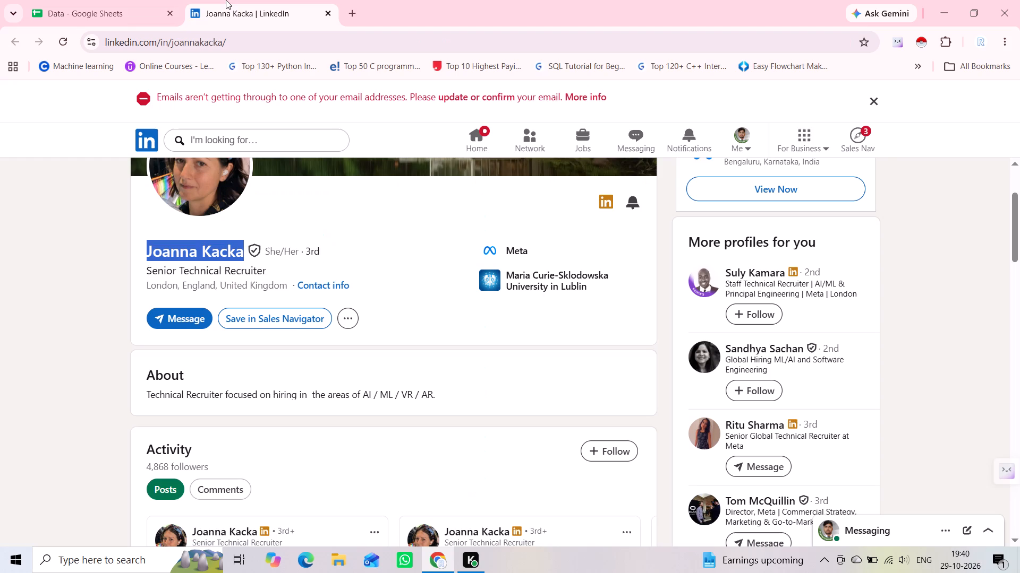
pyautogui.scroll(-8, 281, 295)
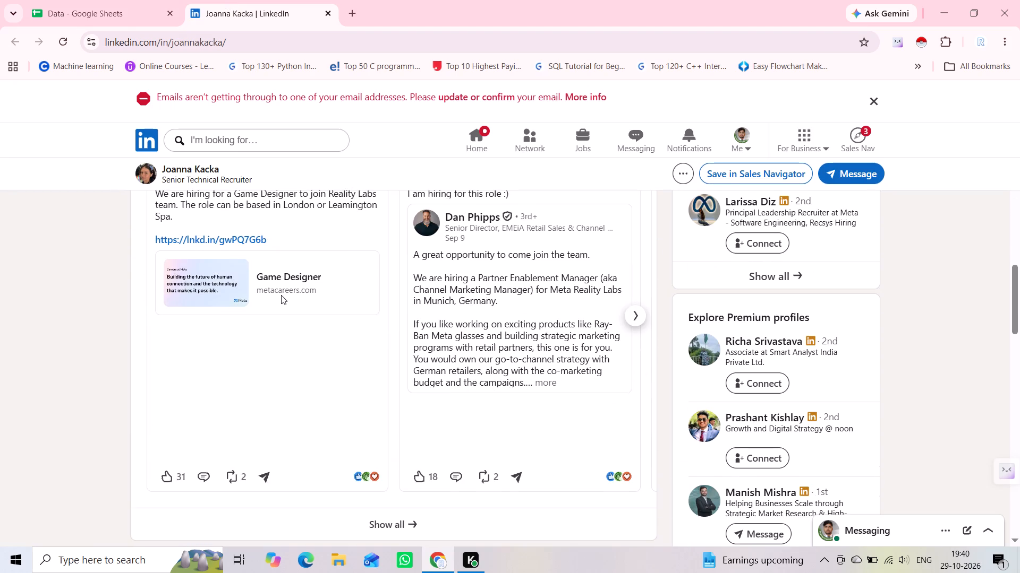
pyautogui.scroll(-2, 281, 295)
pyautogui.click(157, 266)
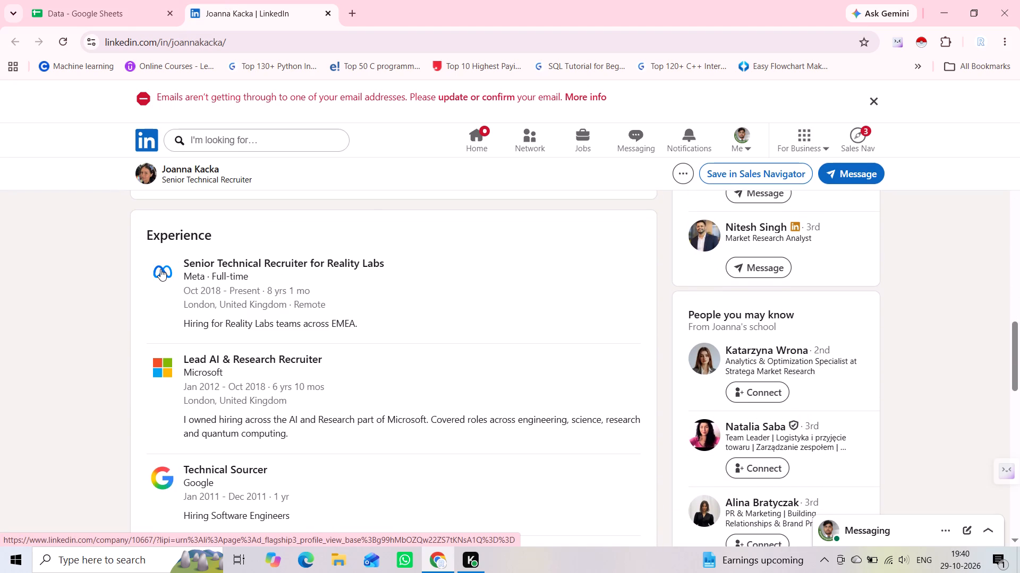
pyautogui.keyDown('ctrl'); pyautogui.click(160, 269); pyautogui.keyUp('ctrl')
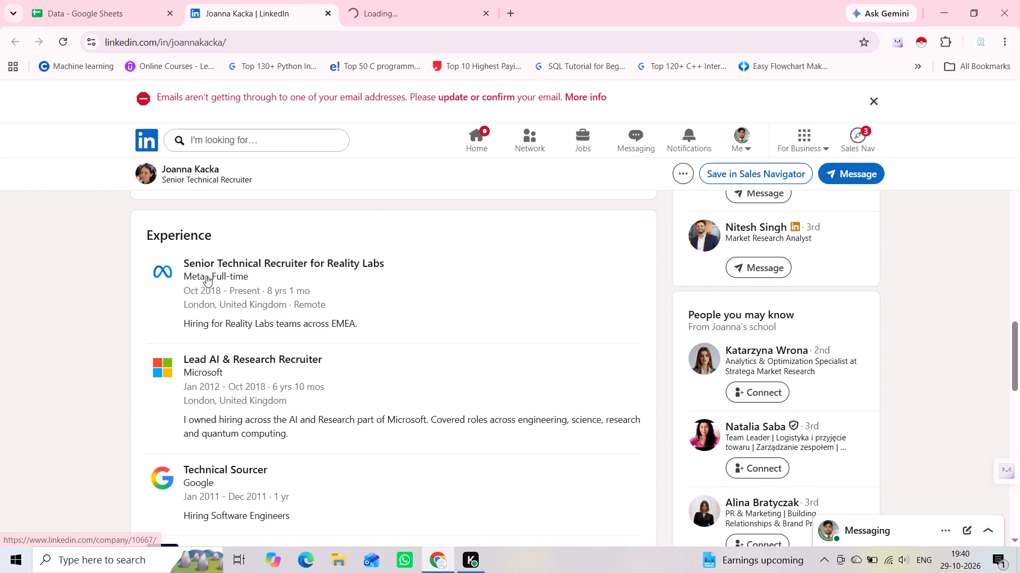
# Copy the designation "Senior Technical Recruiter" from the row 13 profile's Experience section into Designation cell E13.
pyautogui.moveTo(179, 258); pyautogui.dragTo(362, 250)
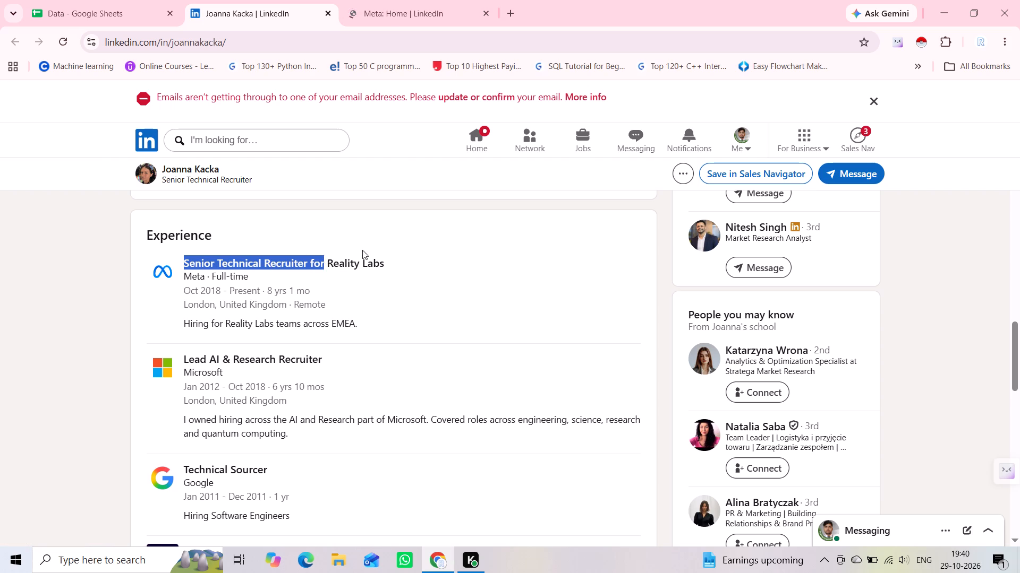
pyautogui.moveTo(362, 250); pyautogui.dragTo(299, 266)
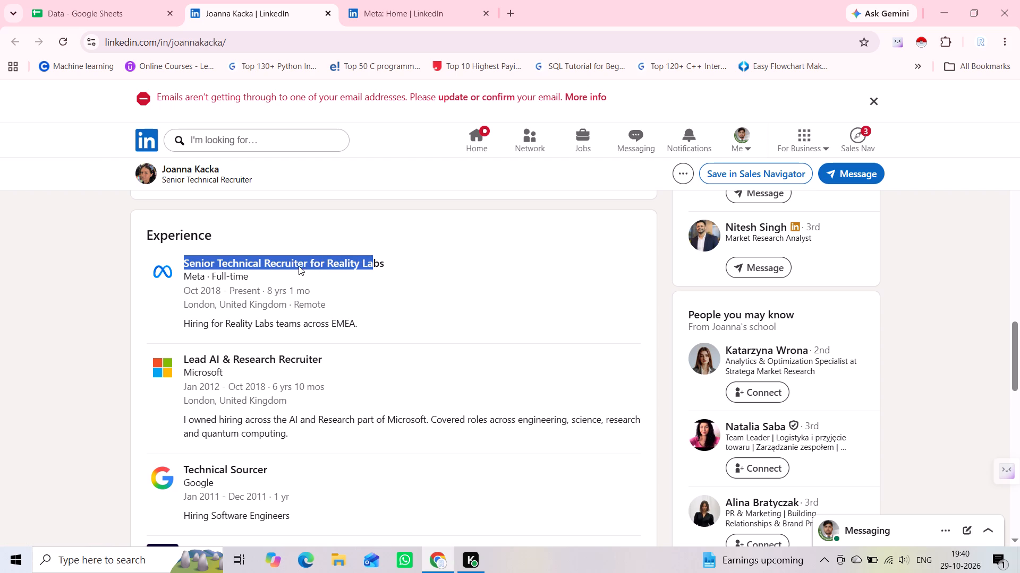
pyautogui.moveTo(299, 266); pyautogui.dragTo(308, 264)
pyautogui.hotkey('ctrl', 'c')
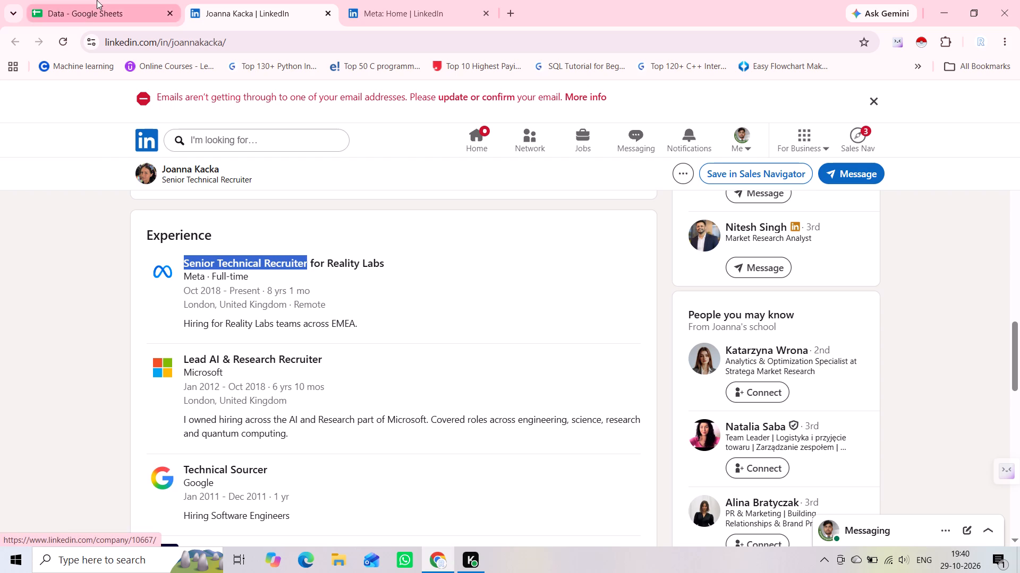
pyautogui.click(97, 0)
pyautogui.tripleClick(368, 302)
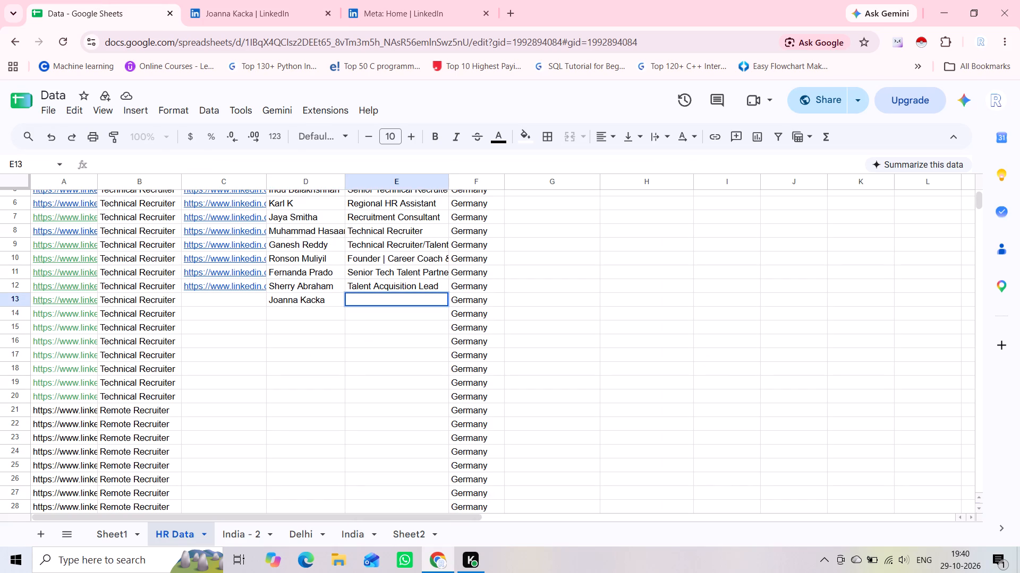
pyautogui.doubleClick(368, 302)
pyautogui.hotkey('ctrl', 'v')
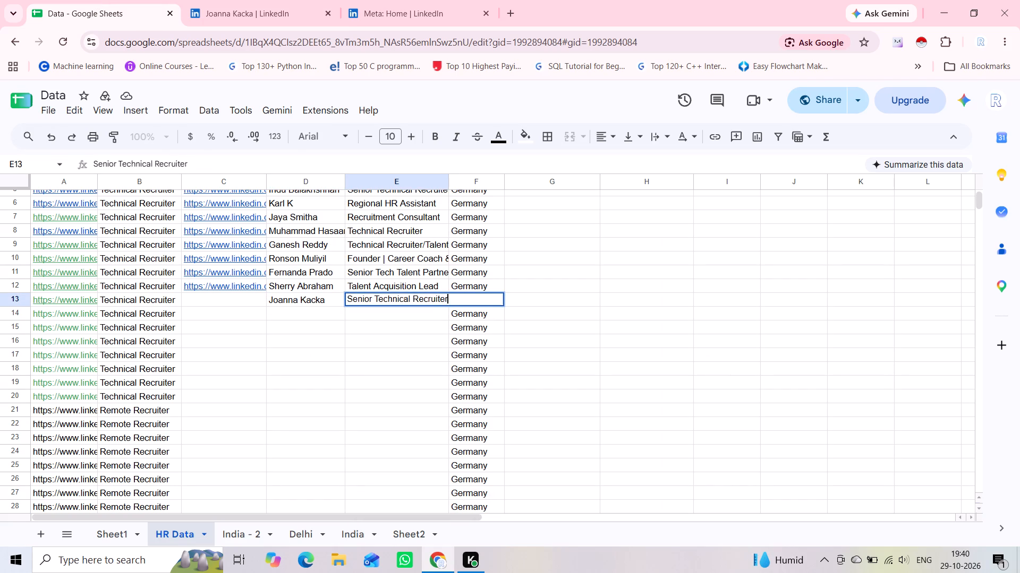
pyautogui.press('Return')
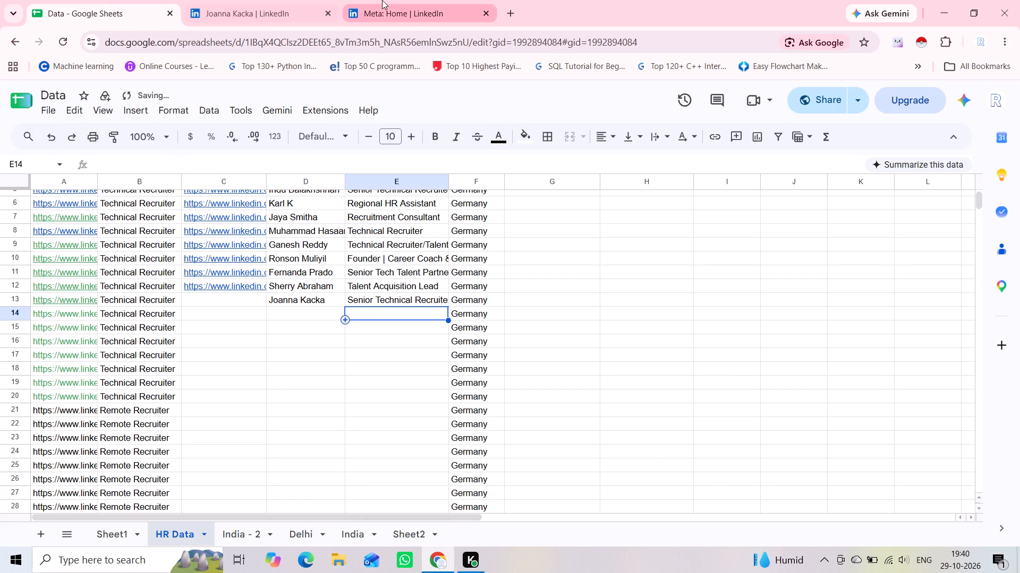
# Copy the Meta company page's address, linkedin.com/company/meta/home/, into company URL cell C13.
pyautogui.click(382, 0)
pyautogui.click(350, 37)
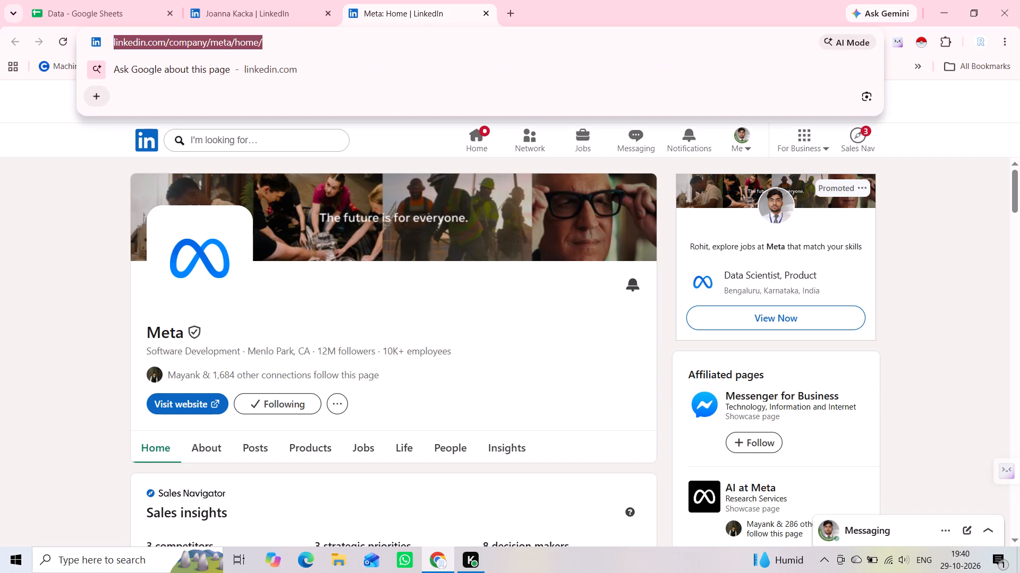
pyautogui.hotkey('ctrl', 'c')
pyautogui.click(134, 0)
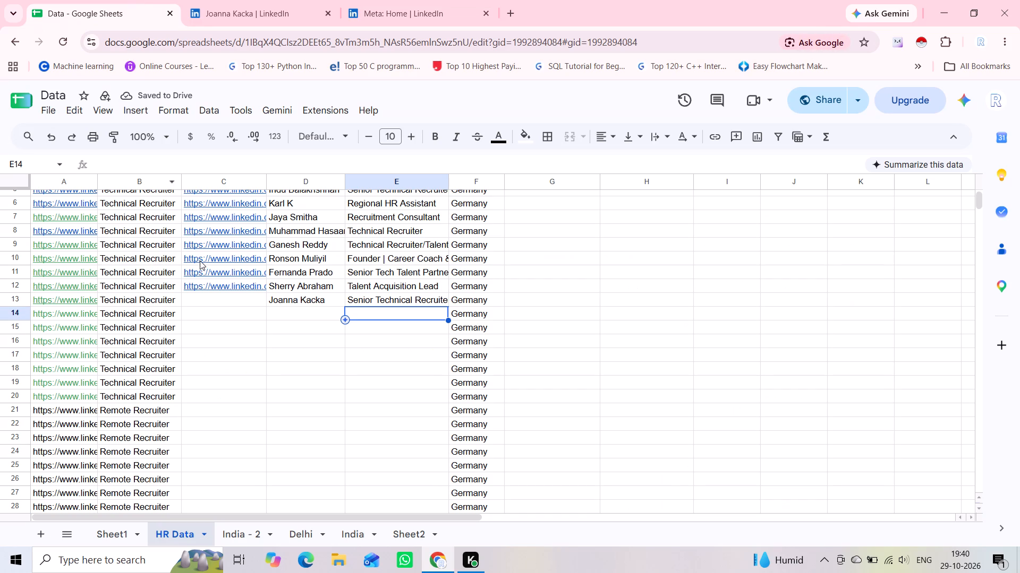
pyautogui.click(185, 303)
pyautogui.hotkey('ctrl', 'v')
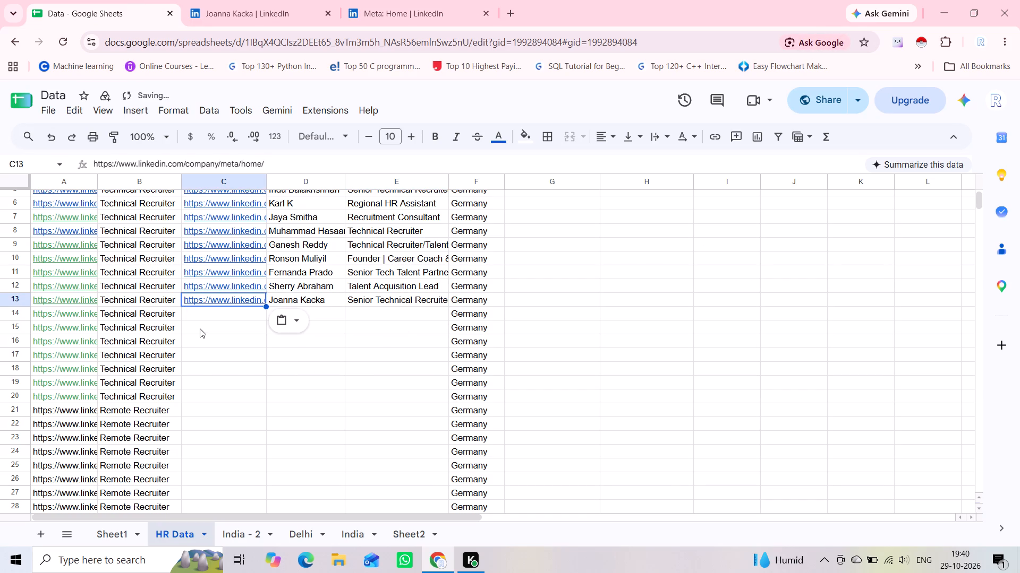
# Re-enter the existing profile URL in cell A14 to make it a clickable link.
pyautogui.click(200, 330)
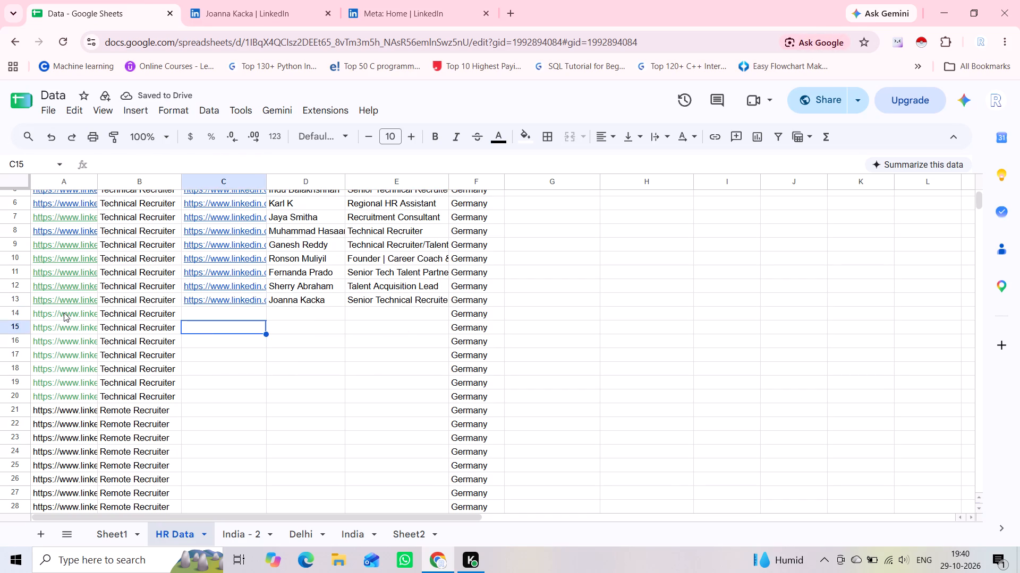
pyautogui.tripleClick(64, 315)
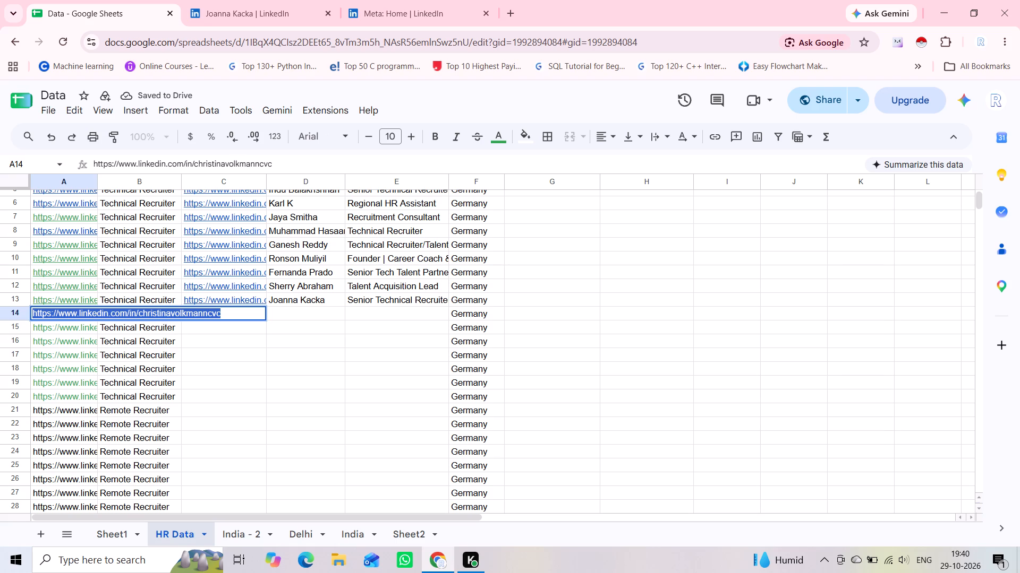
pyautogui.press('Return')
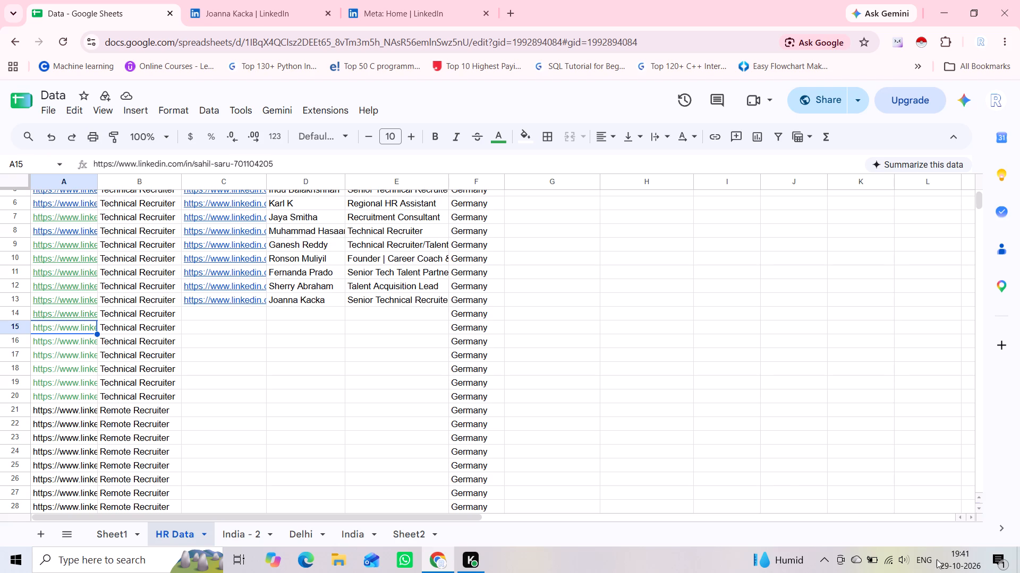
# Open the Windows notification centre.
pyautogui.click(998, 558)
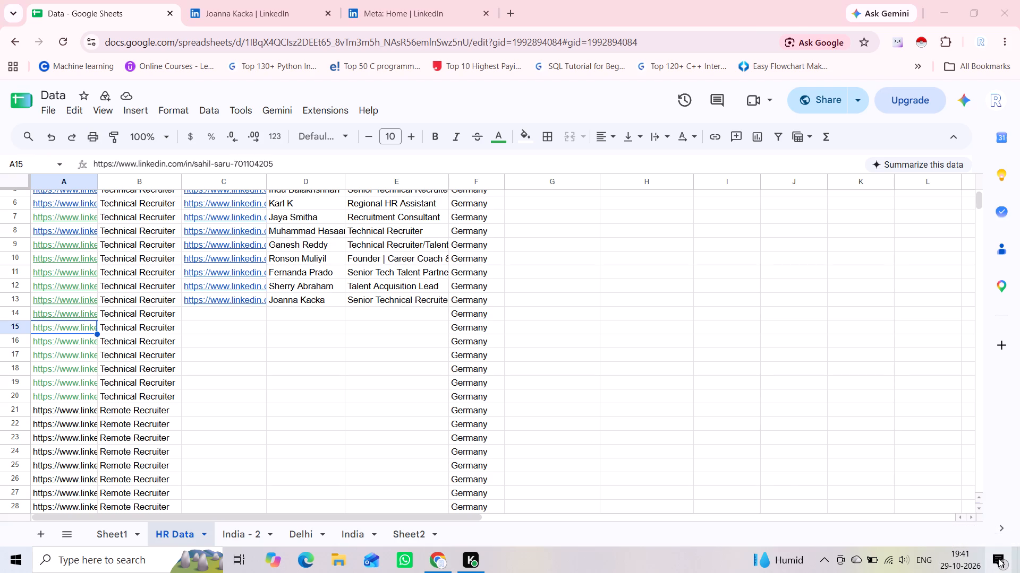
pyautogui.click(949, 482)
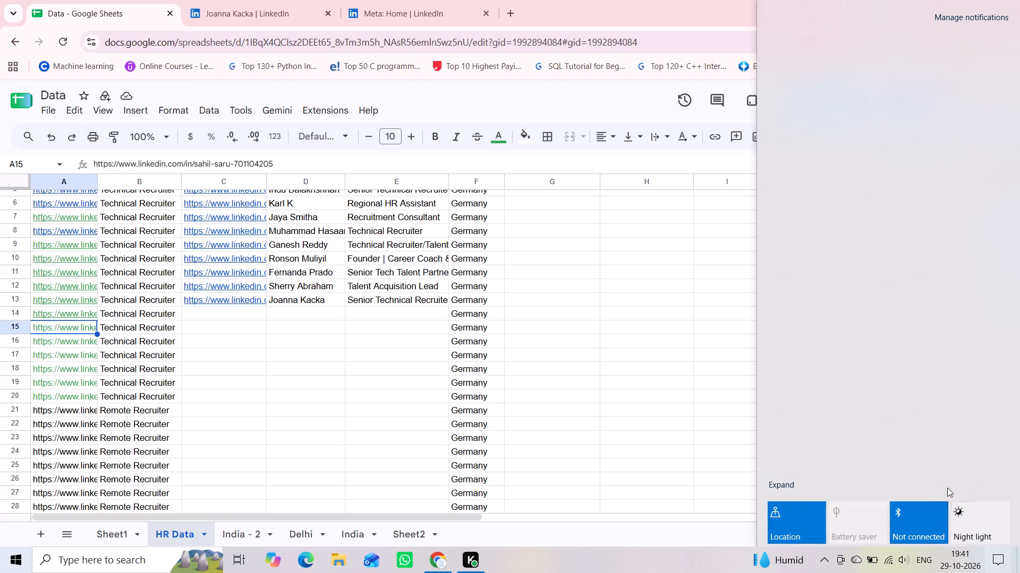
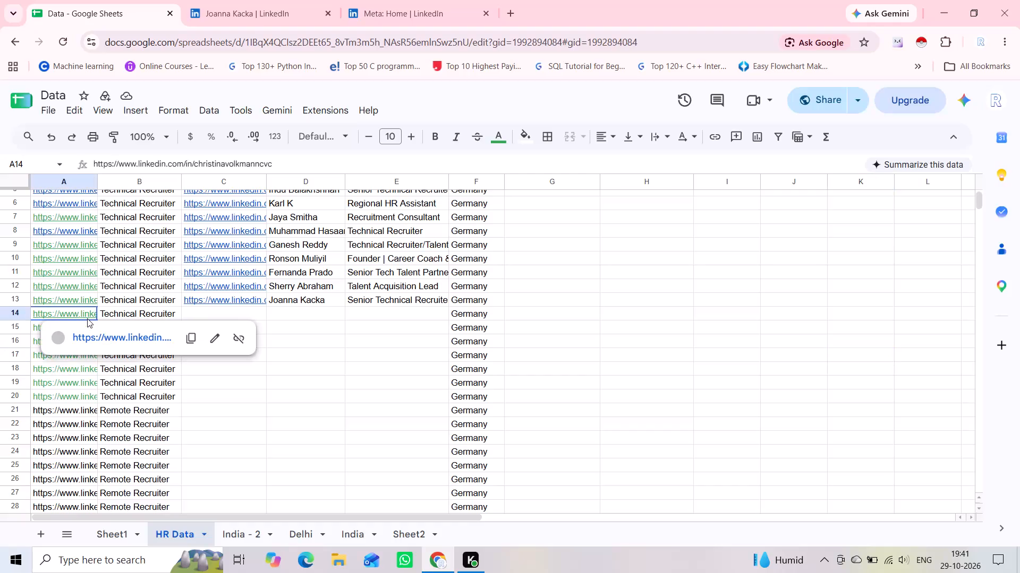
# Open the LinkedIn profile linked in cell A14 and close the row 13 profile and Meta company pages.
pyautogui.click(92, 335)
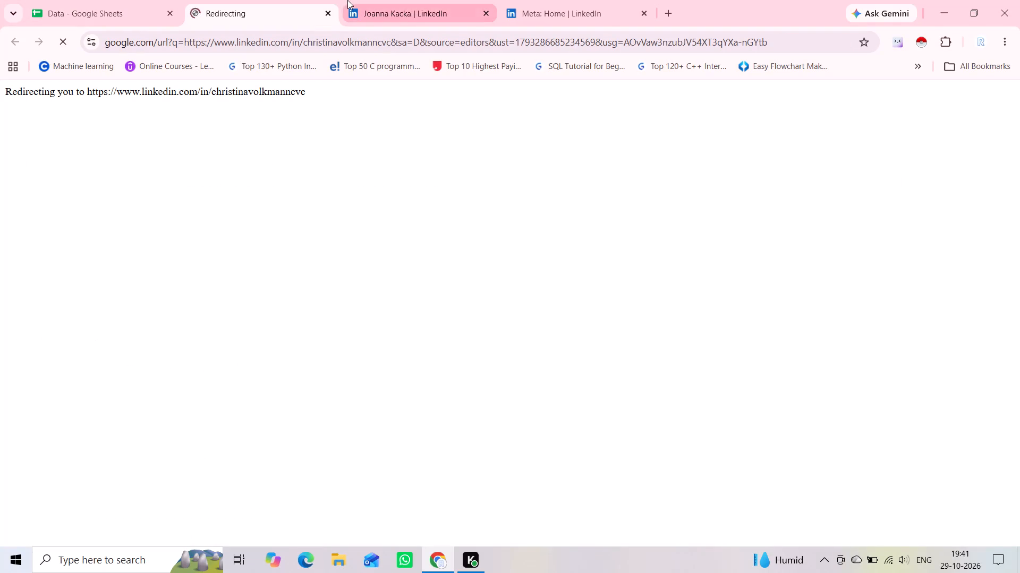
pyautogui.click(486, 8)
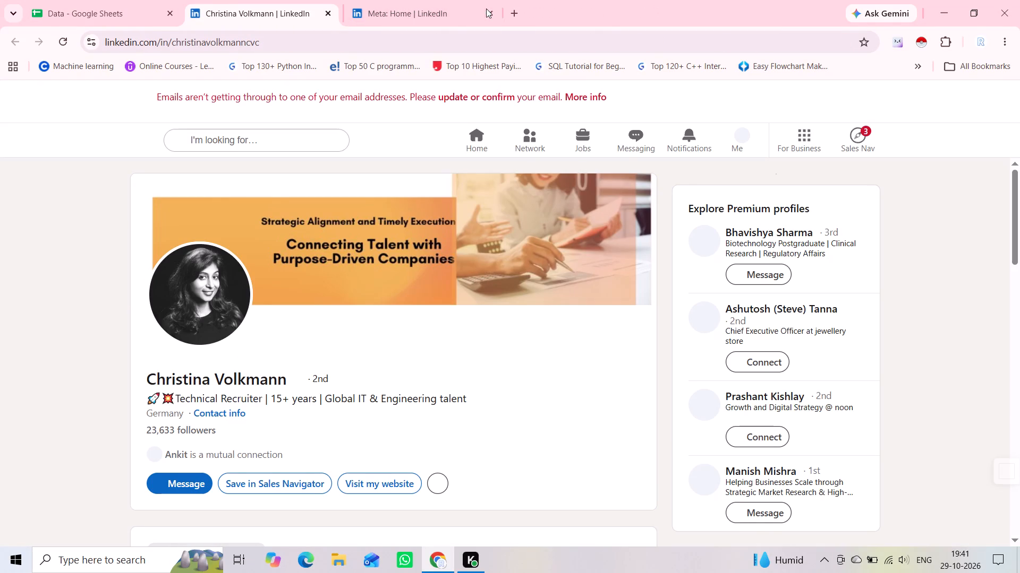
pyautogui.click(486, 8)
# Copy the recruiter's name from the row 14 LinkedIn profile heading into name cell D14 of the HR Data sheet.
pyautogui.scroll(-1, 331, 292)
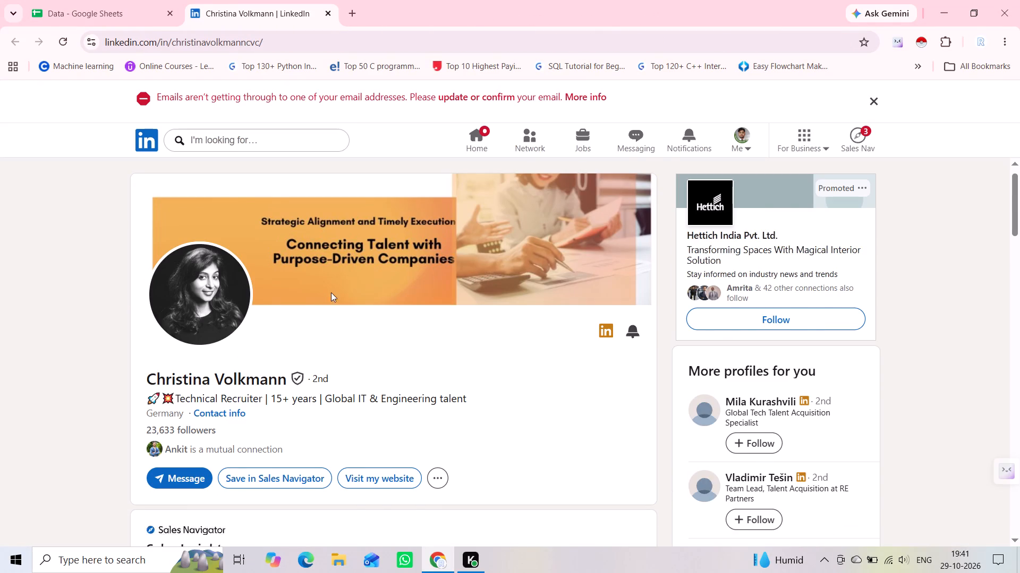
pyautogui.scroll(-1, 331, 292)
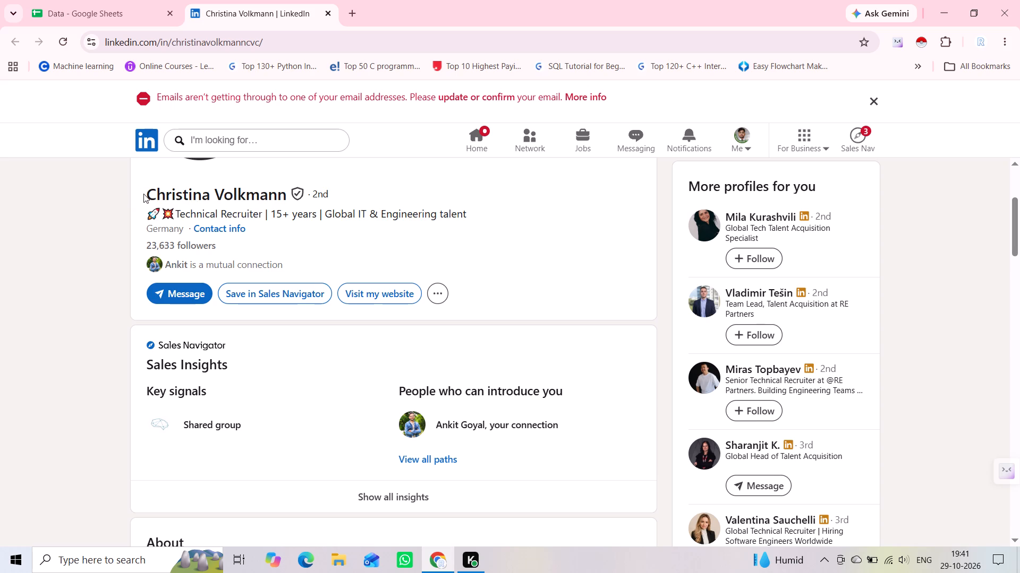
pyautogui.moveTo(144, 195); pyautogui.dragTo(283, 197)
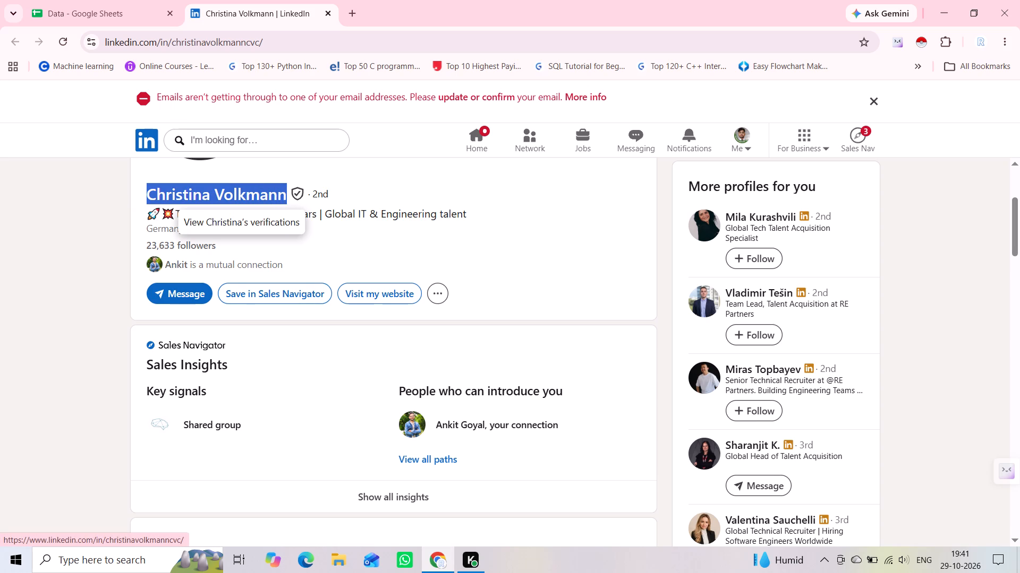
pyautogui.moveTo(283, 197); pyautogui.dragTo(284, 197)
pyautogui.hotkey('ctrl', 'c')
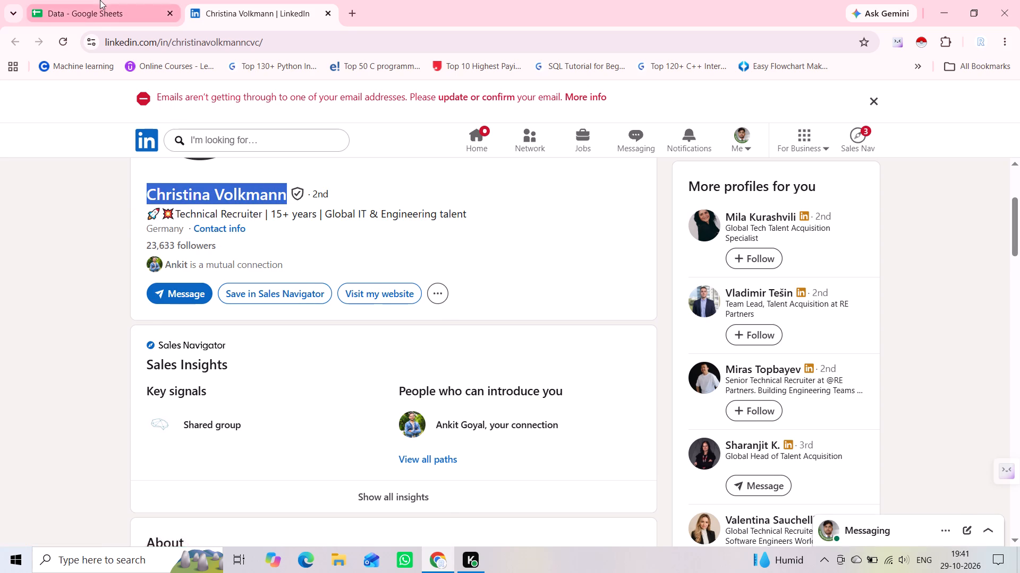
pyautogui.click(100, 0)
pyautogui.tripleClick(292, 313)
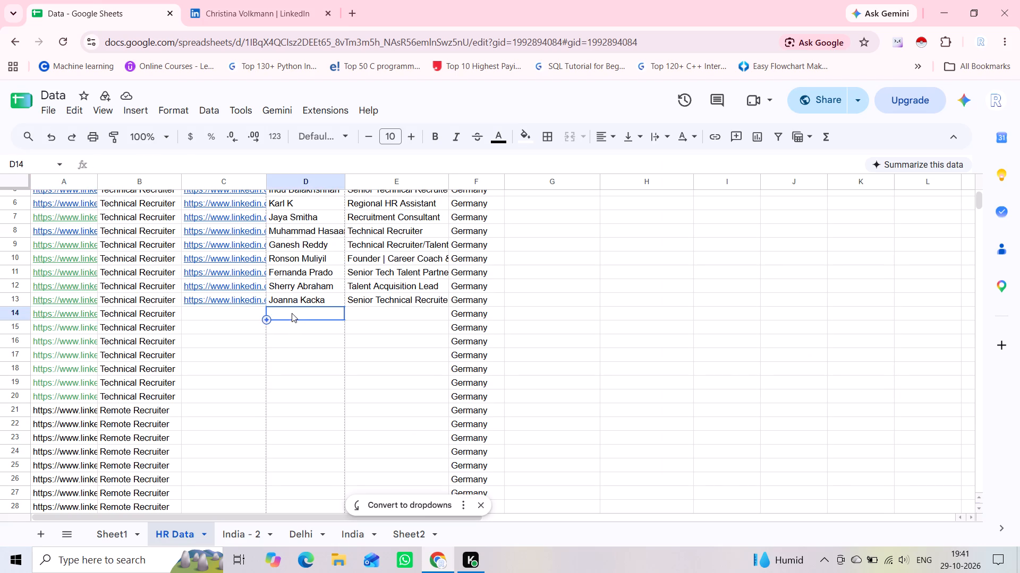
pyautogui.click(292, 313)
pyautogui.hotkey('ctrl', 'v')
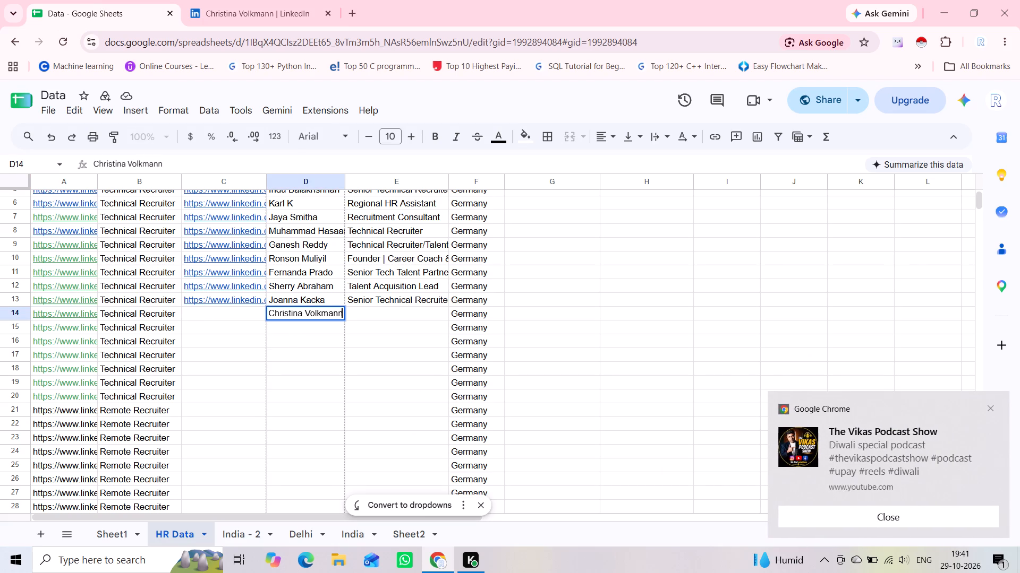
pyautogui.press('Return')
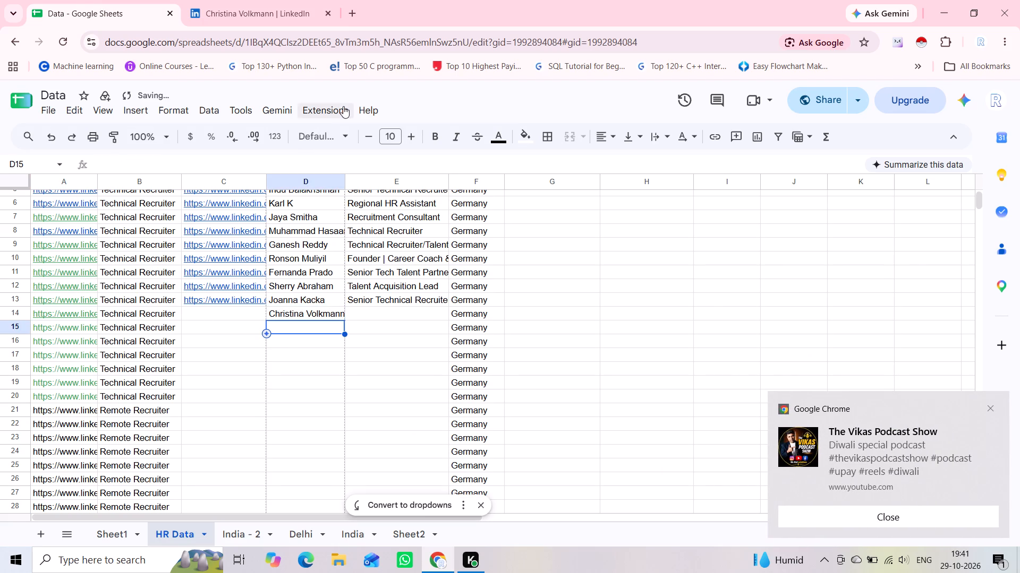
# Copy the designation "Senior Talent Acquisition Specialist" from the row 14 profile's Experience section into Designation cell E14.
pyautogui.click(240, 0)
pyautogui.scroll(-5, 279, 266)
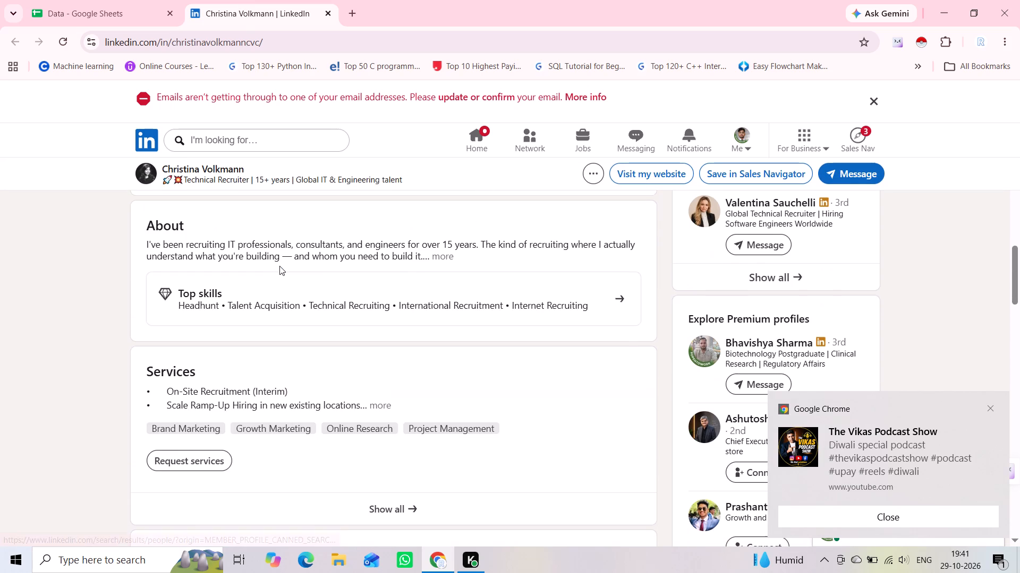
pyautogui.scroll(-5, 279, 266)
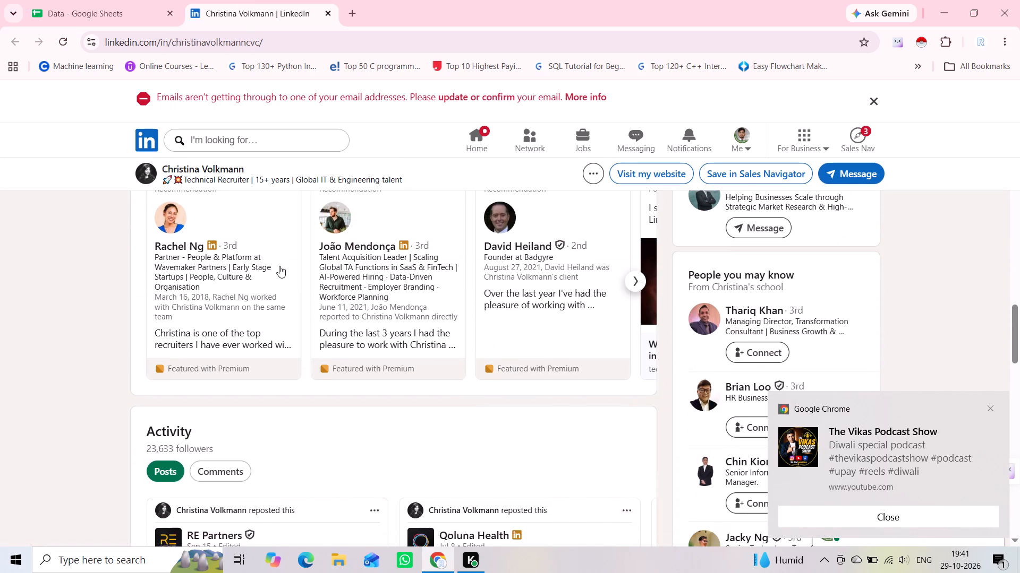
pyautogui.scroll(-7, 279, 266)
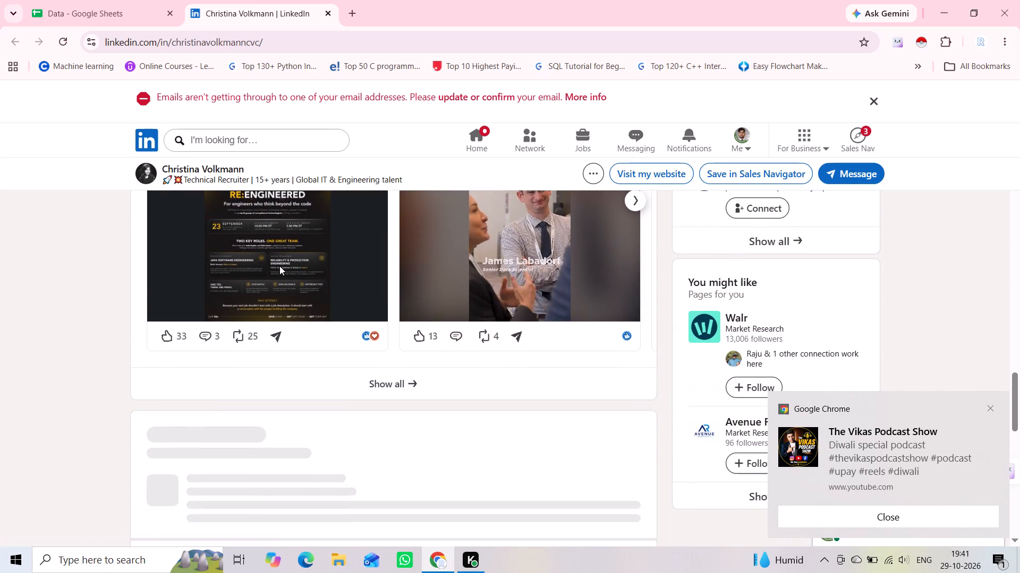
pyautogui.scroll(-3, 279, 266)
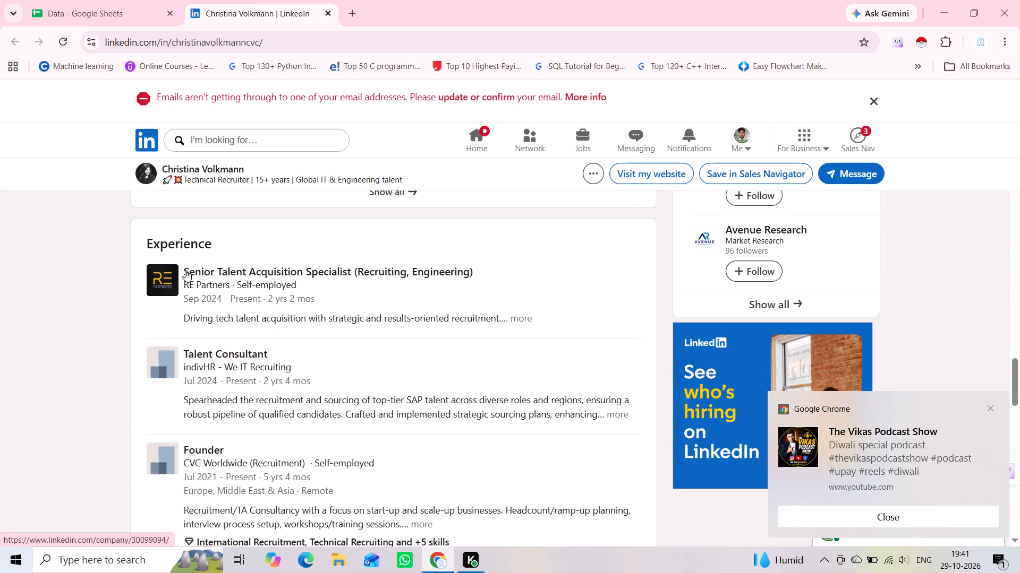
pyautogui.moveTo(181, 271); pyautogui.dragTo(274, 275)
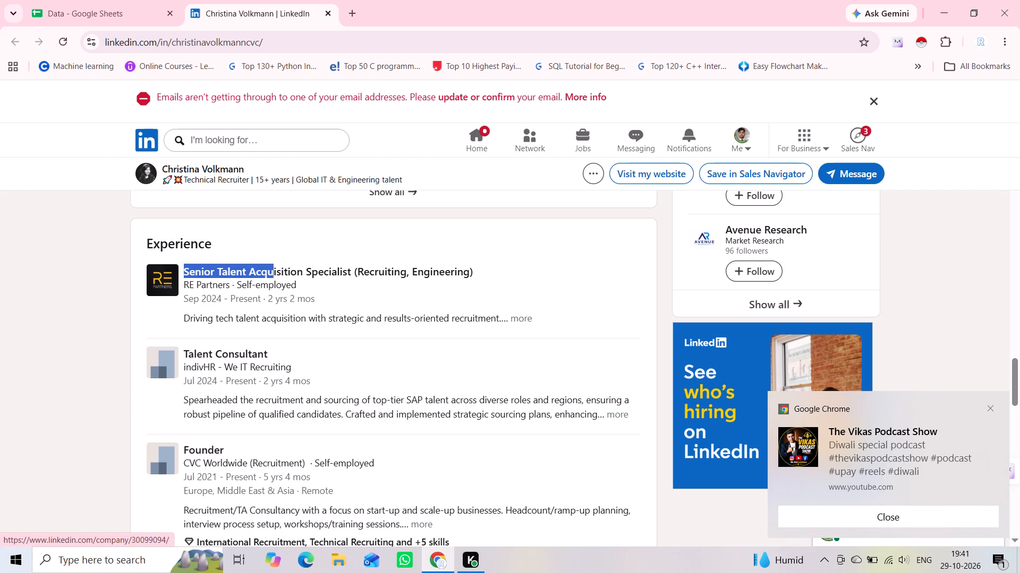
pyautogui.moveTo(274, 275); pyautogui.dragTo(352, 273)
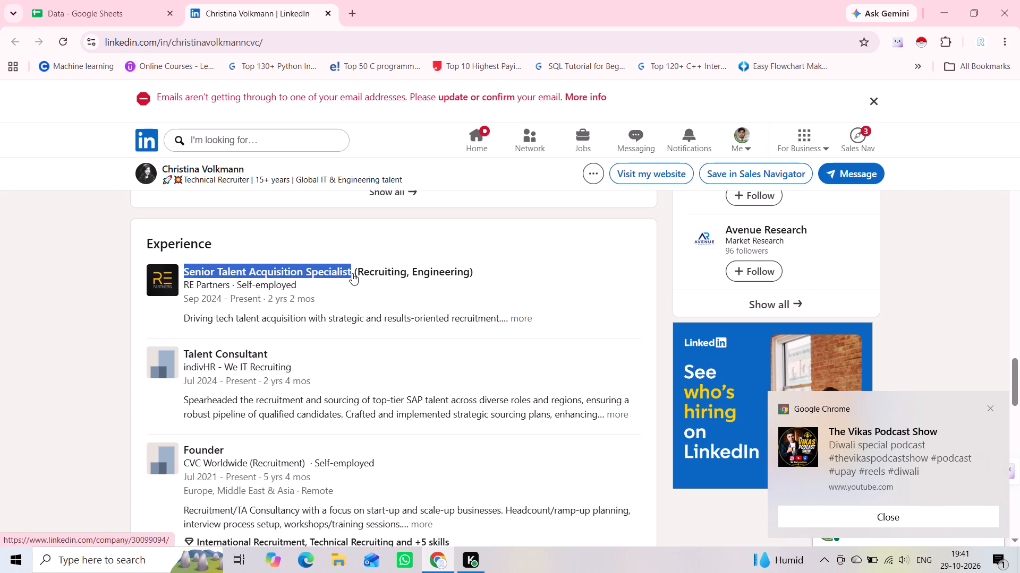
pyautogui.hotkey('ctrl', 'c')
pyautogui.click(116, 0)
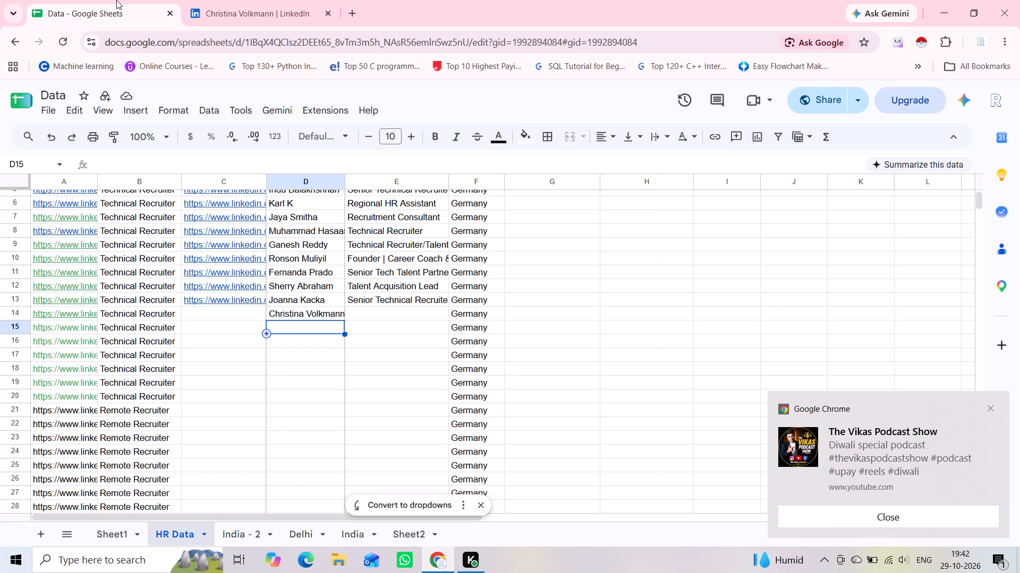
pyautogui.tripleClick(367, 312)
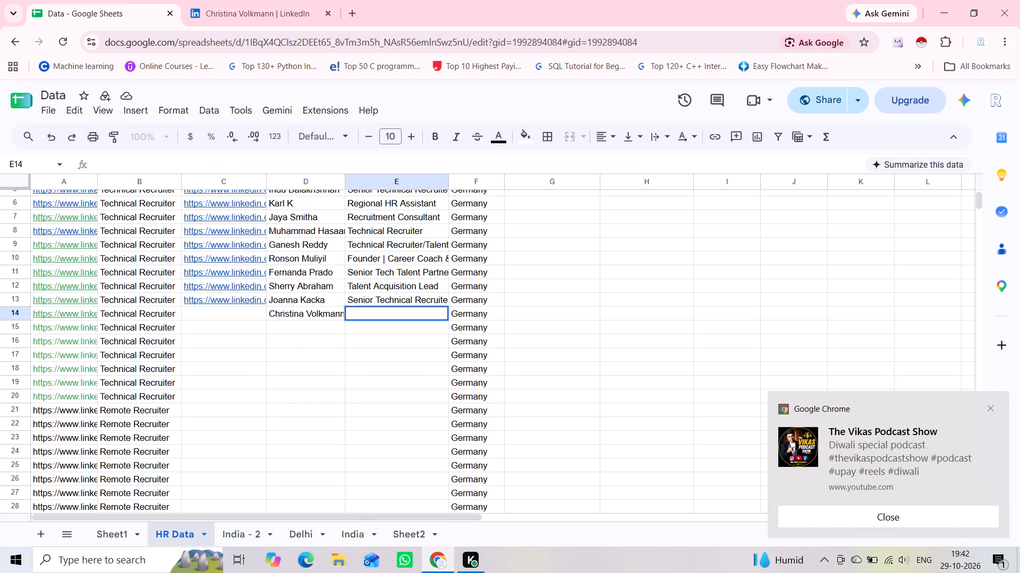
pyautogui.click(367, 312)
pyautogui.hotkey('ctrl', 'v')
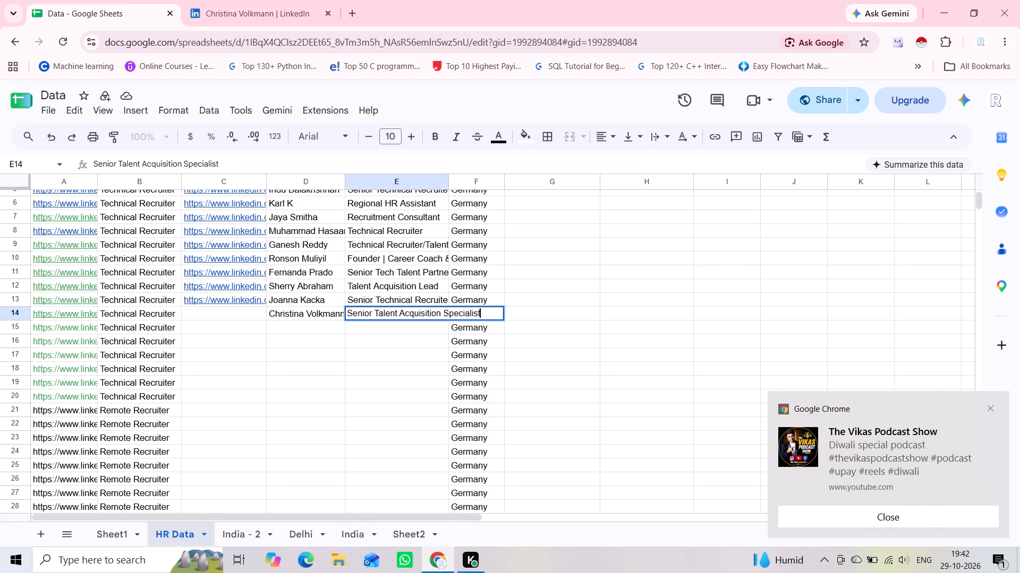
pyautogui.press('Return')
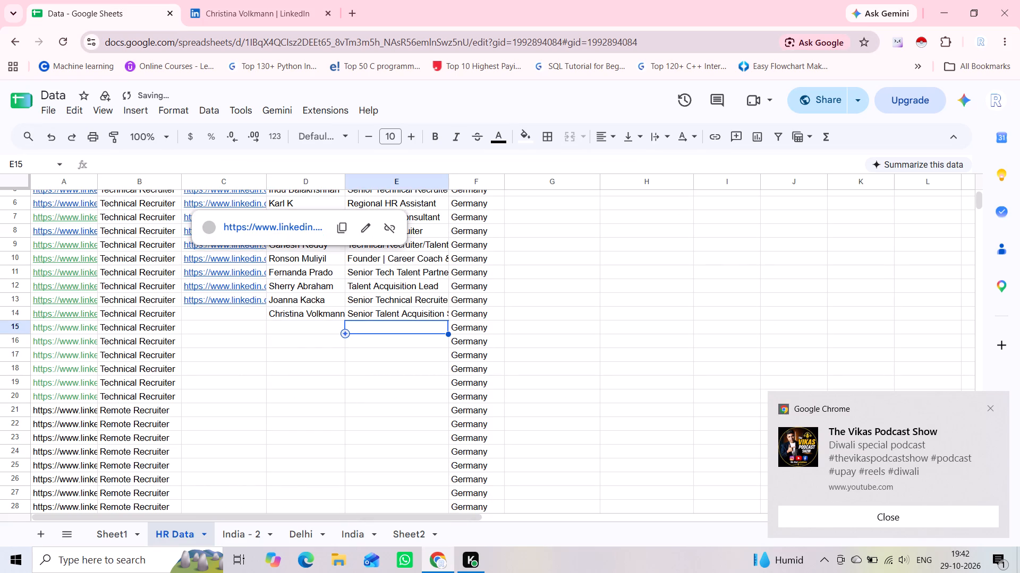
# Copy the RE Partners company page's address, linkedin.com/company/re-partners/home/, into company URL cell C14.
pyautogui.click(221, 0)
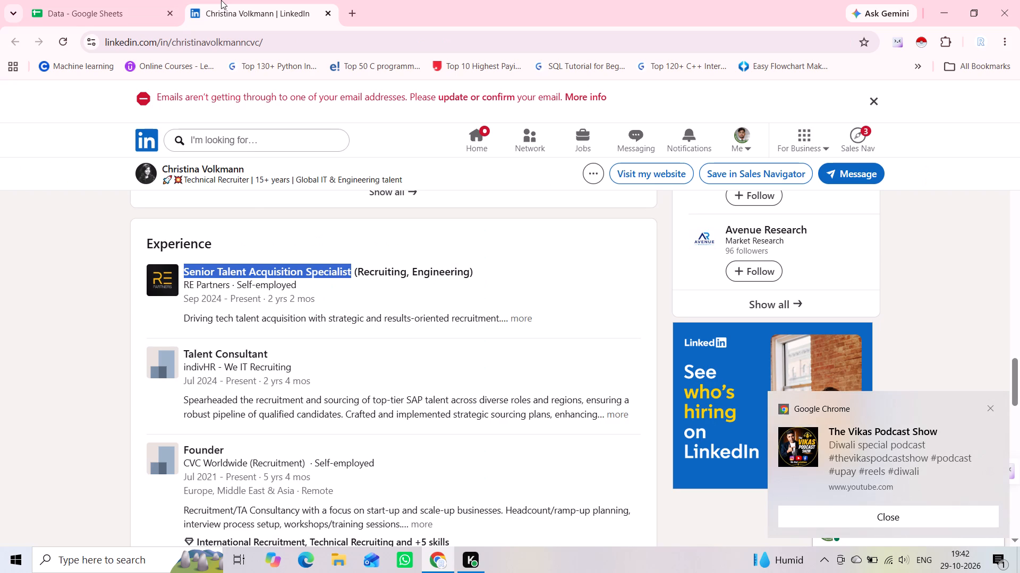
pyautogui.keyDown('ctrl'); pyautogui.click(168, 286); pyautogui.keyUp('ctrl')
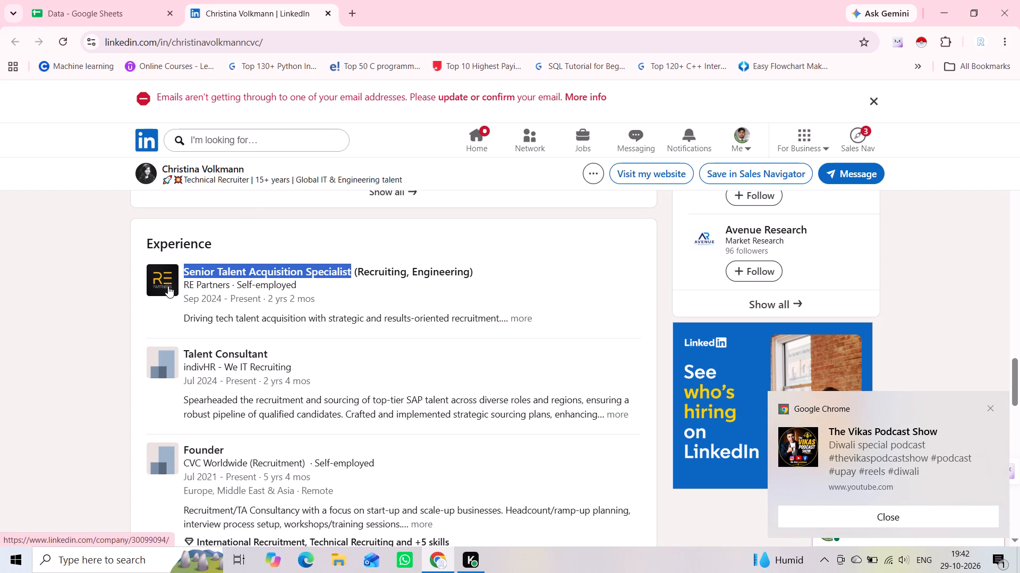
pyautogui.click(402, 0)
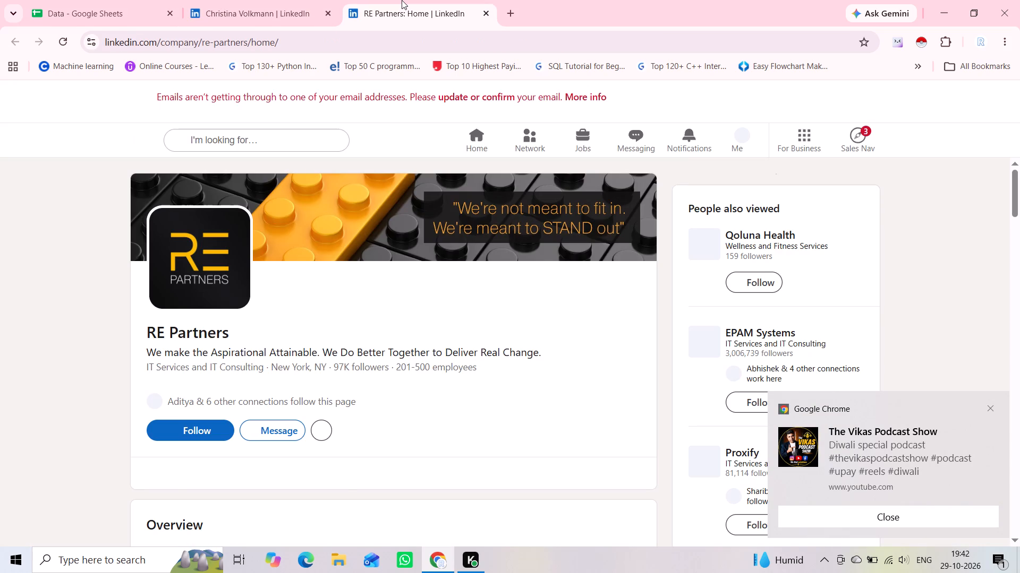
pyautogui.click(336, 45)
pyautogui.hotkey('ctrl', 'c')
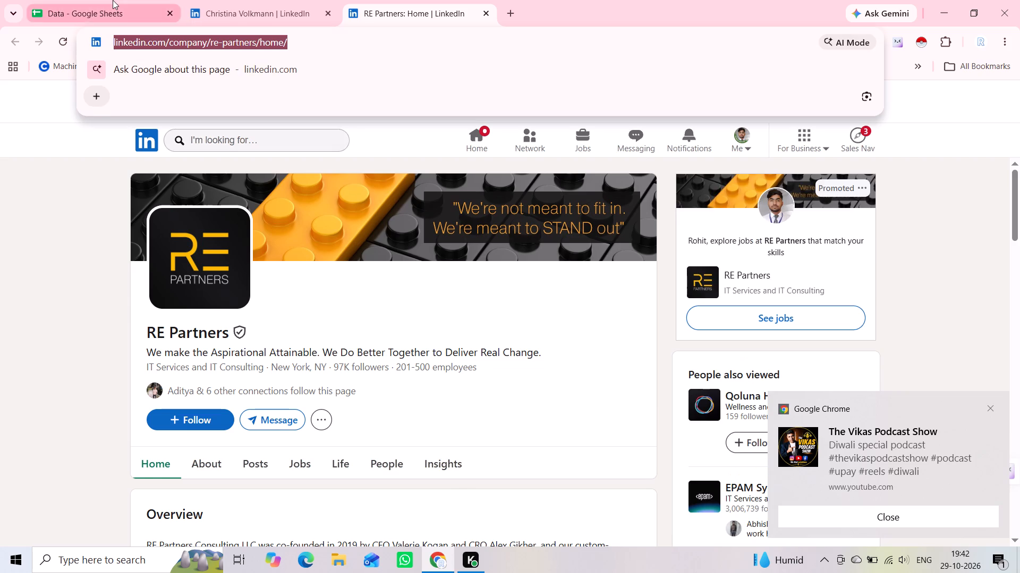
pyautogui.click(113, 0)
pyautogui.click(226, 308)
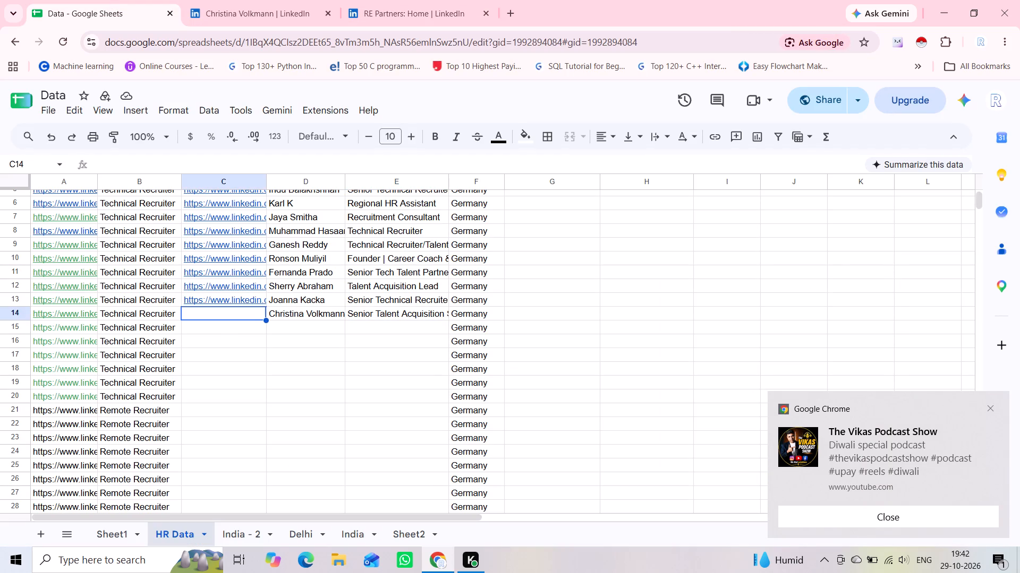
pyautogui.doubleClick(226, 308)
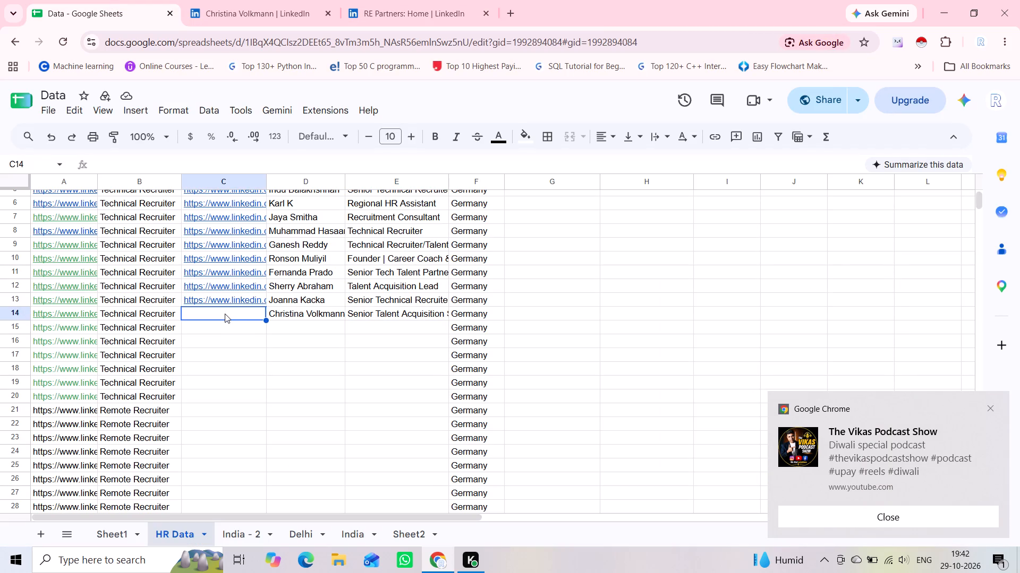
pyautogui.tripleClick(225, 314)
pyautogui.doubleClick(225, 314)
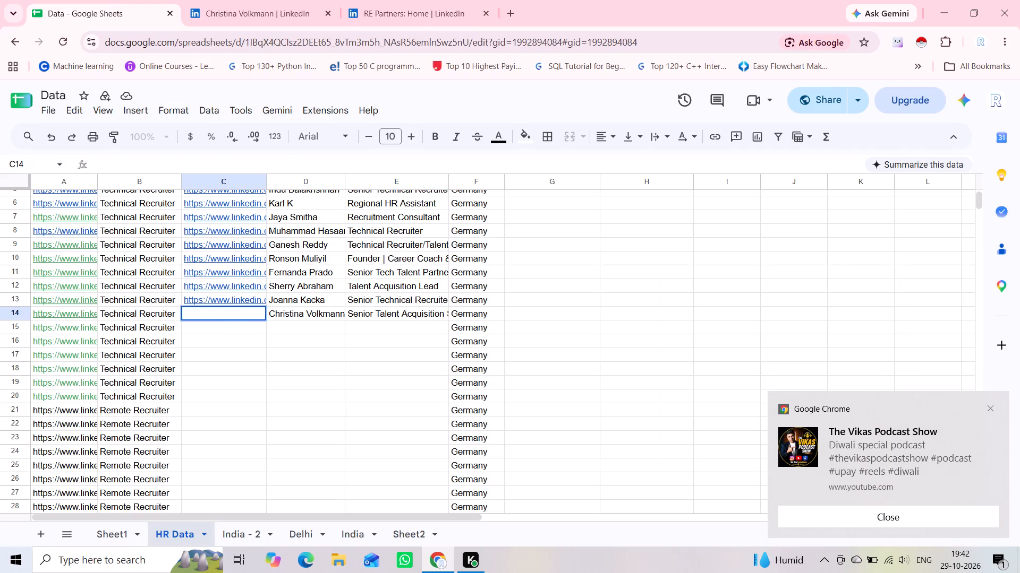
pyautogui.hotkey('ctrl', 'v')
pyautogui.press('Return')
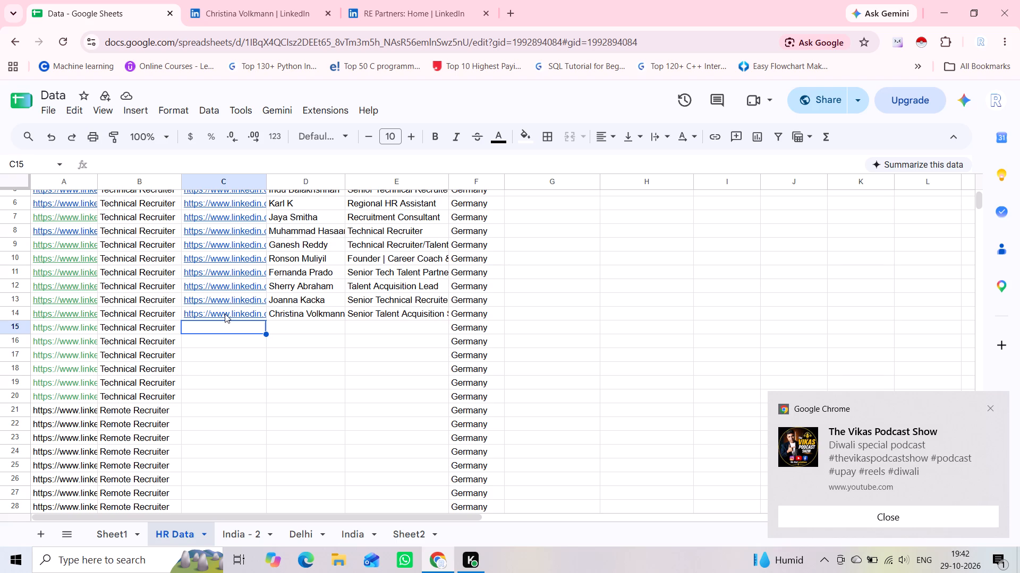
# Re-enter the existing profile URL in cell A15 to make it a clickable link.
pyautogui.tripleClick(84, 330)
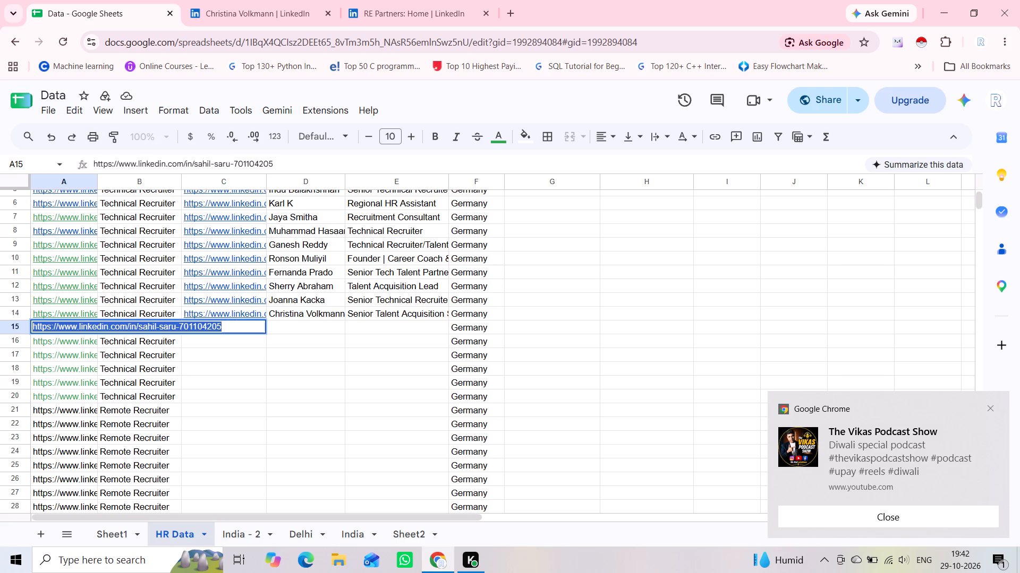
pyautogui.press('Return')
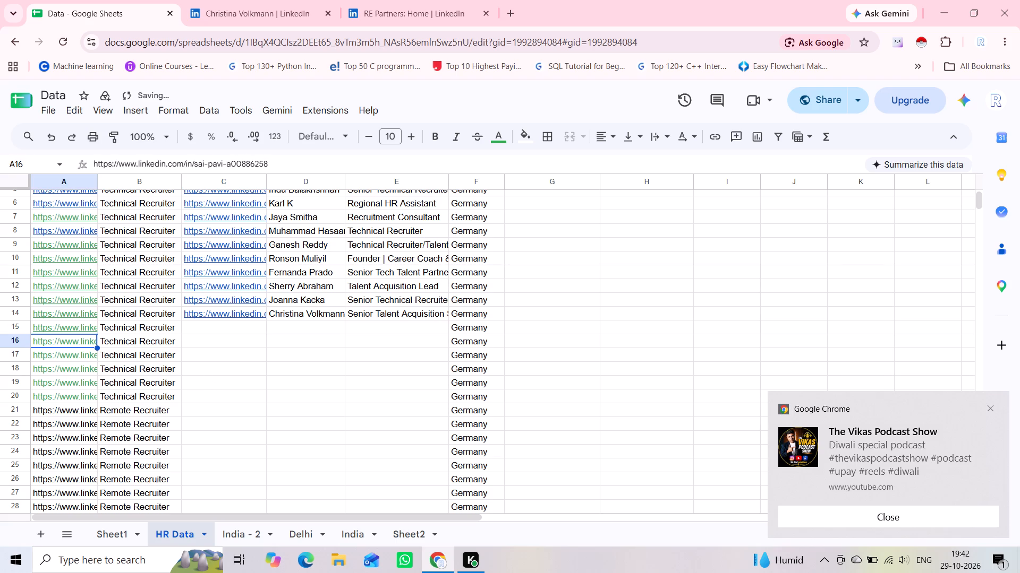
# Open the LinkedIn profile linked in cell A15 and close the row 14 profile and RE Partners company pages.
pyautogui.click(83, 329)
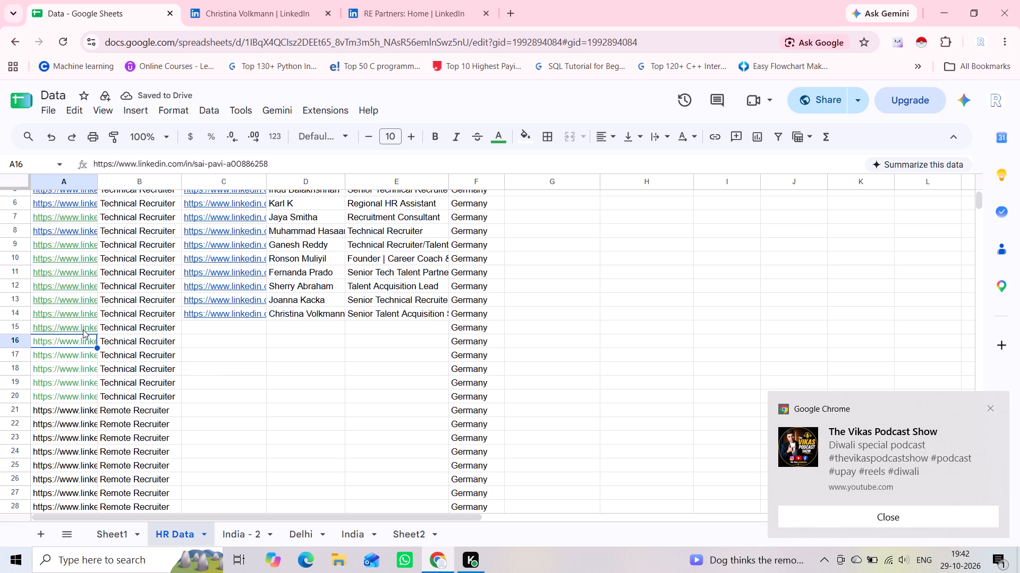
pyautogui.click(95, 349)
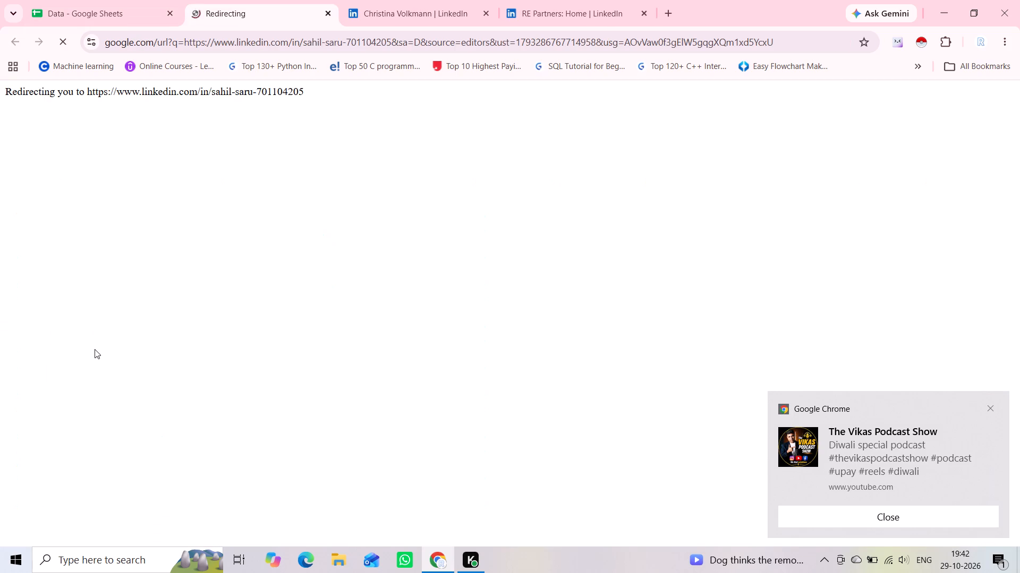
pyautogui.click(488, 13)
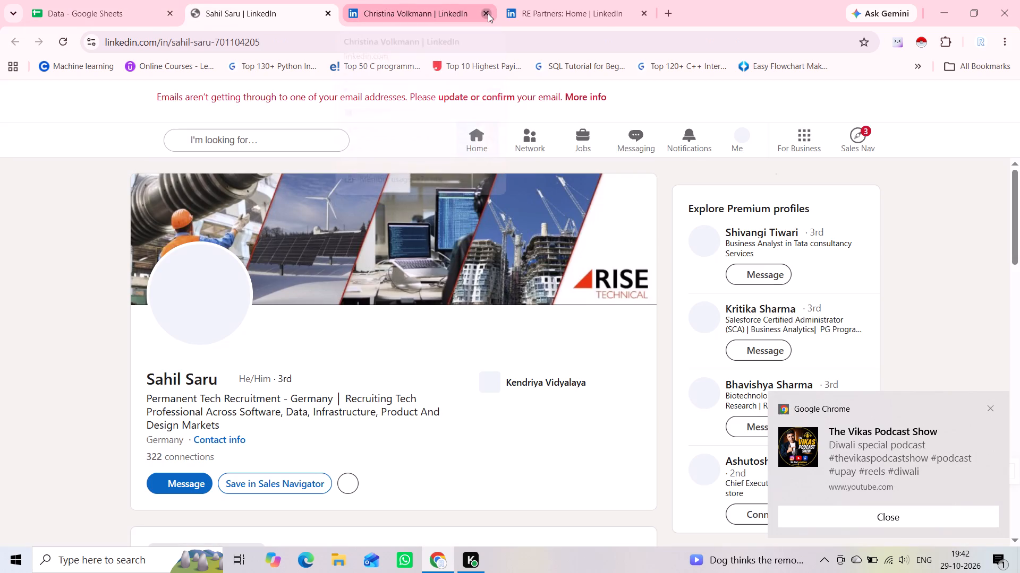
pyautogui.click(488, 13)
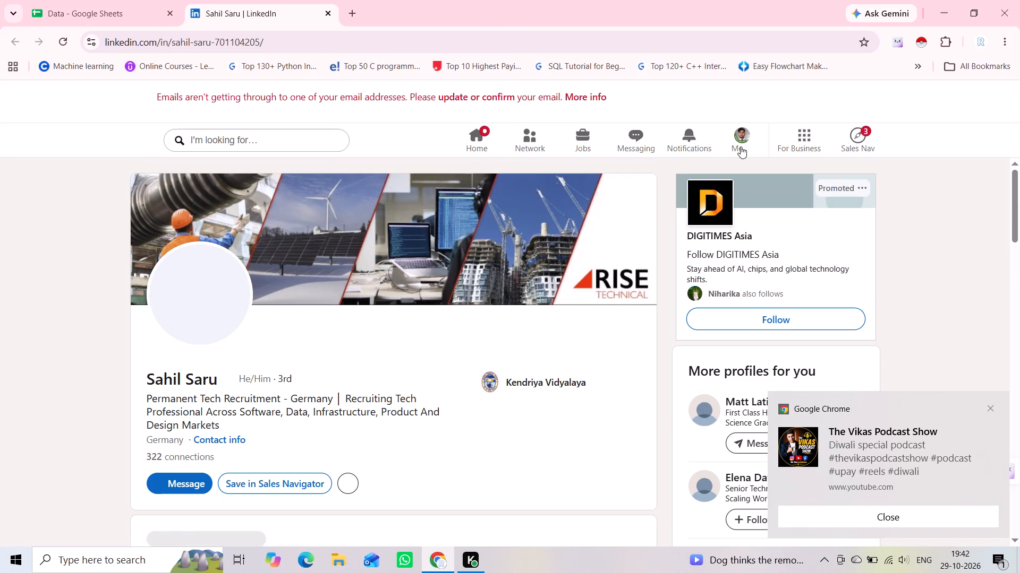
# Dismiss the email address banner above the LinkedIn profile.
pyautogui.click(875, 100)
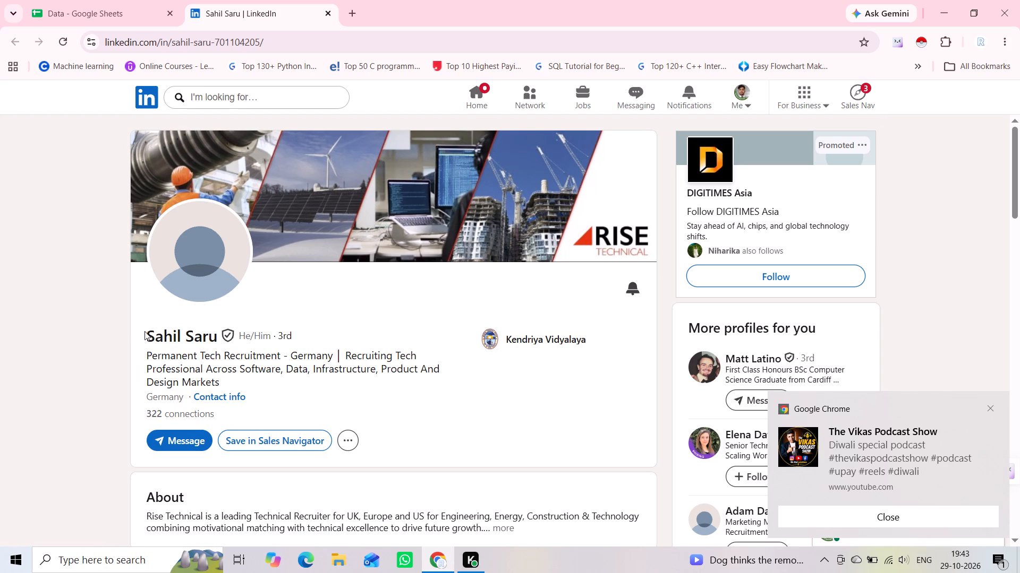
# Copy the recruiter's name from the open LinkedIn profile into name cell D15 of the HR Data sheet.
pyautogui.moveTo(144, 331); pyautogui.dragTo(216, 331)
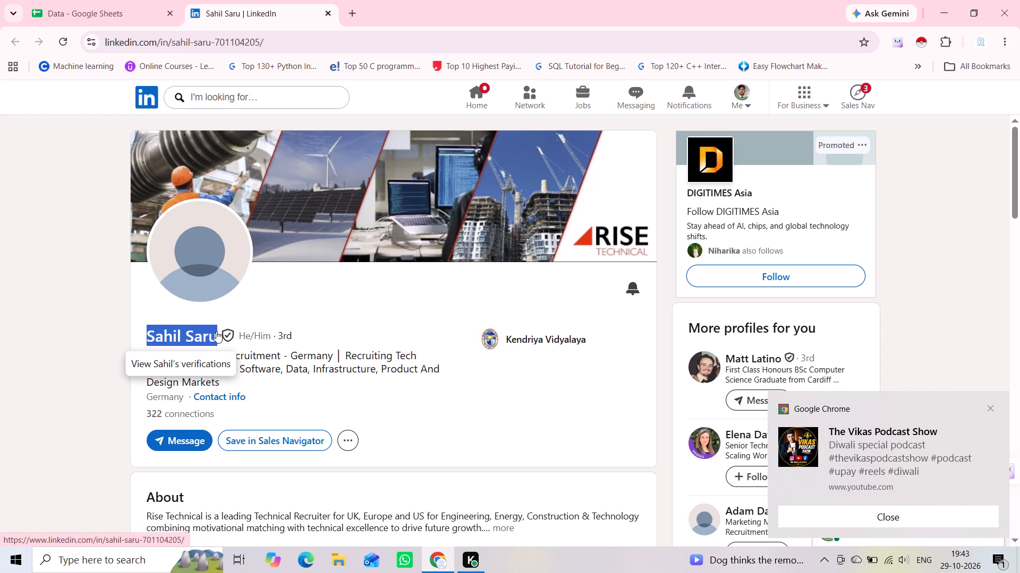
pyautogui.hotkey('ctrl', 'c')
pyautogui.click(61, 0)
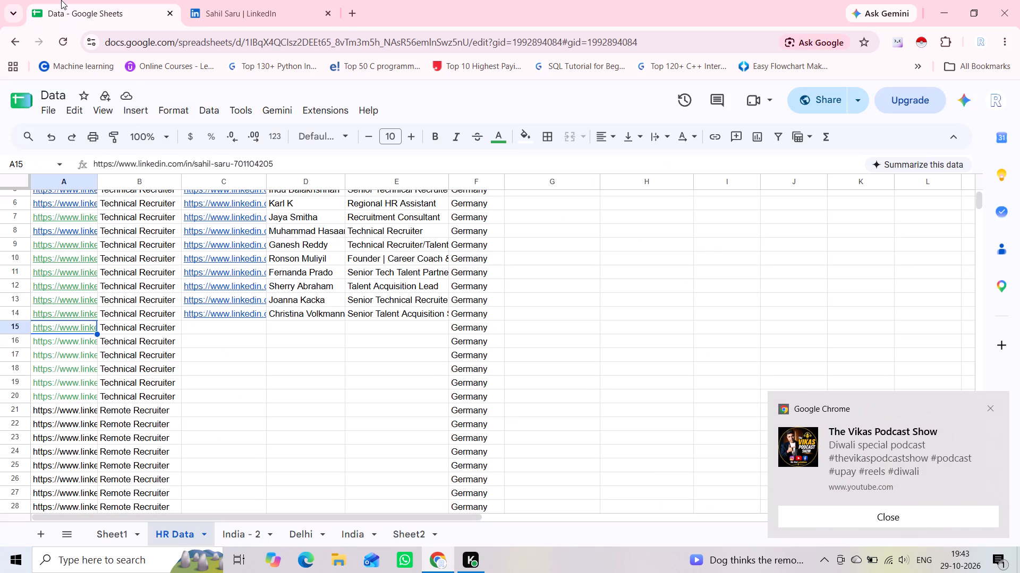
pyautogui.tripleClick(294, 329)
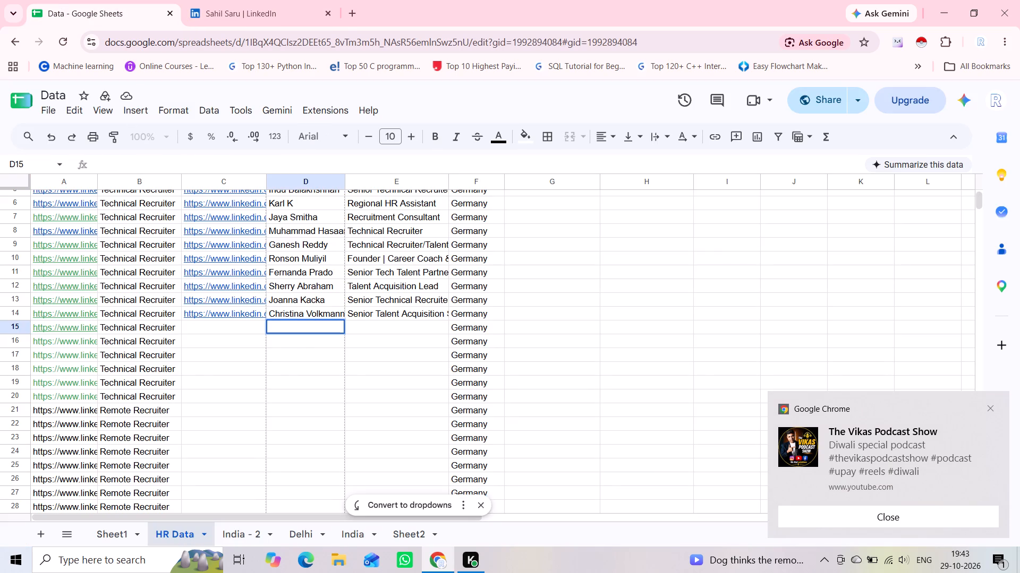
pyautogui.doubleClick(294, 329)
pyautogui.hotkey('ctrl', 'v')
pyautogui.press('Return')
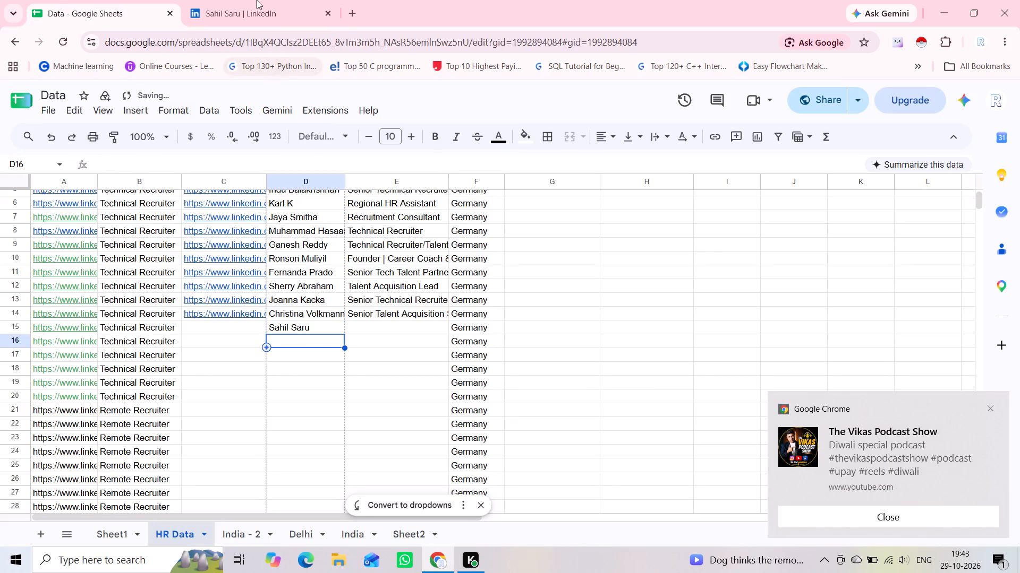
# Copy the current job title, Recruitment Consultant, from the profile's Experience section into designation cell E15.
pyautogui.click(254, 0)
pyautogui.scroll(-5, 281, 351)
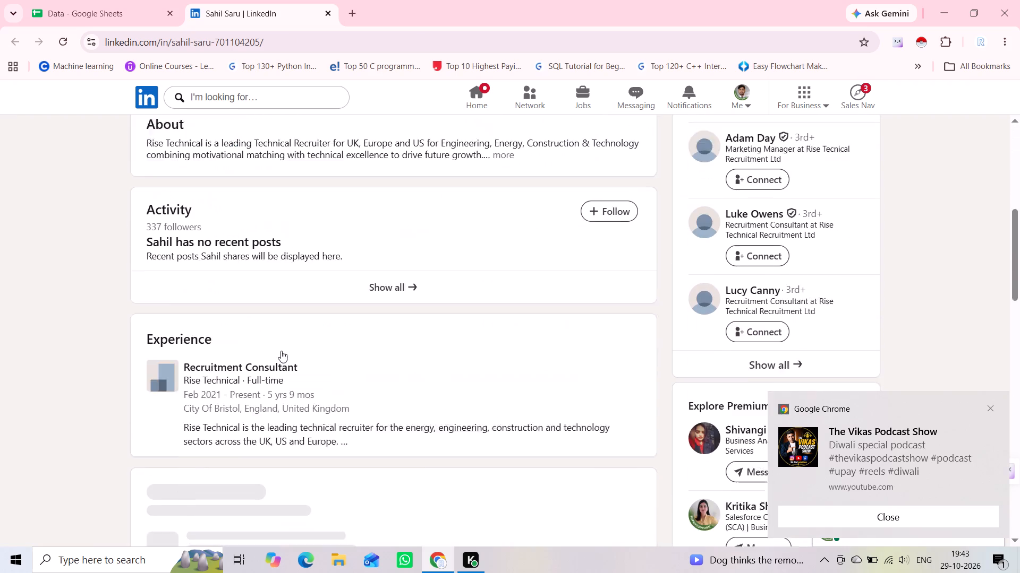
pyautogui.scroll(-3, 281, 351)
pyautogui.scroll(2, 281, 351)
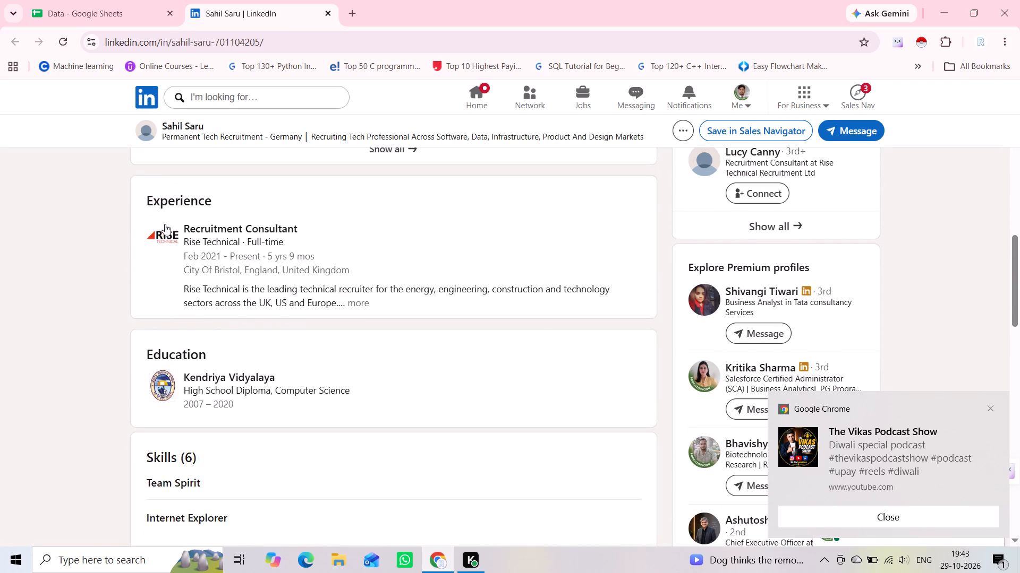
pyautogui.moveTo(182, 224); pyautogui.dragTo(293, 233)
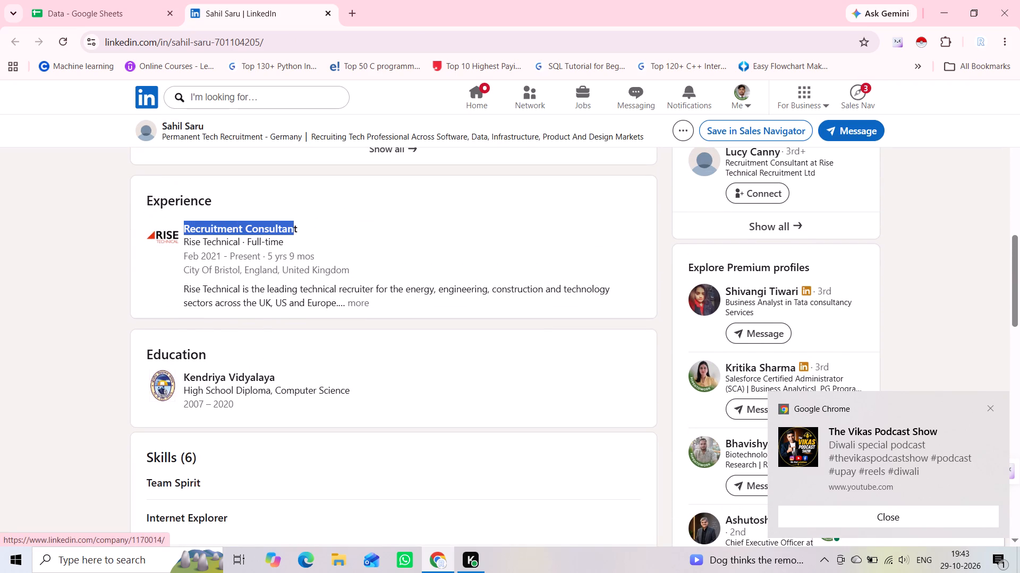
pyautogui.moveTo(293, 233); pyautogui.dragTo(307, 233)
pyautogui.hotkey('ctrl', 'c')
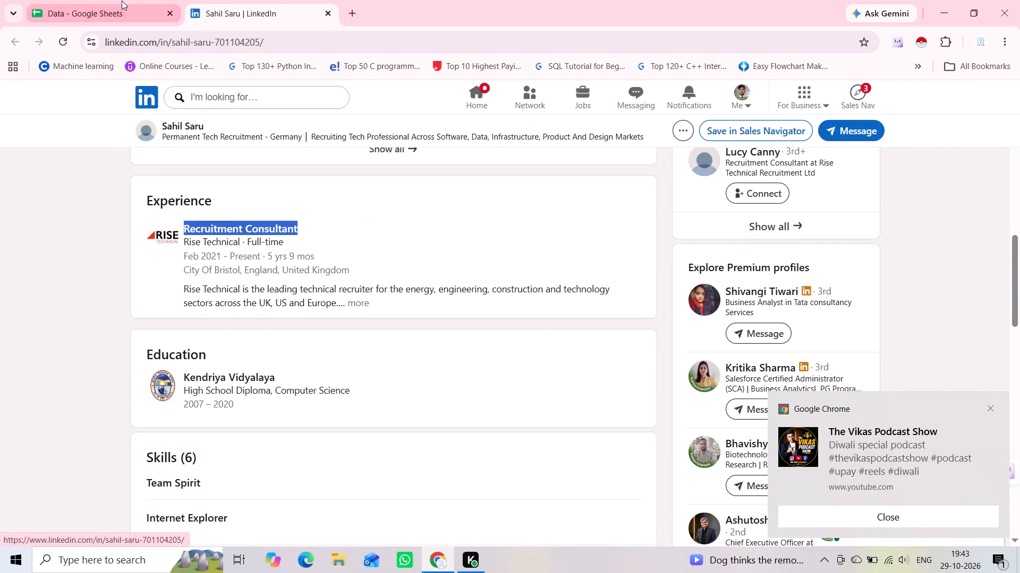
pyautogui.click(122, 1)
pyautogui.tripleClick(362, 328)
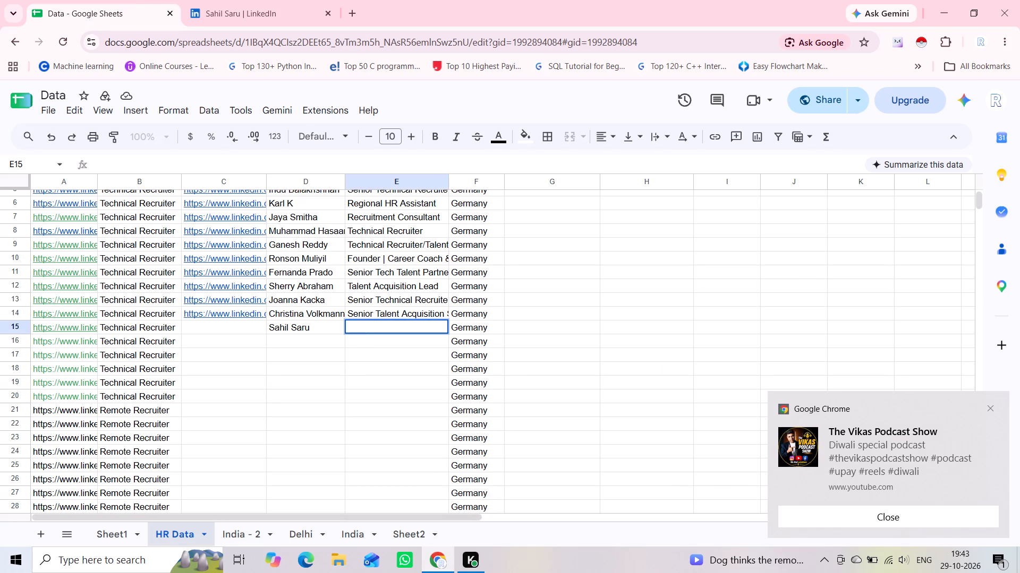
pyautogui.click(362, 328)
pyautogui.click(362, 328)
pyautogui.hotkey('ctrl', 'v')
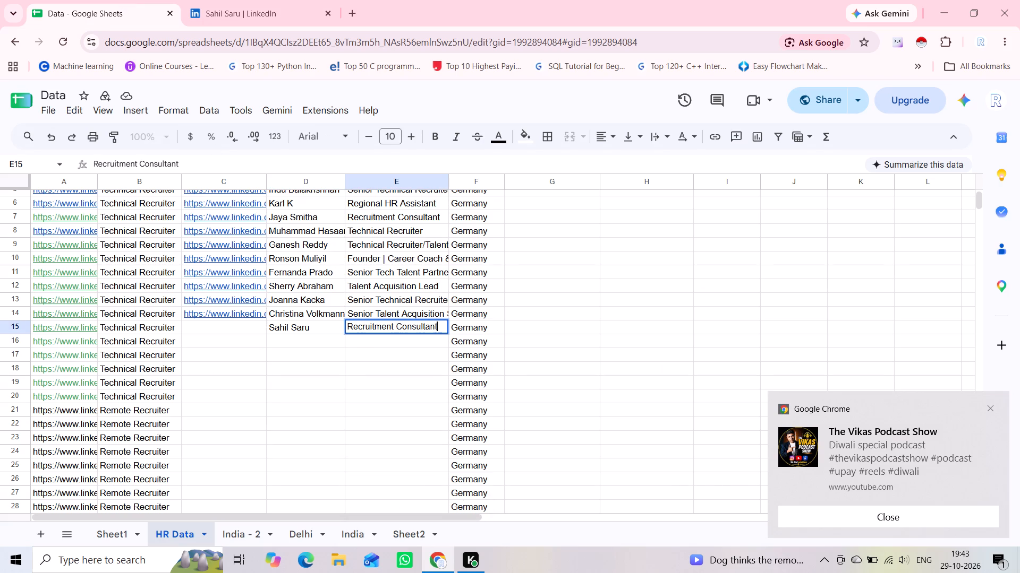
pyautogui.press('Return')
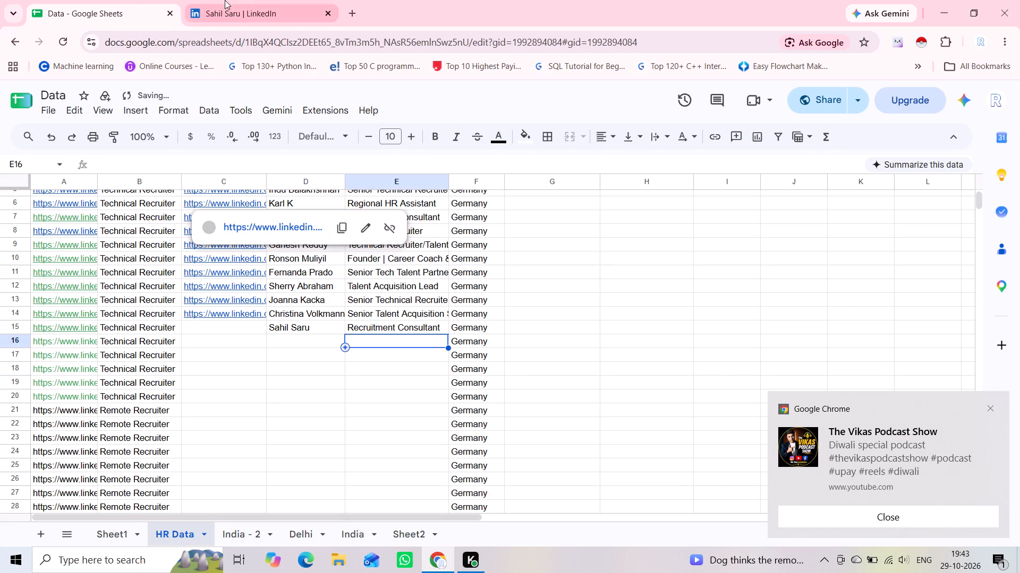
# Open the Rise Technical company page from the profile and copy its address, linkedin.com/company/rise-technical-recruitment-ltd/home/, into company URL cell C15.
pyautogui.click(225, 0)
pyautogui.keyDown('ctrl'); pyautogui.click(168, 238); pyautogui.keyUp('ctrl')
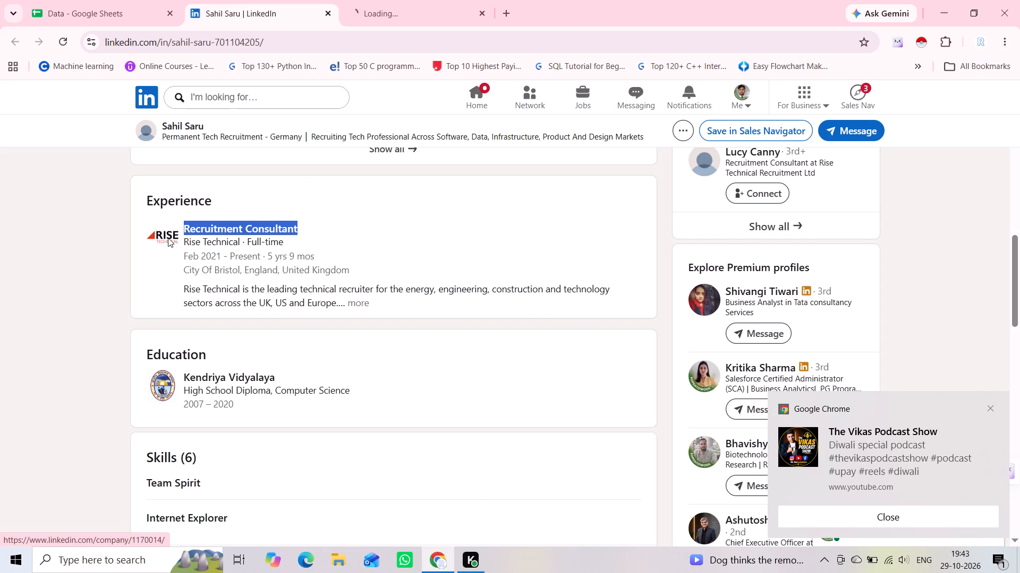
pyautogui.click(401, 0)
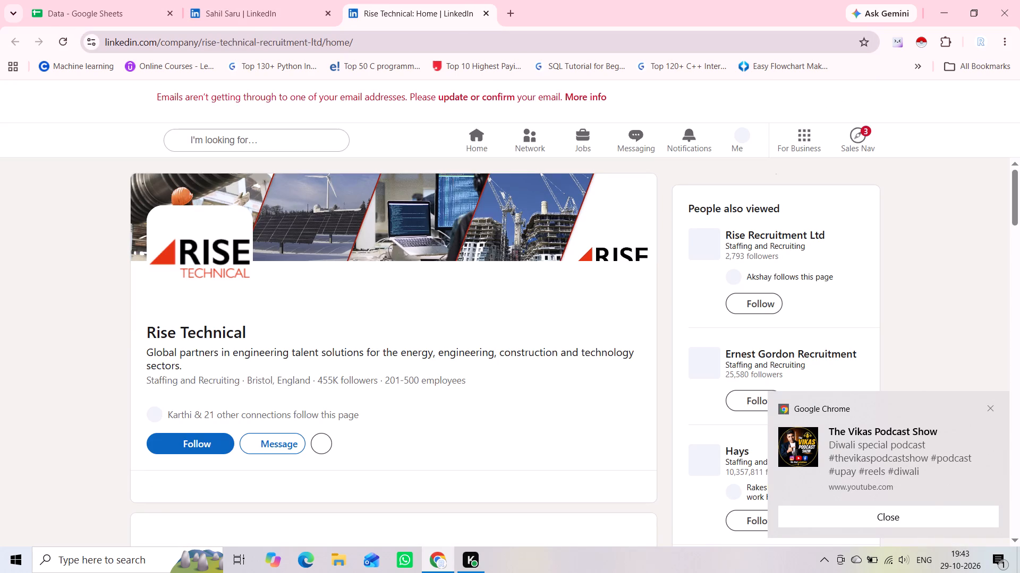
pyautogui.click(354, 42)
pyautogui.hotkey('ctrl', 'c')
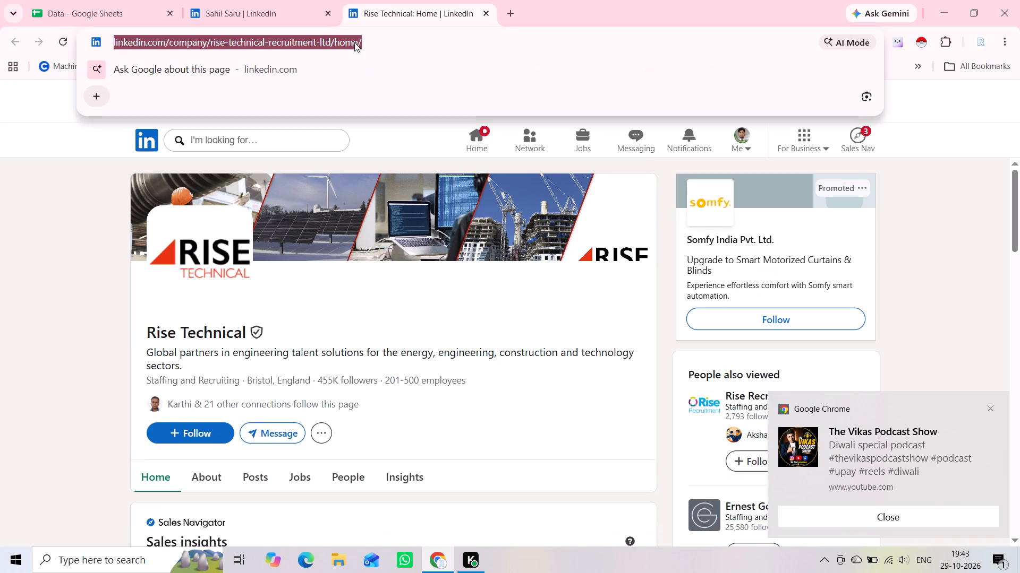
pyautogui.click(122, 1)
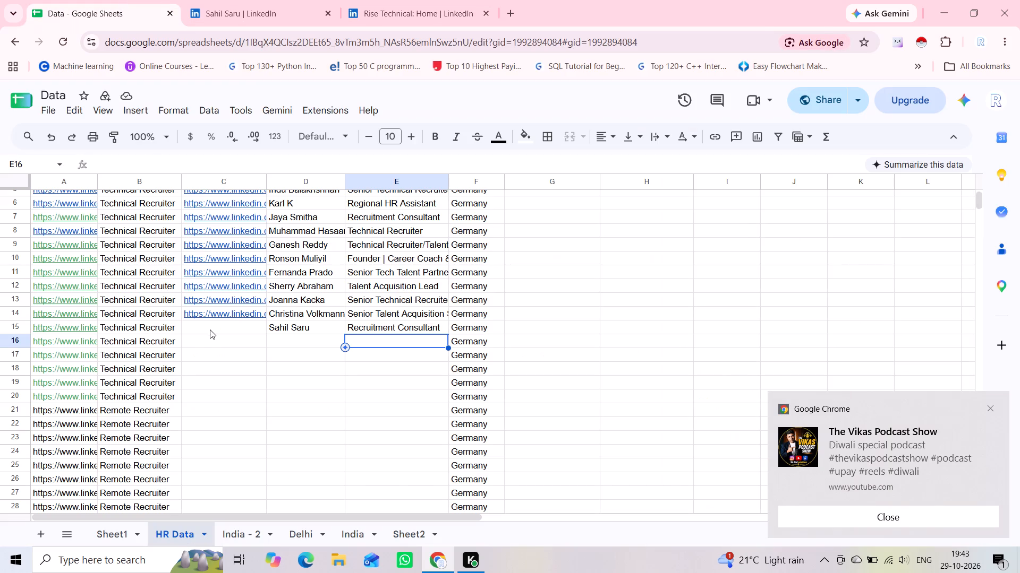
pyautogui.click(211, 325)
pyautogui.hotkey('ctrl', 'v')
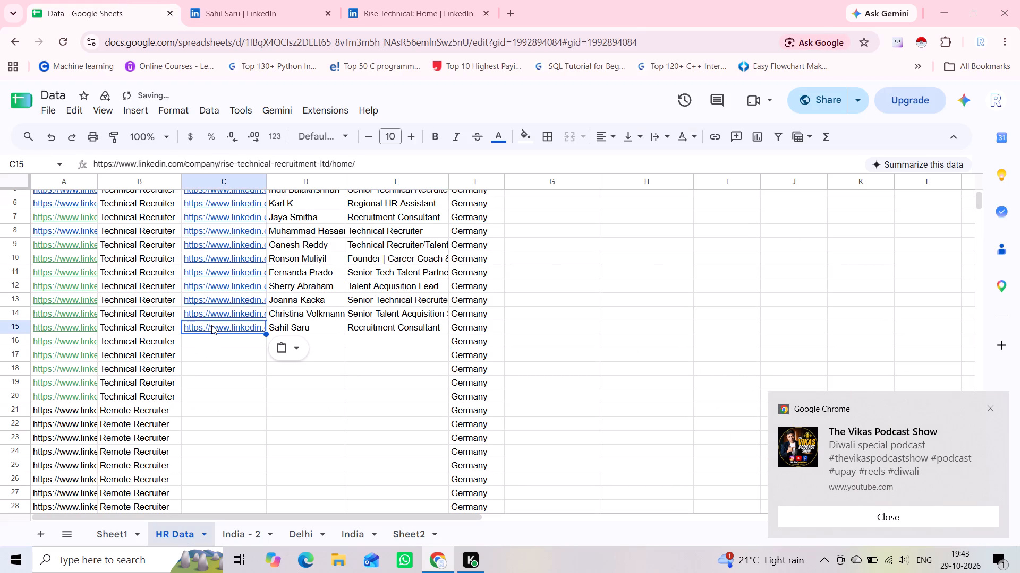
pyautogui.click(220, 358)
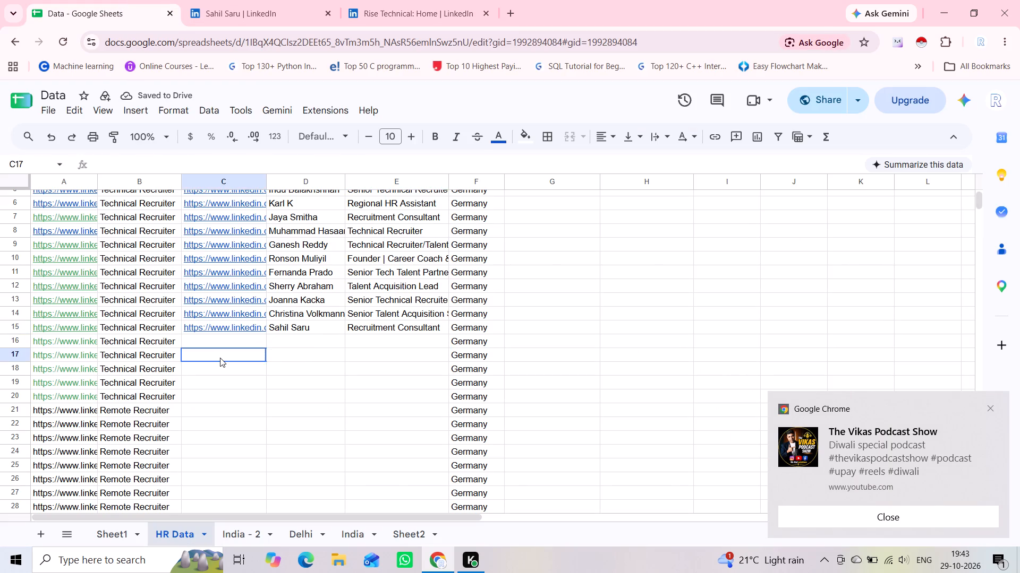
# Re-enter the existing profile URL in cell A16 to make it a clickable link.
pyautogui.scroll(-1, 220, 358)
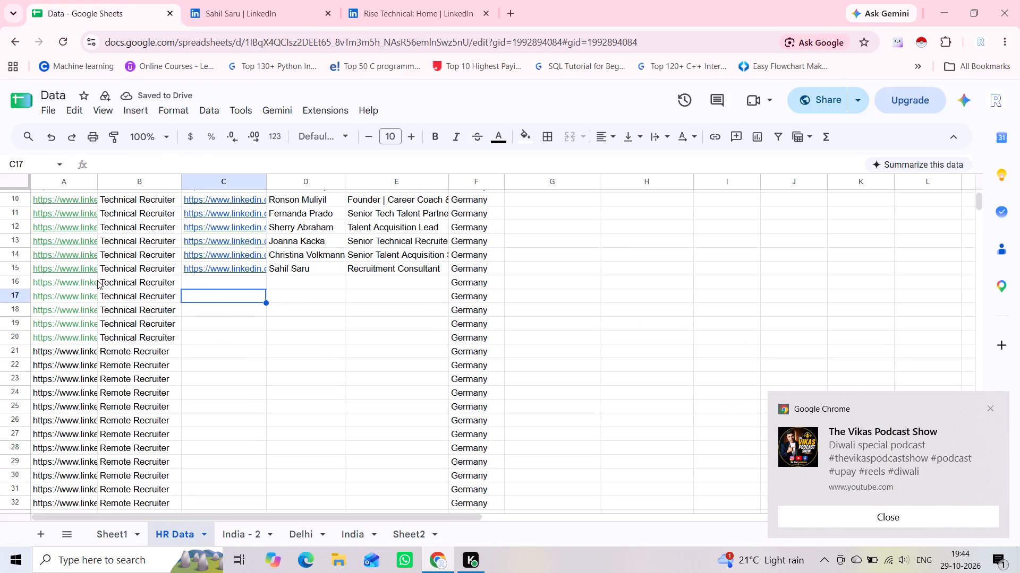
pyautogui.tripleClick(85, 283)
pyautogui.press('Return')
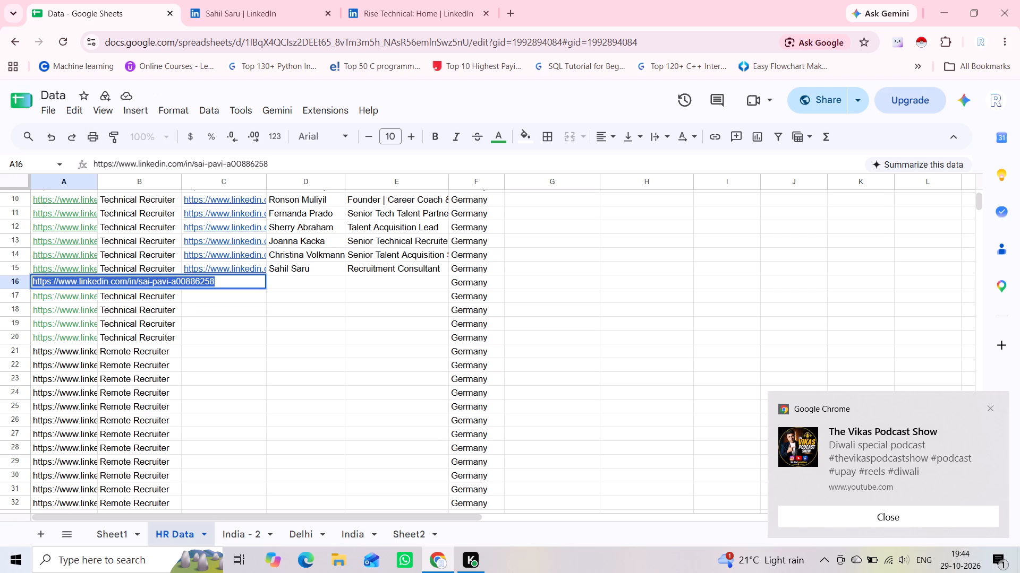
# Open the LinkedIn profile linked in cell A16 and close the row 15 profile and Rise Technical company pages.
pyautogui.click(76, 281)
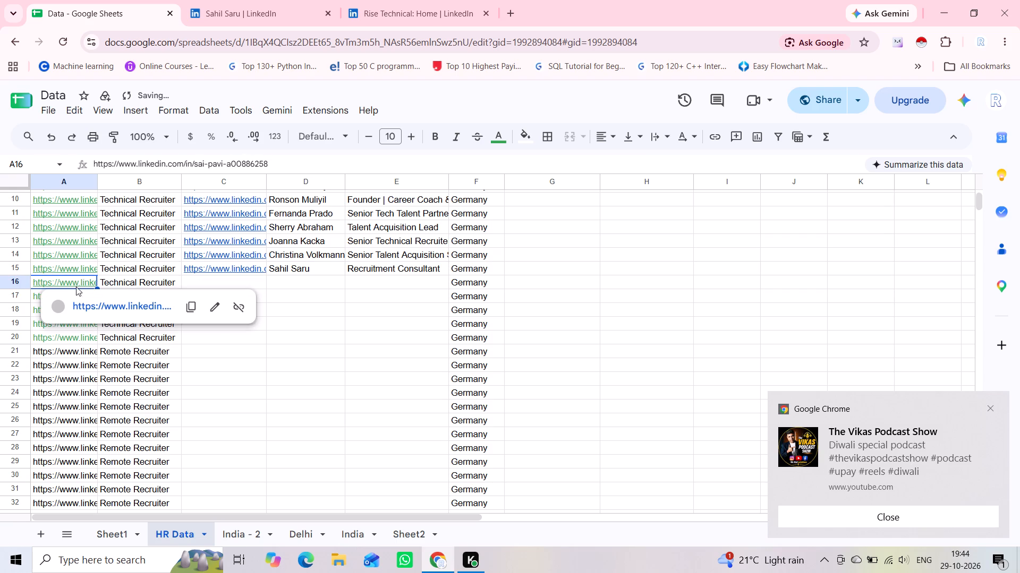
pyautogui.click(80, 306)
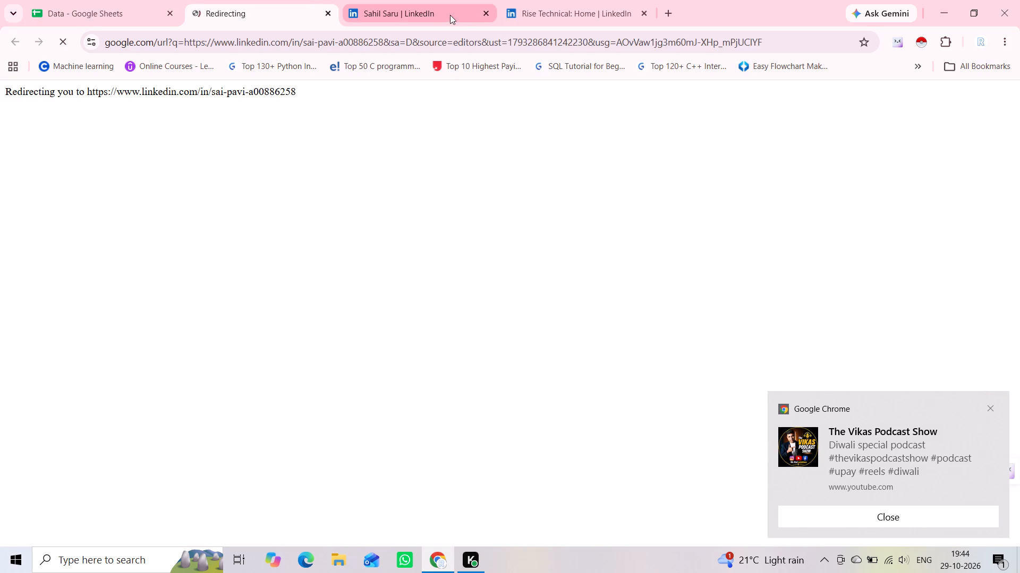
pyautogui.click(490, 11)
pyautogui.click(490, 11)
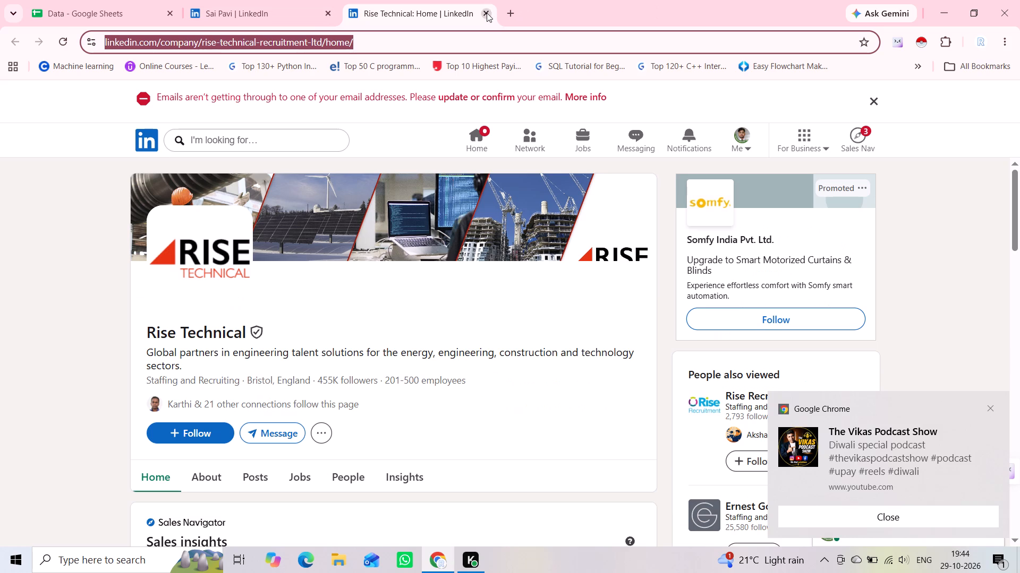
pyautogui.click(487, 13)
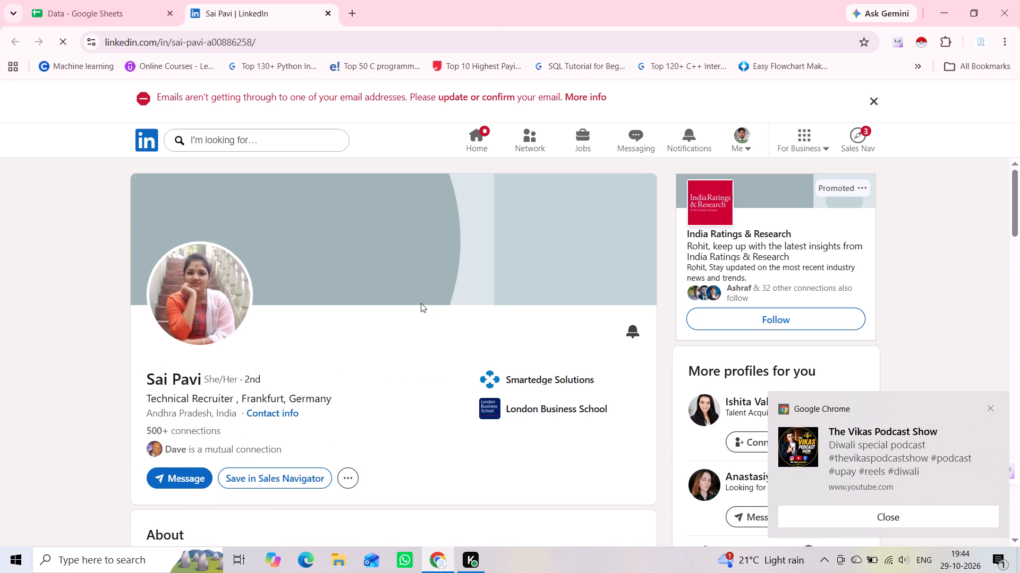
# Dismiss the Vikas Podcast Show notification covering part of the LinkedIn profile.
pyautogui.scroll(-2, 421, 303)
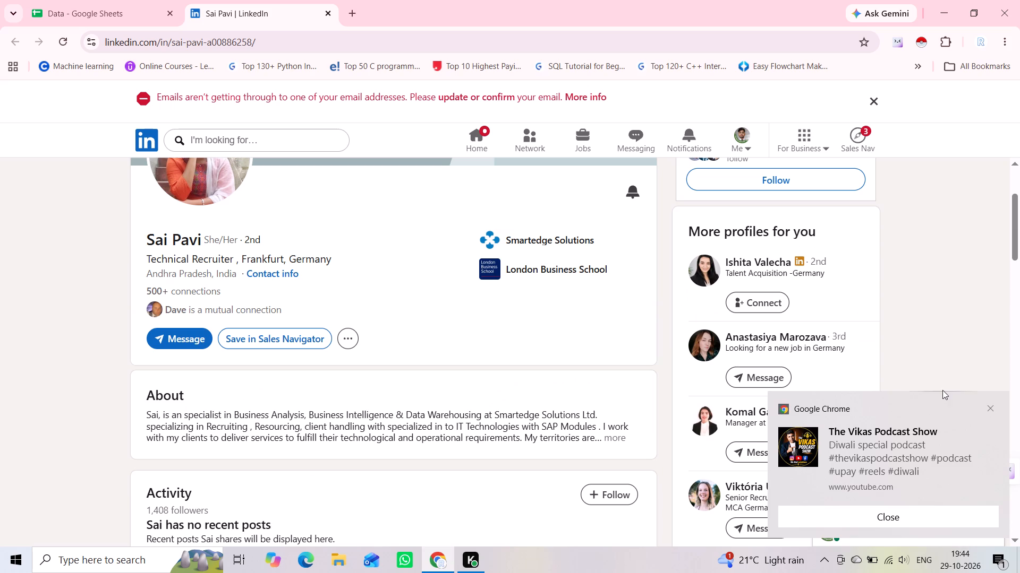
pyautogui.click(991, 406)
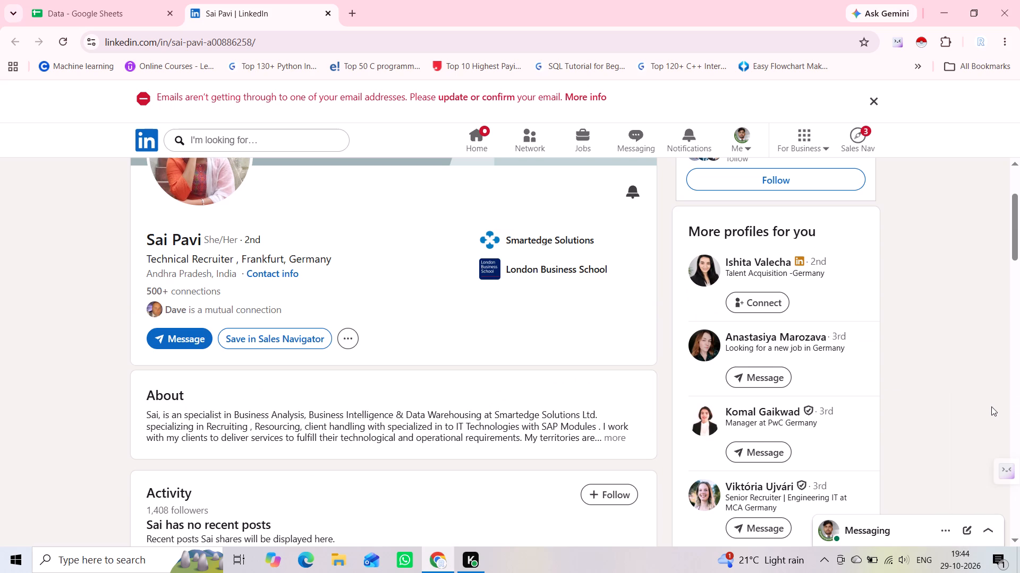
# Send a connection request to the Talent Acquisition - Germany profile, the first under More profiles for you.
pyautogui.click(780, 299)
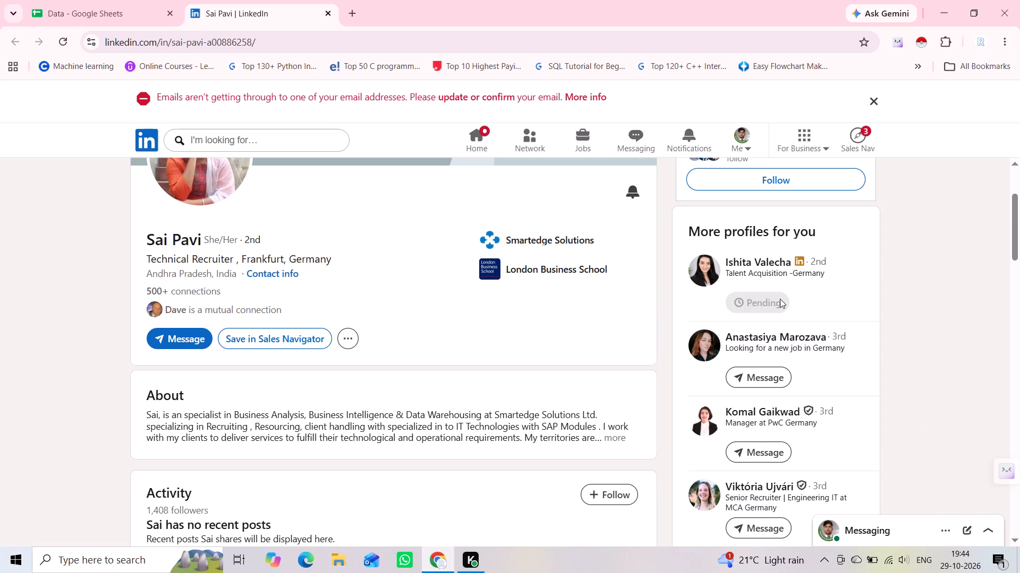
# Dismiss the email address banner above the LinkedIn profile.
pyautogui.click(870, 95)
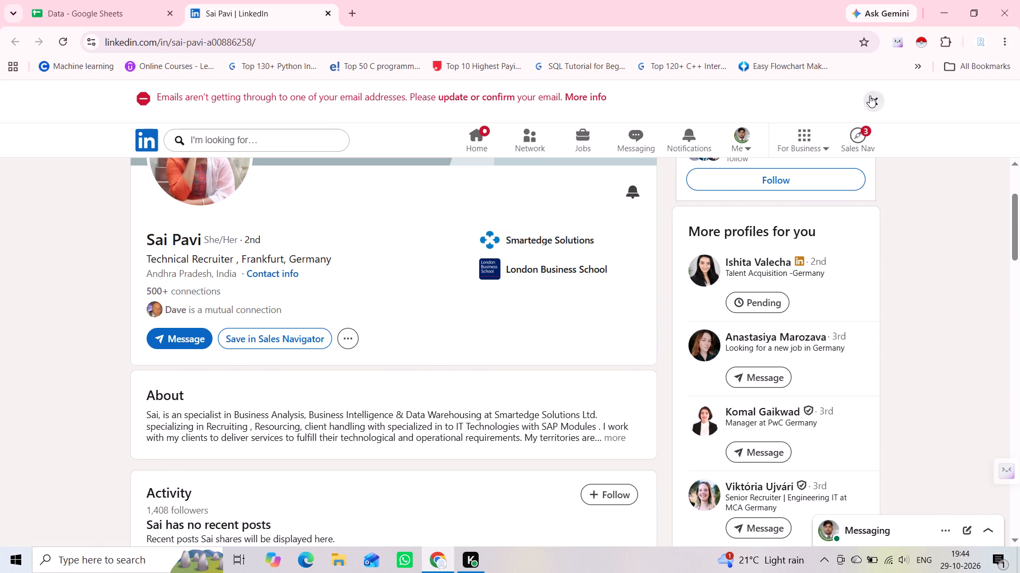
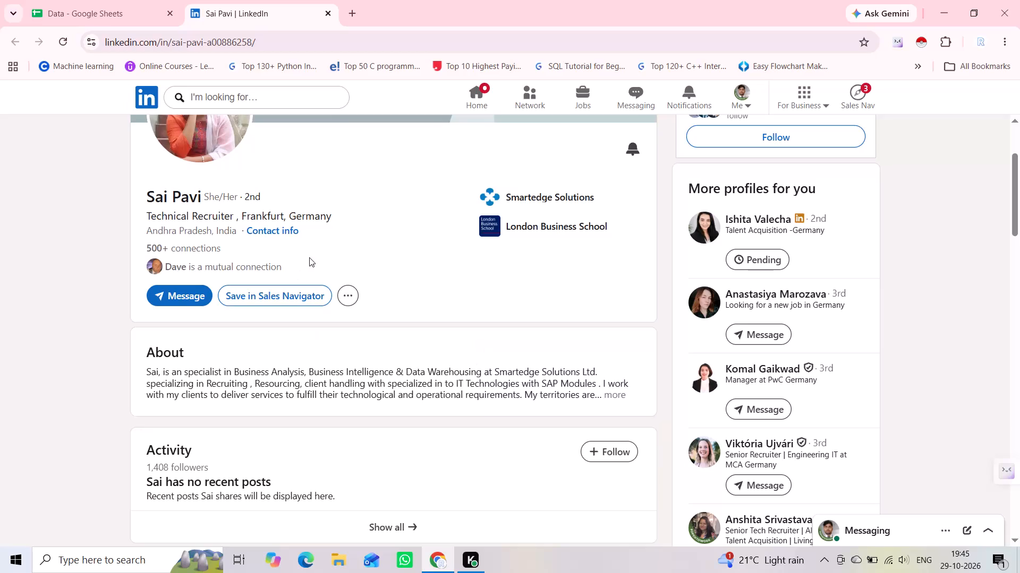
# Copy the recruiter's name from the LinkedIn profile into cell D16 of the HR Data sheet.
pyautogui.moveTo(143, 201); pyautogui.dragTo(185, 196)
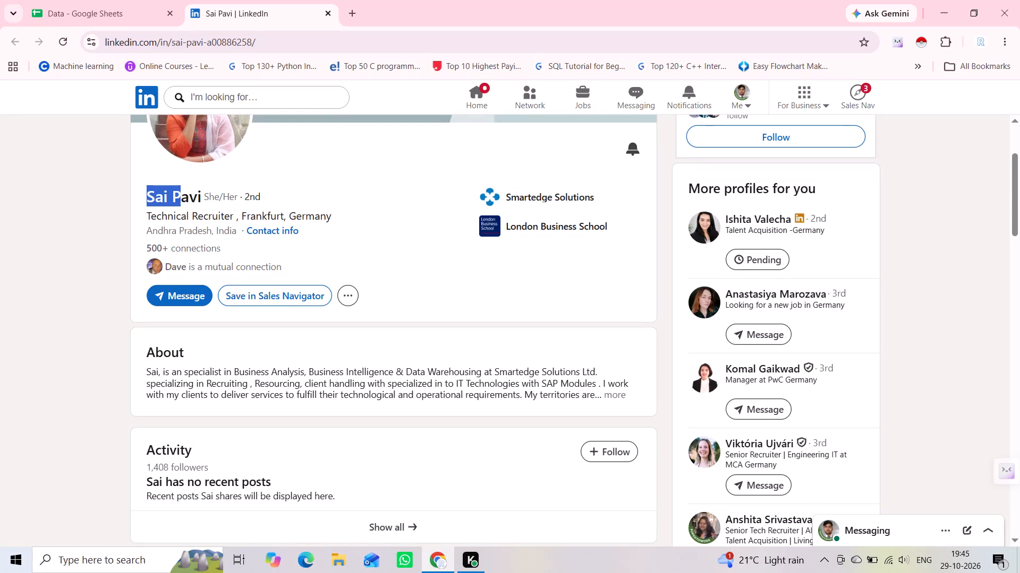
pyautogui.moveTo(185, 196); pyautogui.dragTo(201, 199)
pyautogui.hotkey('ctrl', 'c')
pyautogui.click(91, 0)
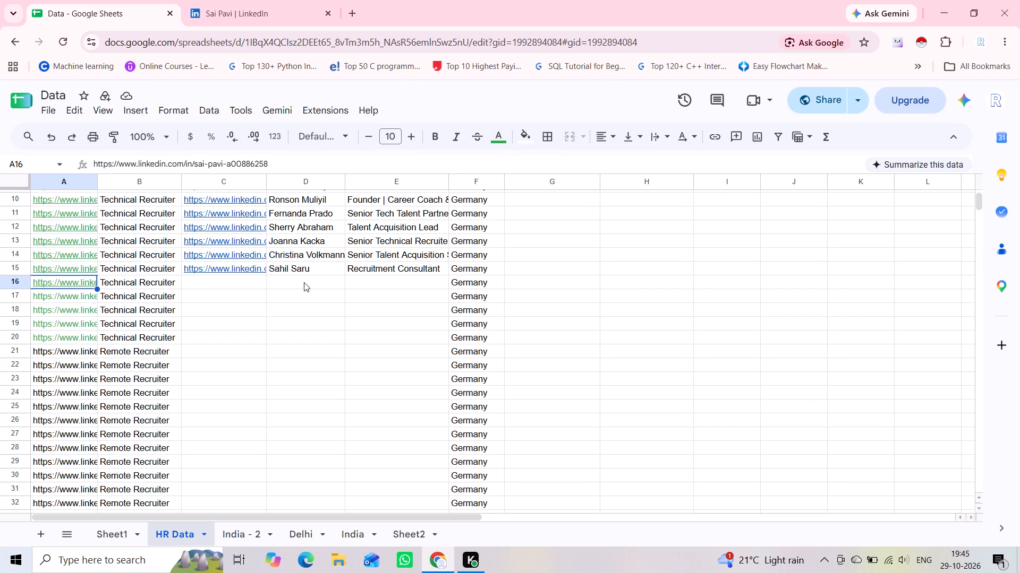
pyautogui.doubleClick(304, 282)
pyautogui.hotkey('ctrl', 'v')
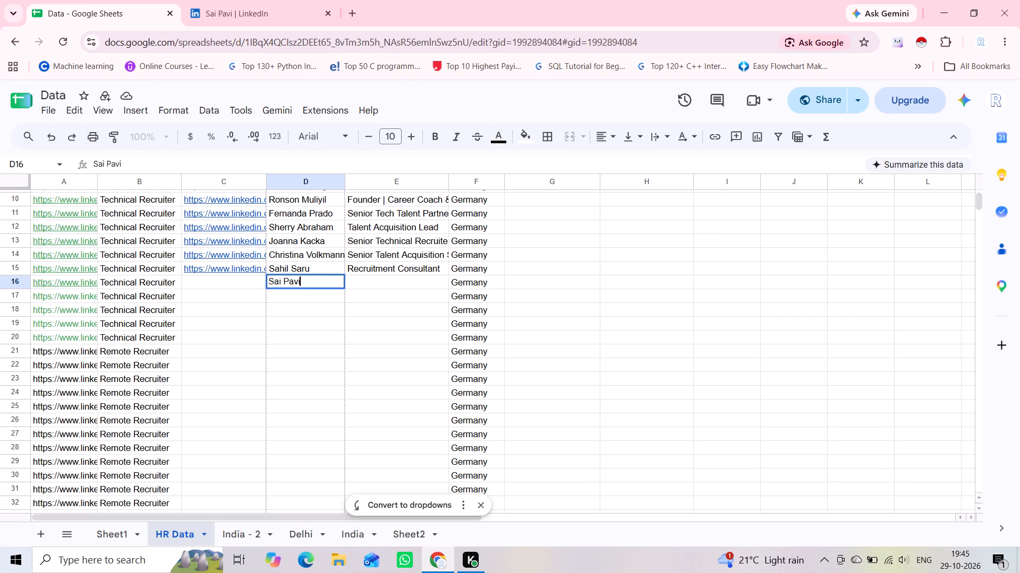
pyautogui.press('Return')
# Open the Smartedge Solutions company page from the Experience section of the row 16 recruiter's profile.
pyautogui.click(234, 0)
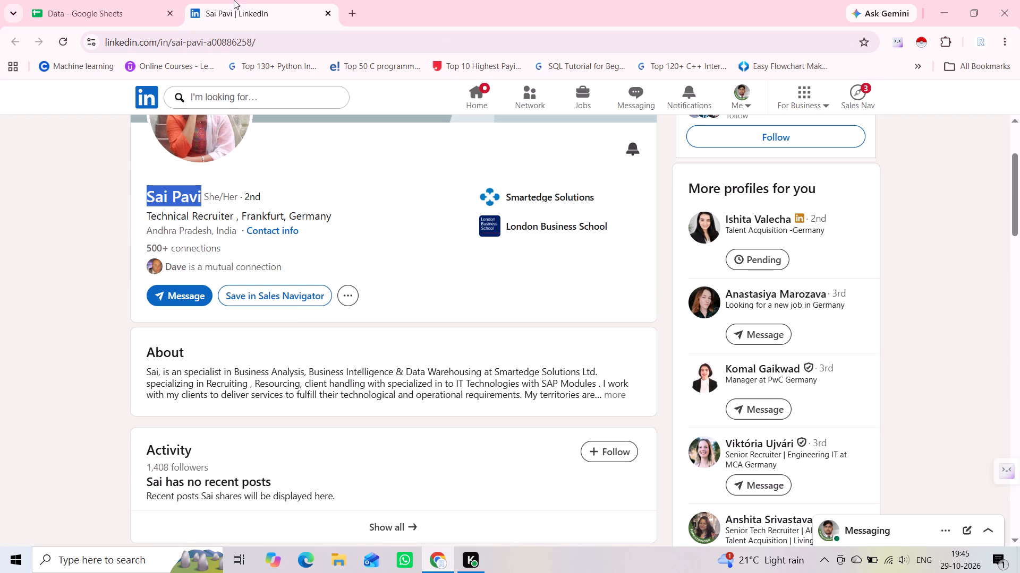
pyautogui.scroll(-6, 283, 349)
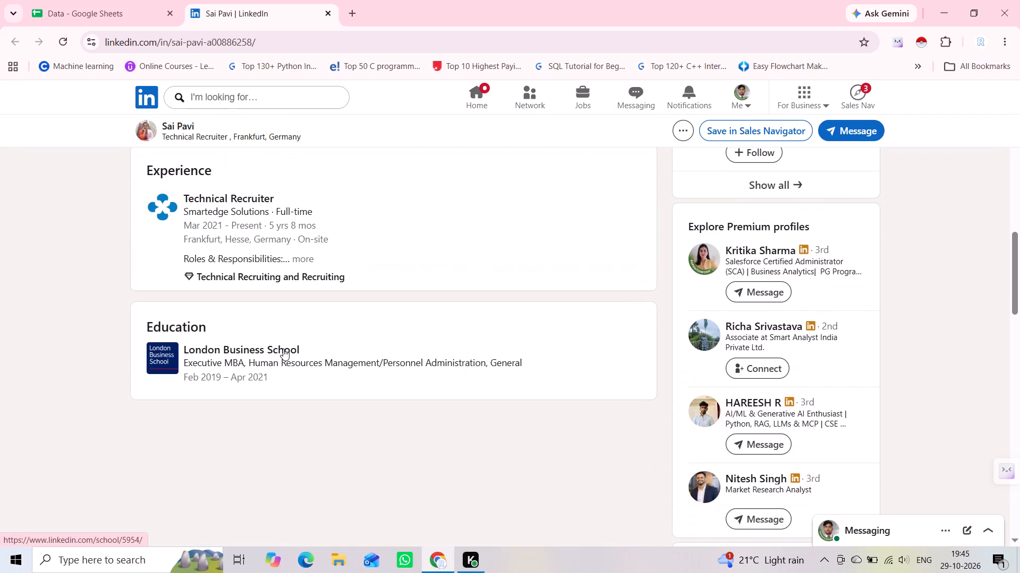
pyautogui.keyDown('ctrl'); pyautogui.click(169, 207); pyautogui.keyUp('ctrl')
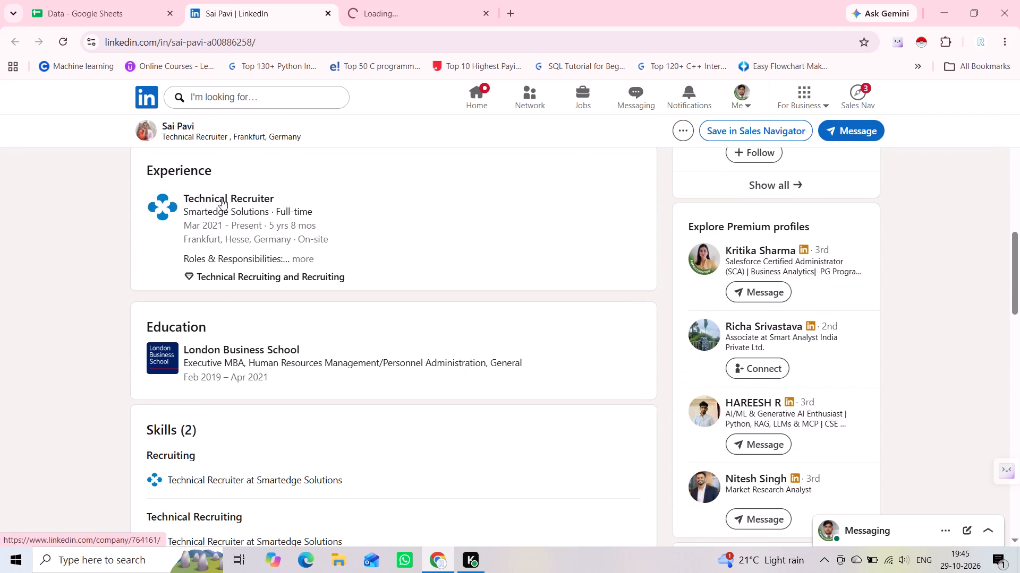
# Copy the designation Technical Recruiter from the profile's Experience section into cell E16.
pyautogui.moveTo(178, 195); pyautogui.dragTo(282, 188)
pyautogui.hotkey('ctrl', 'c')
pyautogui.click(93, 0)
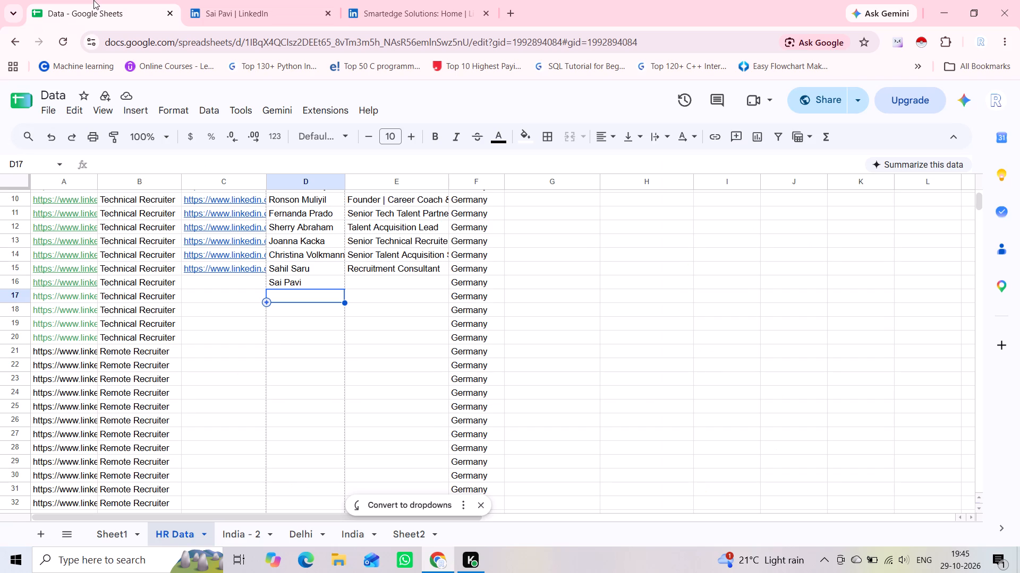
pyautogui.tripleClick(362, 279)
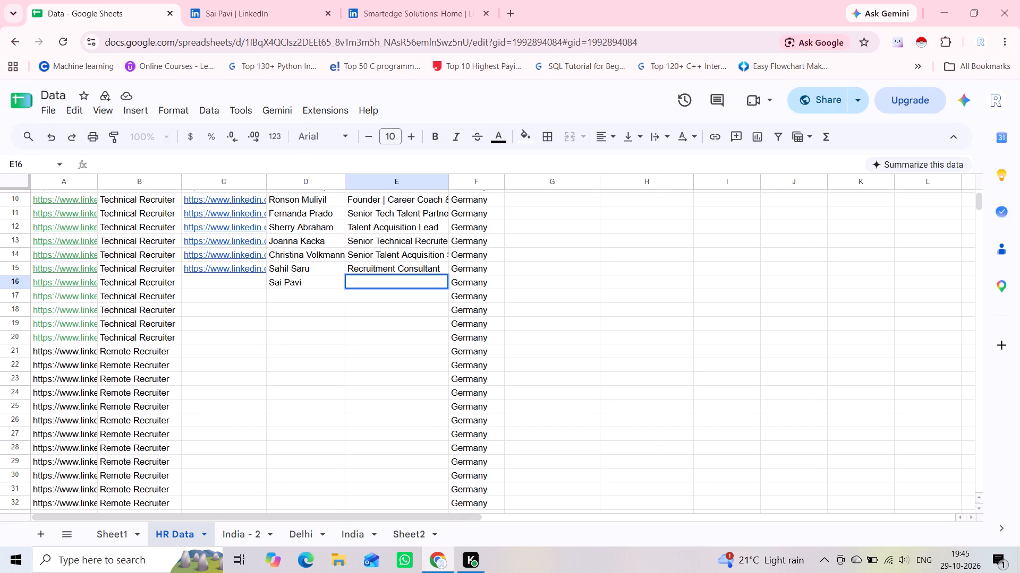
pyautogui.click(362, 279)
pyautogui.hotkey('ctrl', 'v')
pyautogui.press('Return')
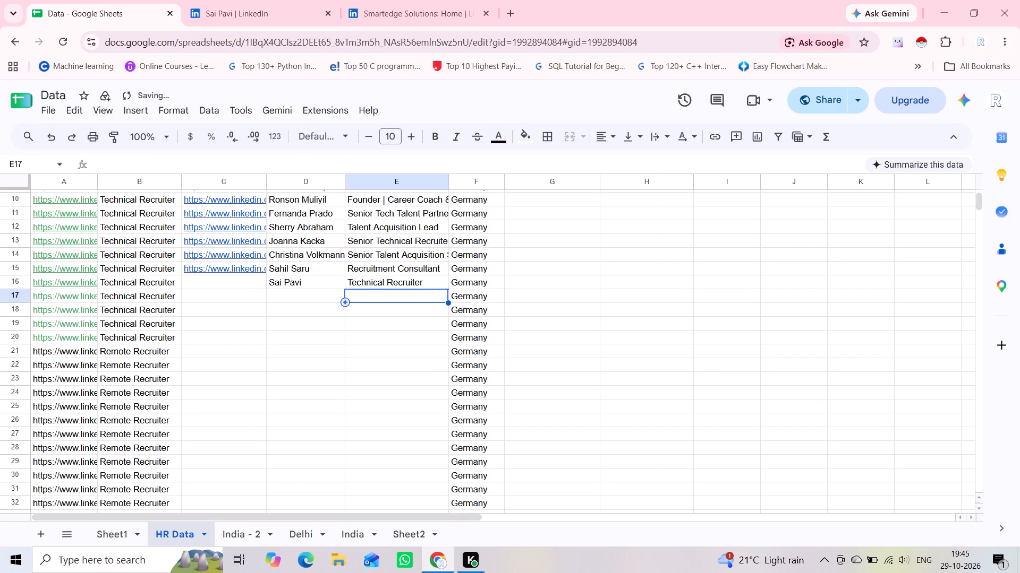
# Copy the Smartedge Solutions LinkedIn page URL into cell C16.
pyautogui.click(390, 0)
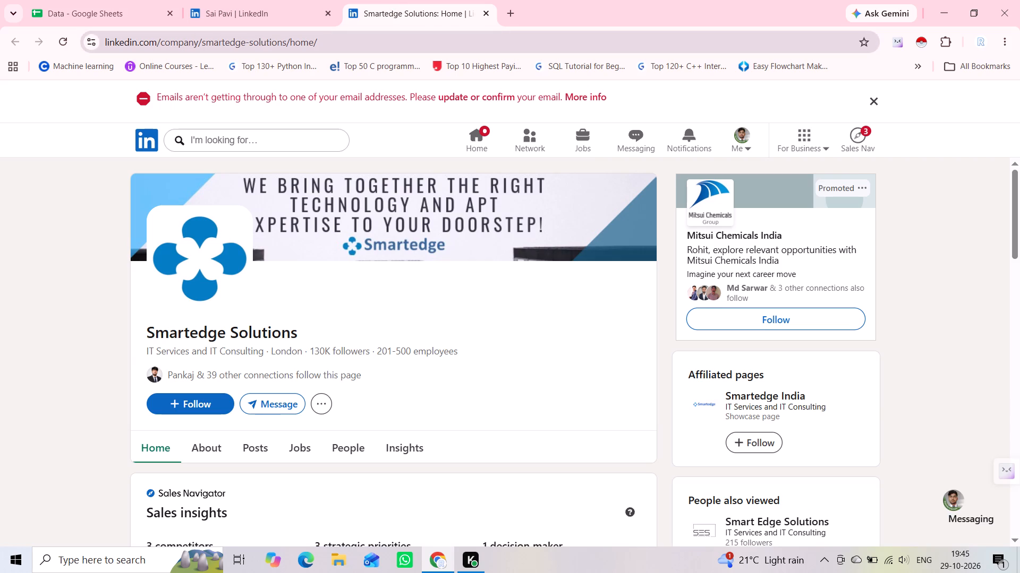
pyautogui.click(368, 45)
pyautogui.hotkey('ctrl', 'c')
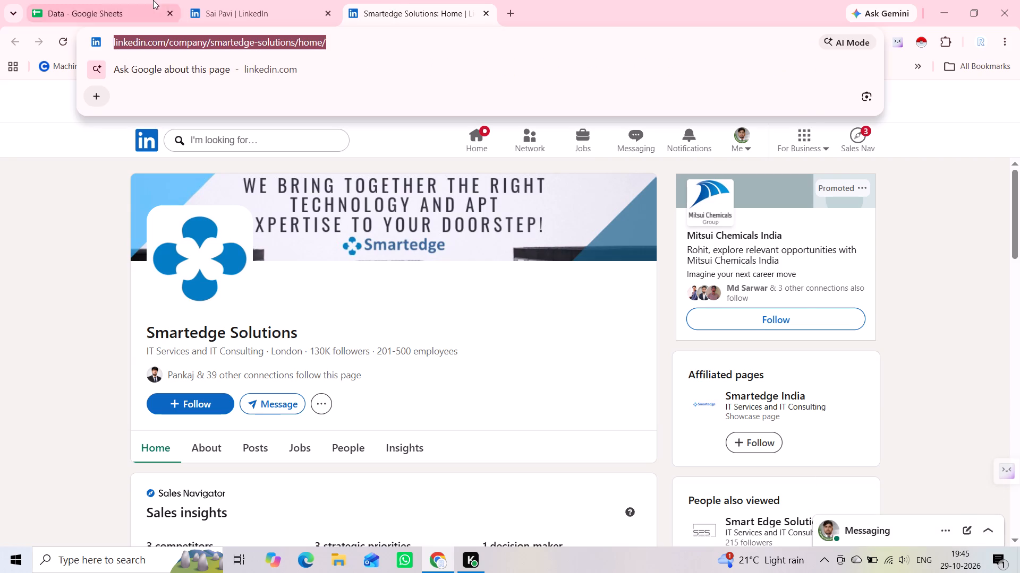
pyautogui.click(153, 0)
pyautogui.click(249, 284)
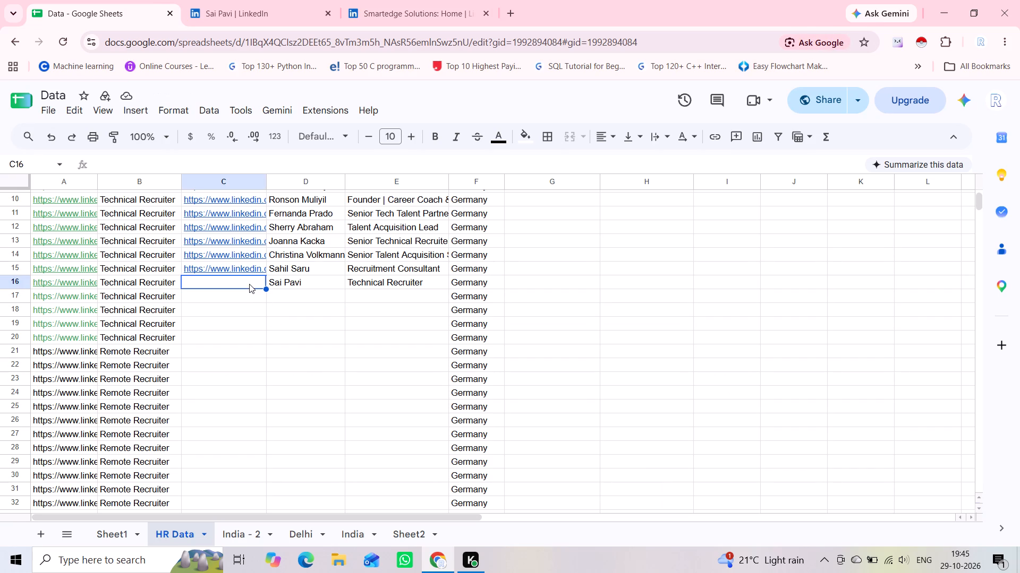
pyautogui.hotkey('ctrl', 'v')
pyautogui.click(218, 301)
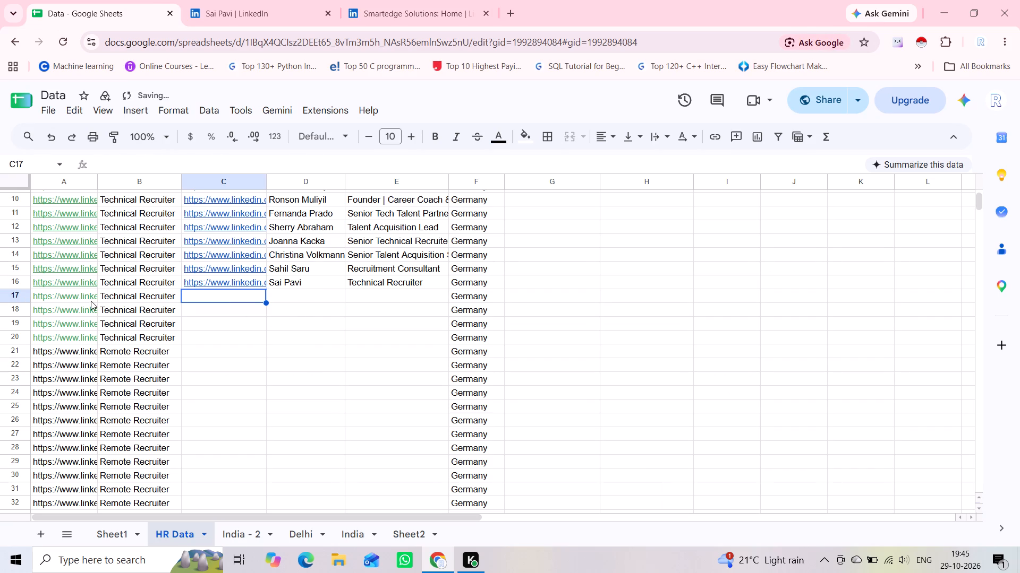
# Open the LinkedIn profile linked in cell A17 and close the row 16 profile and Smartedge Solutions pages.
pyautogui.tripleClick(78, 300)
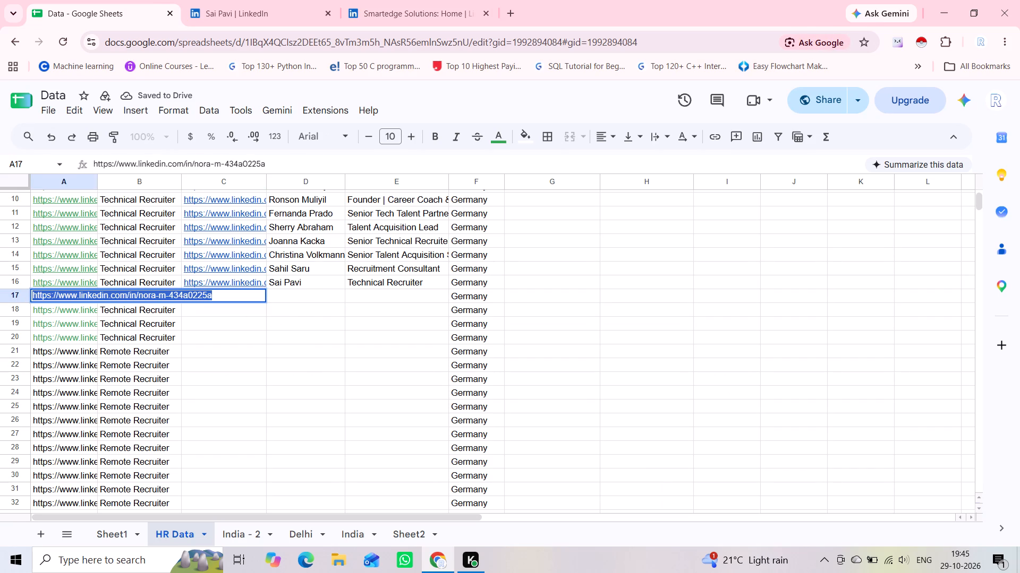
pyautogui.press('Return')
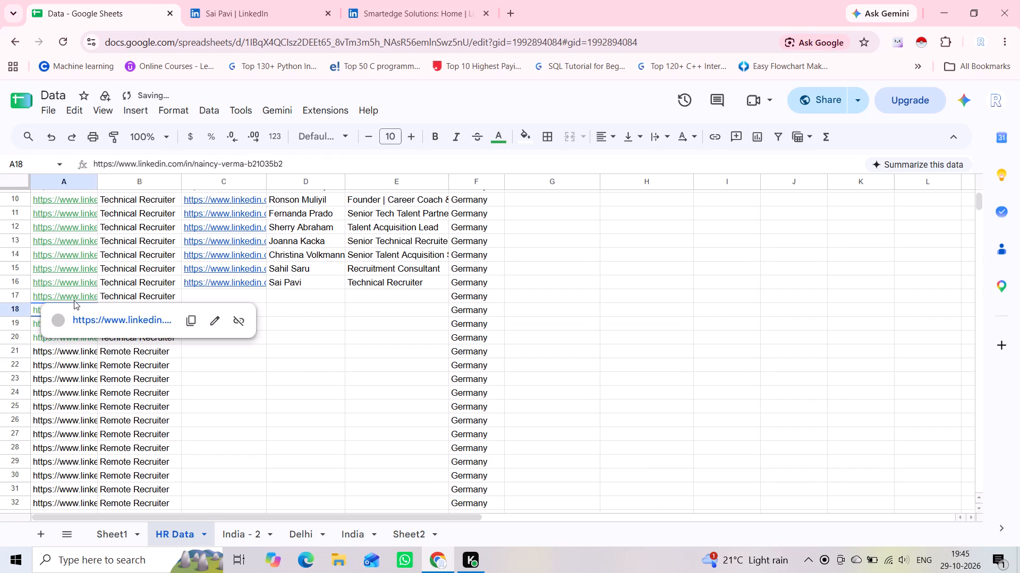
pyautogui.click(74, 300)
pyautogui.click(81, 322)
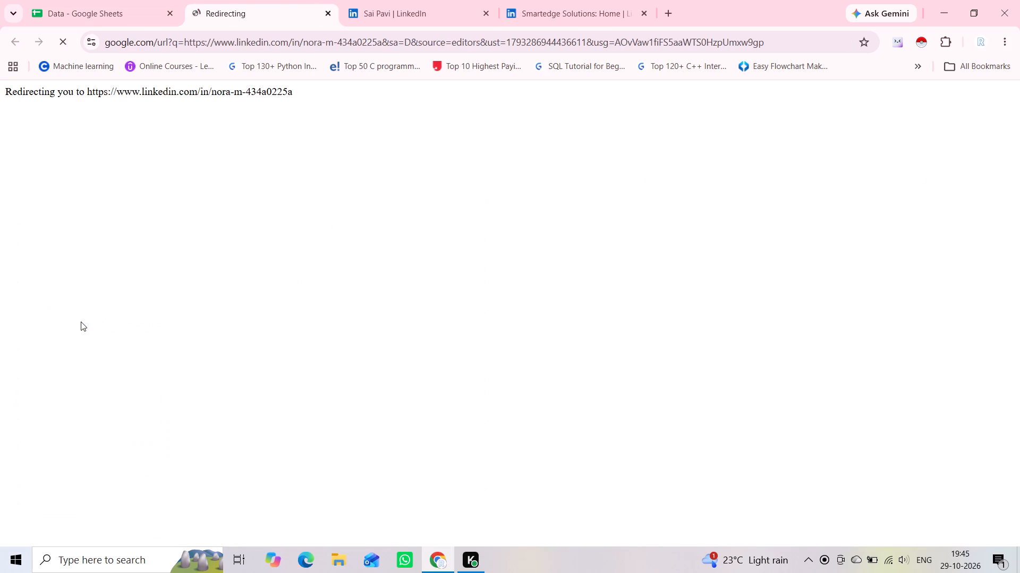
pyautogui.click(487, 13)
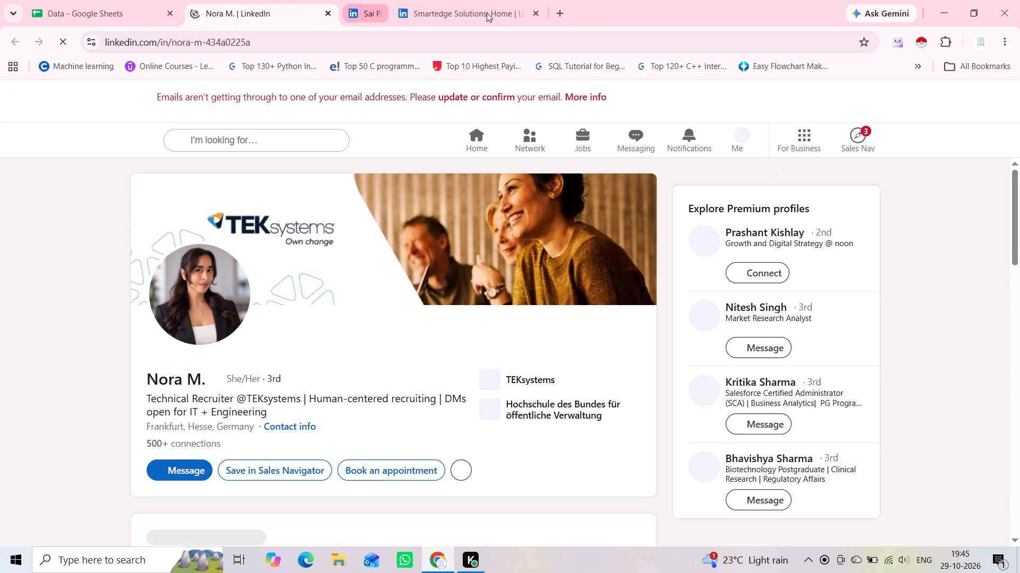
pyautogui.click(487, 13)
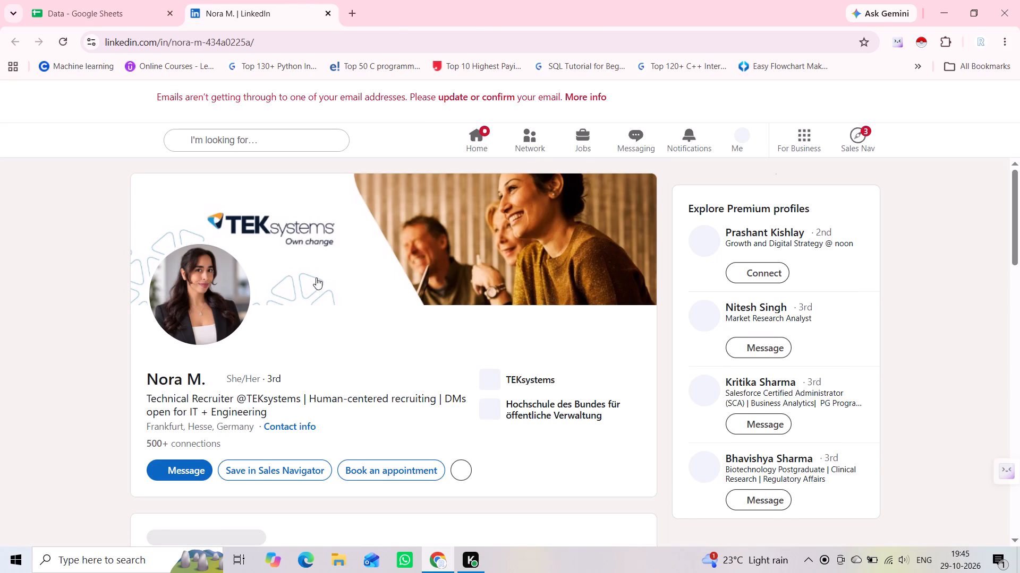
# Copy the recruiter's name, without the trailing period, from the LinkedIn profile into cell D17.
pyautogui.scroll(-1, 316, 277)
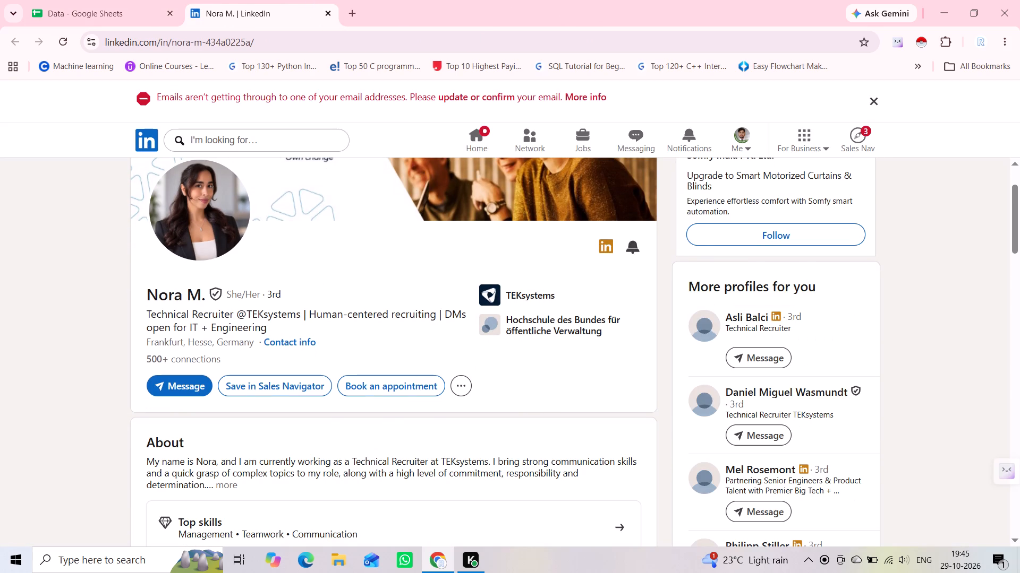
pyautogui.moveTo(140, 296); pyautogui.dragTo(207, 299)
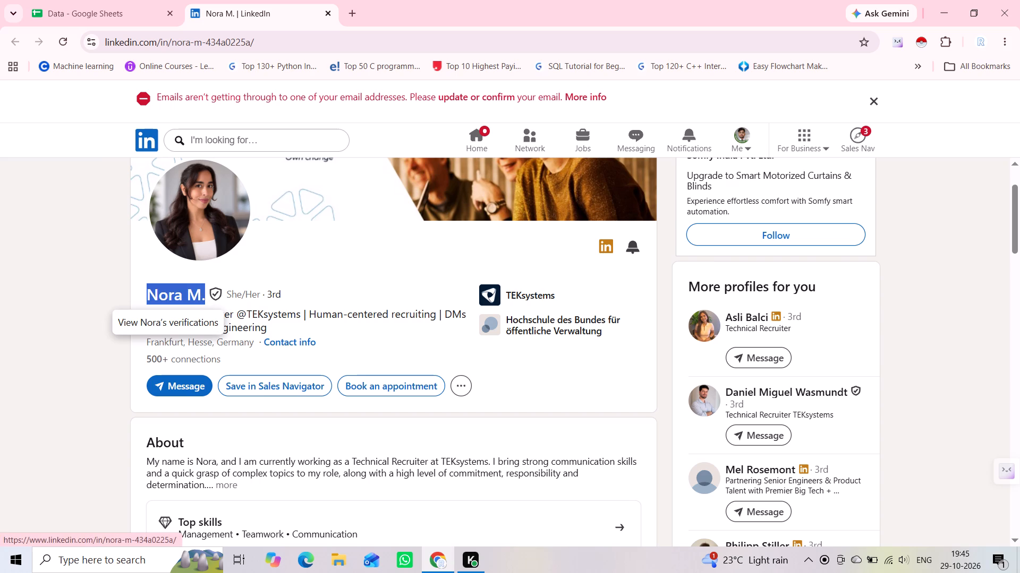
pyautogui.moveTo(207, 299); pyautogui.dragTo(201, 295)
pyautogui.hotkey('ctrl', 'c')
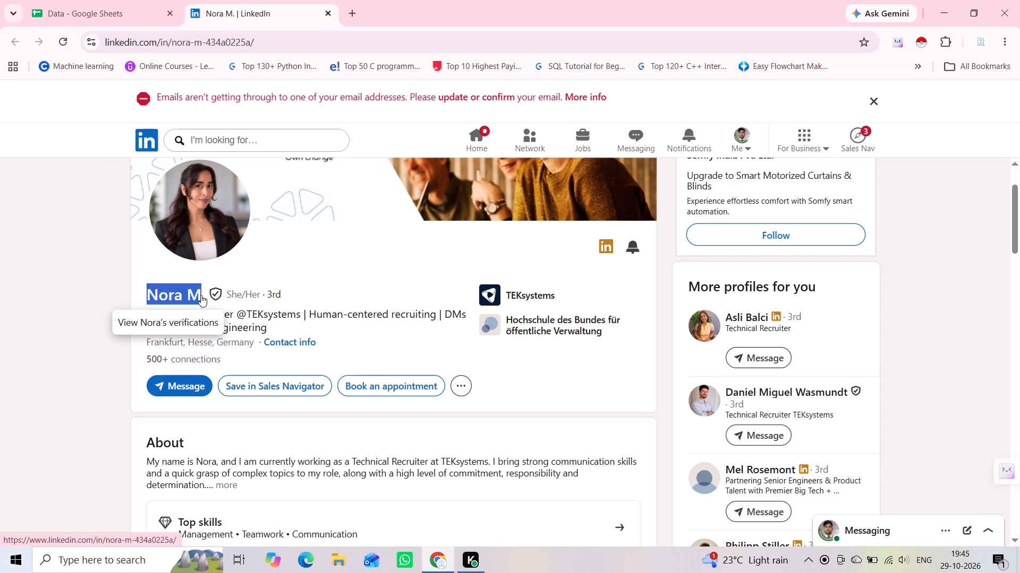
pyautogui.click(67, 0)
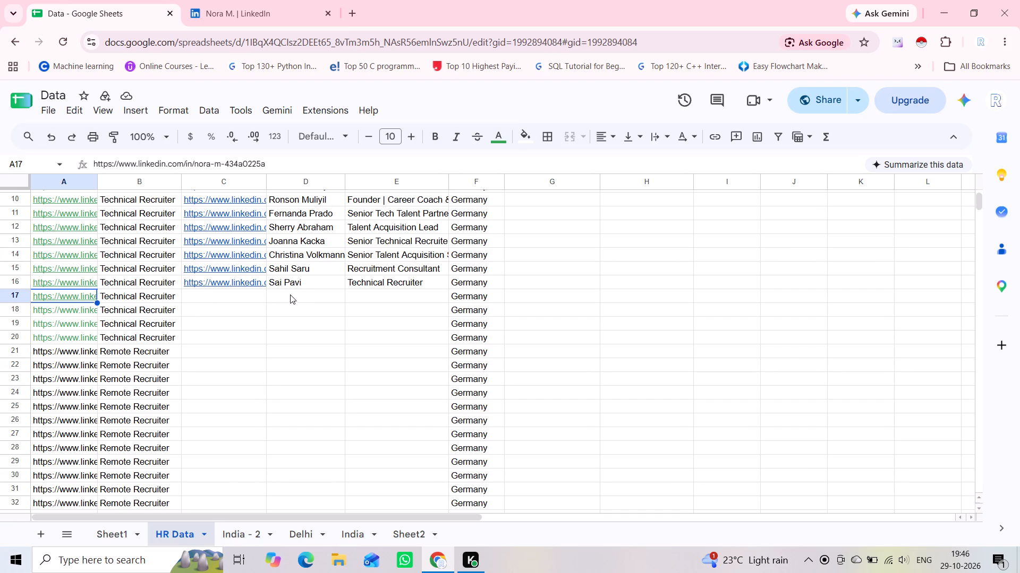
pyautogui.tripleClick(289, 296)
pyautogui.click(289, 296)
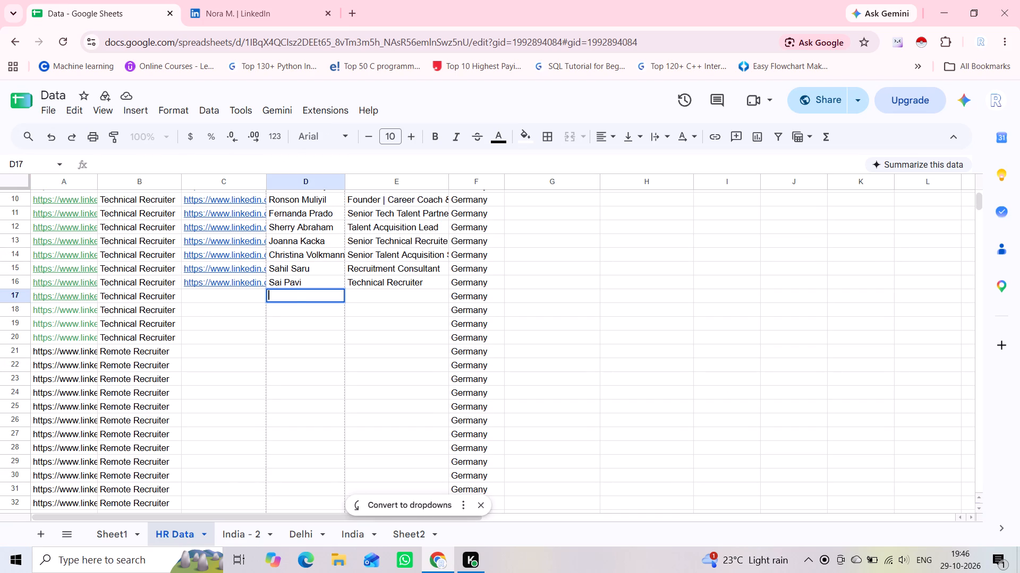
pyautogui.hotkey('ctrl', 'v')
pyautogui.click(278, 319)
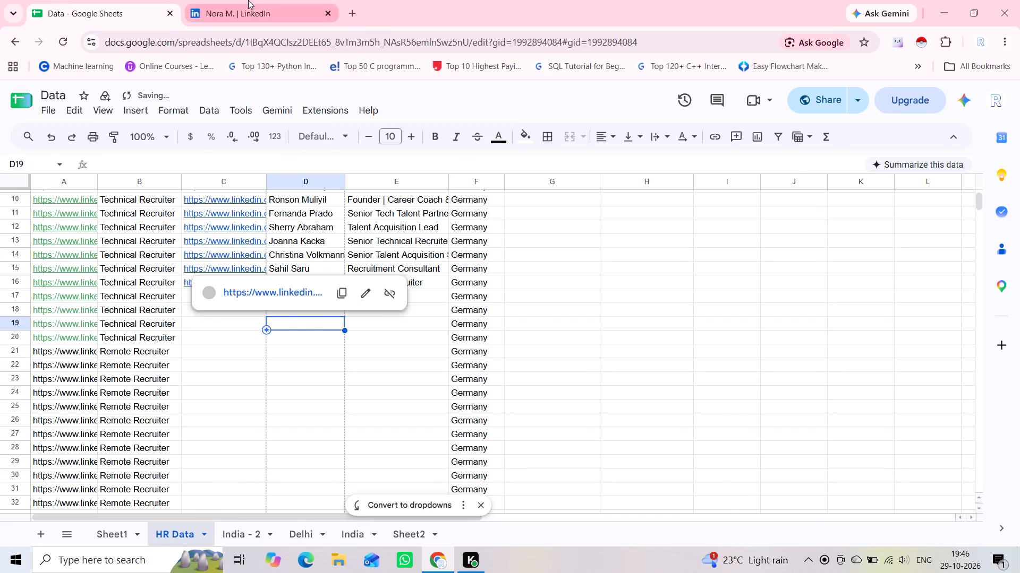
# Open the TEKsystems company page from the profile's Experience section and dismiss its email address banner.
pyautogui.click(248, 0)
pyautogui.scroll(-6, 311, 263)
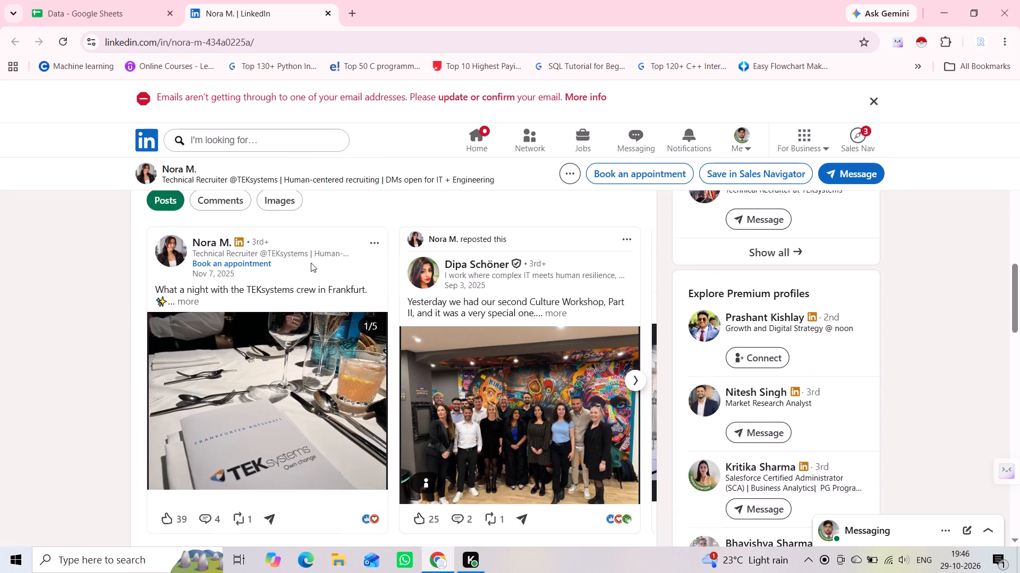
pyautogui.scroll(-4, 311, 263)
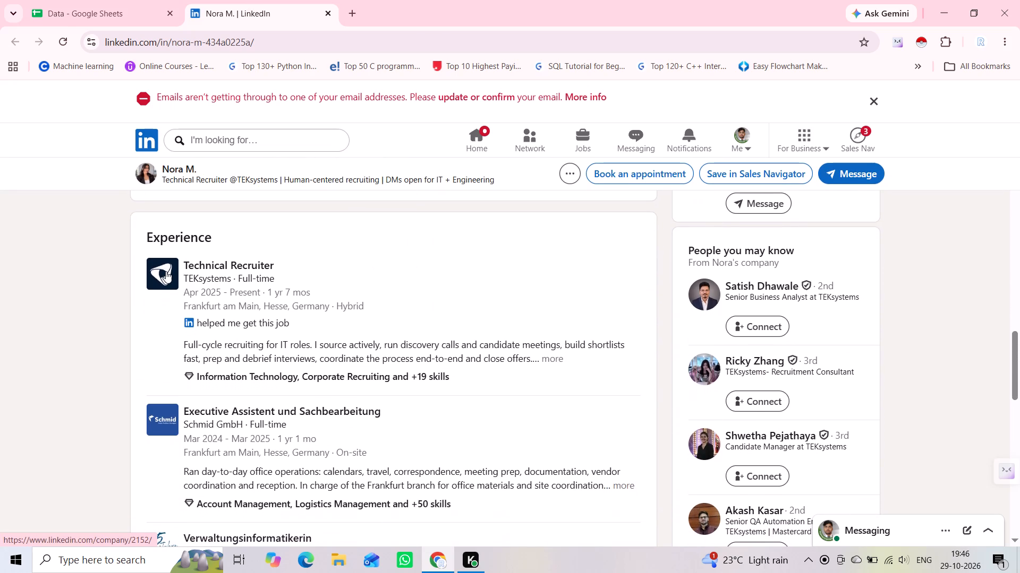
pyautogui.keyDown('ctrl'); pyautogui.click(166, 271); pyautogui.keyUp('ctrl')
pyautogui.click(384, 0)
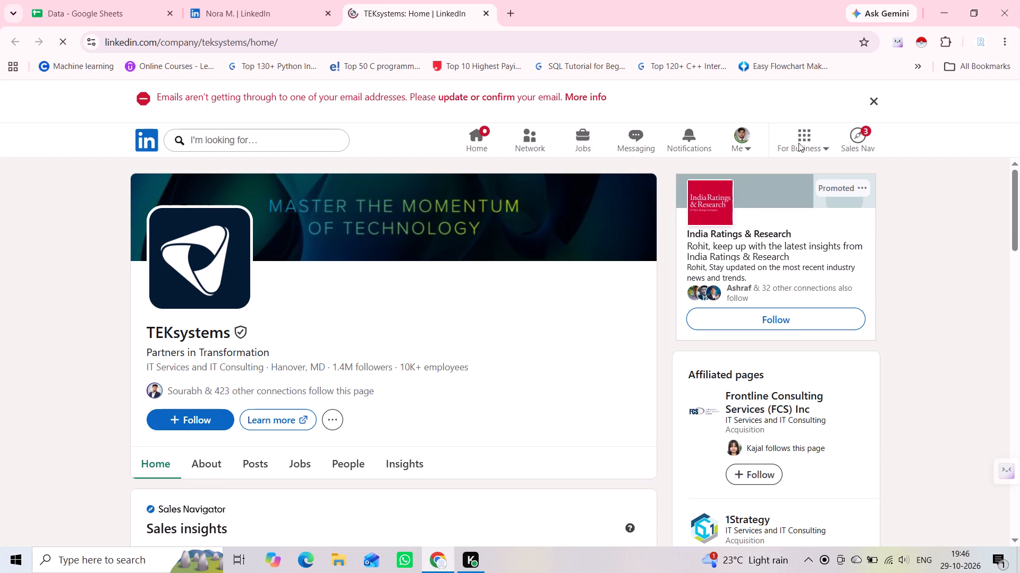
pyautogui.click(882, 98)
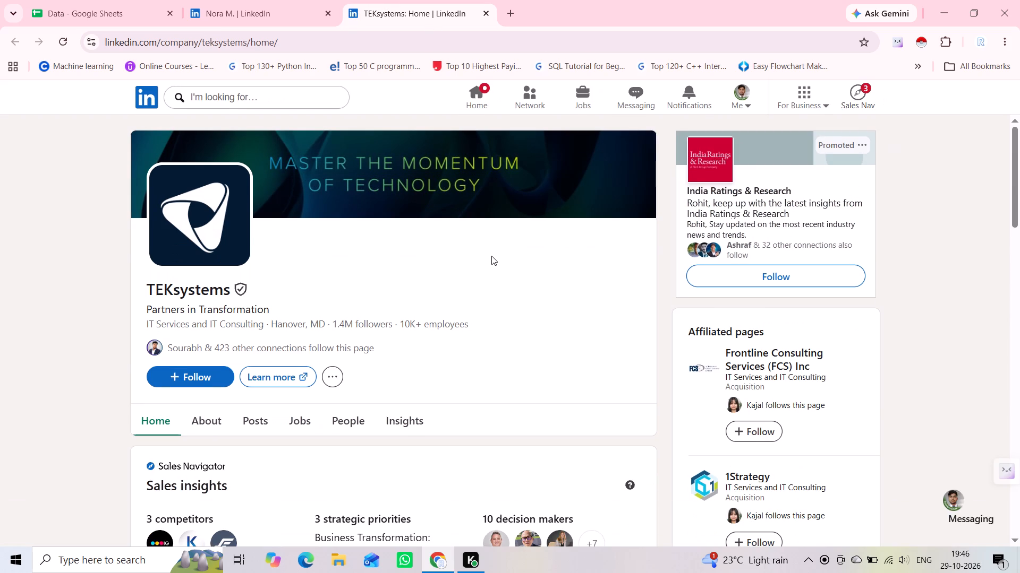
pyautogui.scroll(-1, 397, 229)
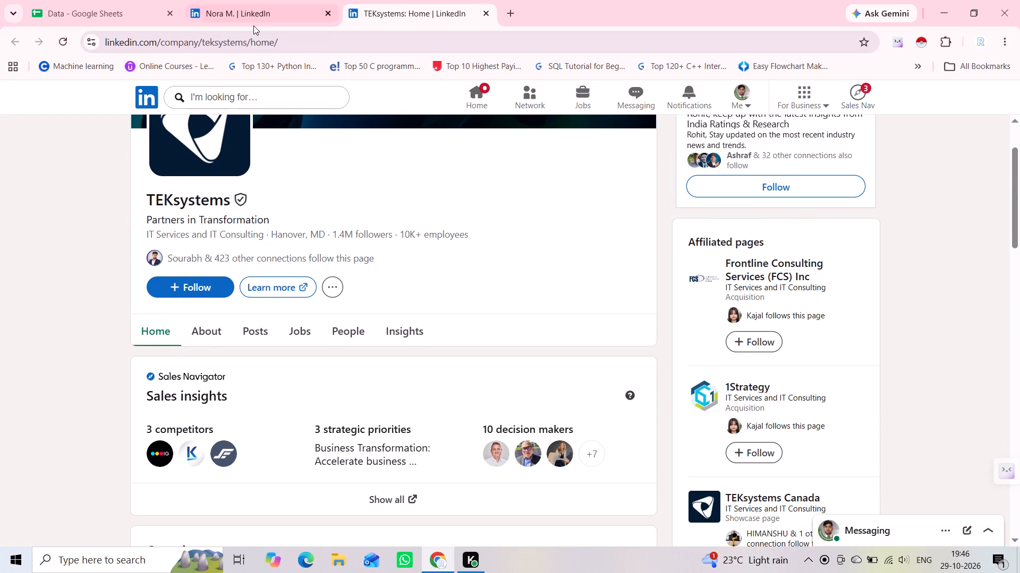
# Copy the designation Technical Recruiter from the profile's TEKsystems experience entry into cell E17 of the HR Data sheet.
pyautogui.click(259, 0)
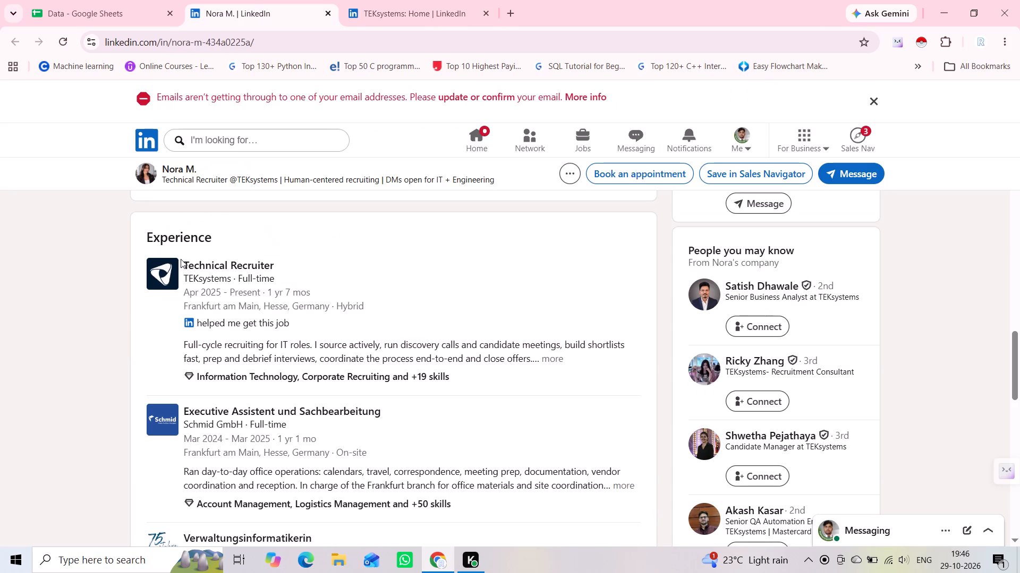
pyautogui.moveTo(180, 262); pyautogui.dragTo(279, 257)
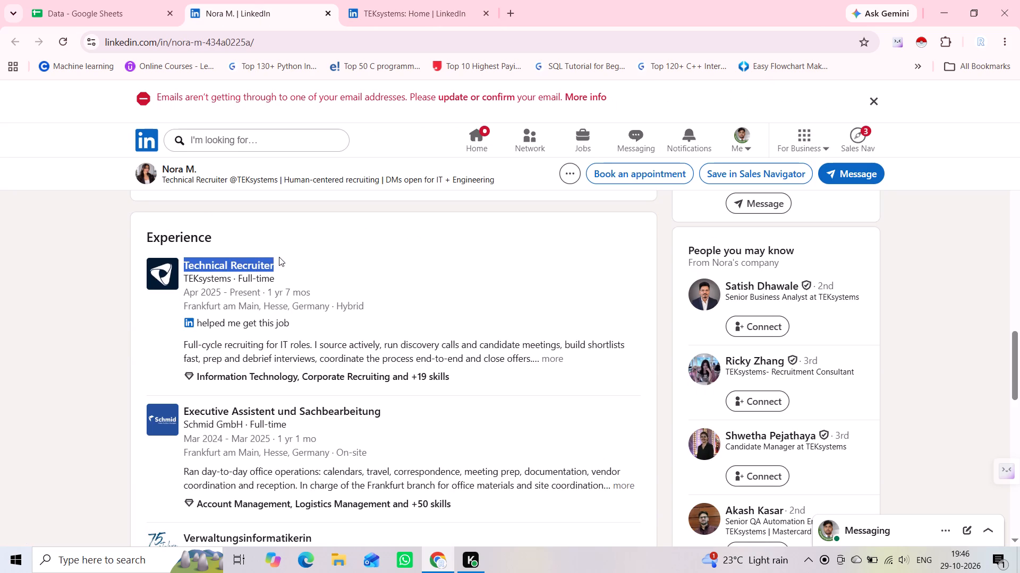
pyautogui.hotkey('ctrl', 'c')
pyautogui.click(109, 0)
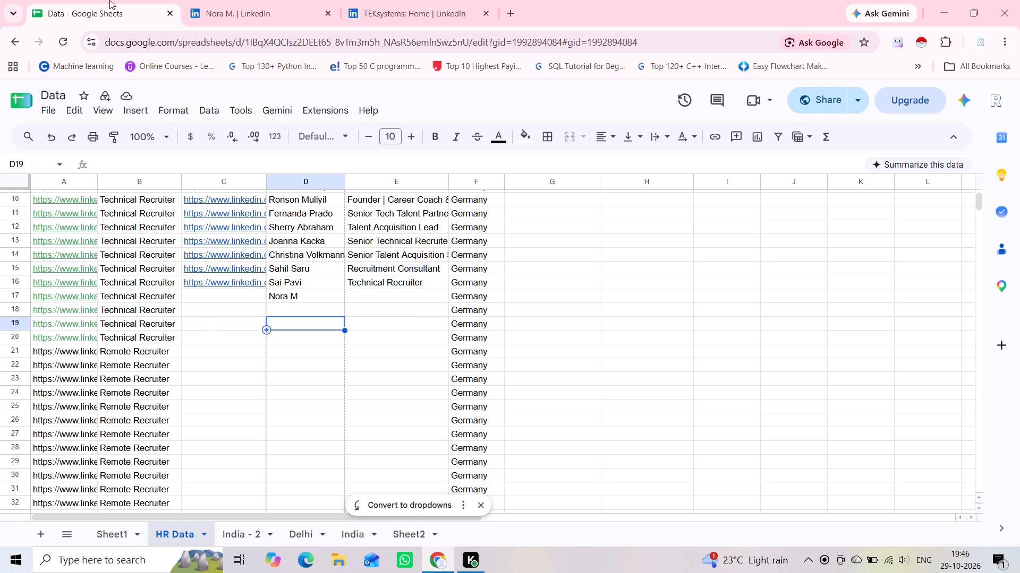
pyautogui.doubleClick(367, 293)
pyautogui.click(367, 293)
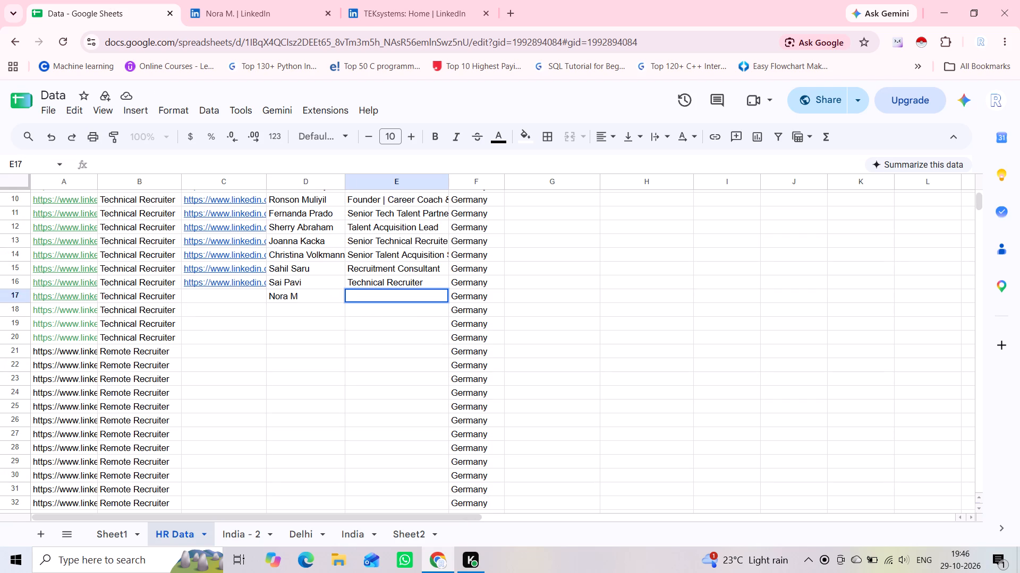
pyautogui.click(367, 293)
pyautogui.hotkey('ctrl', 'v')
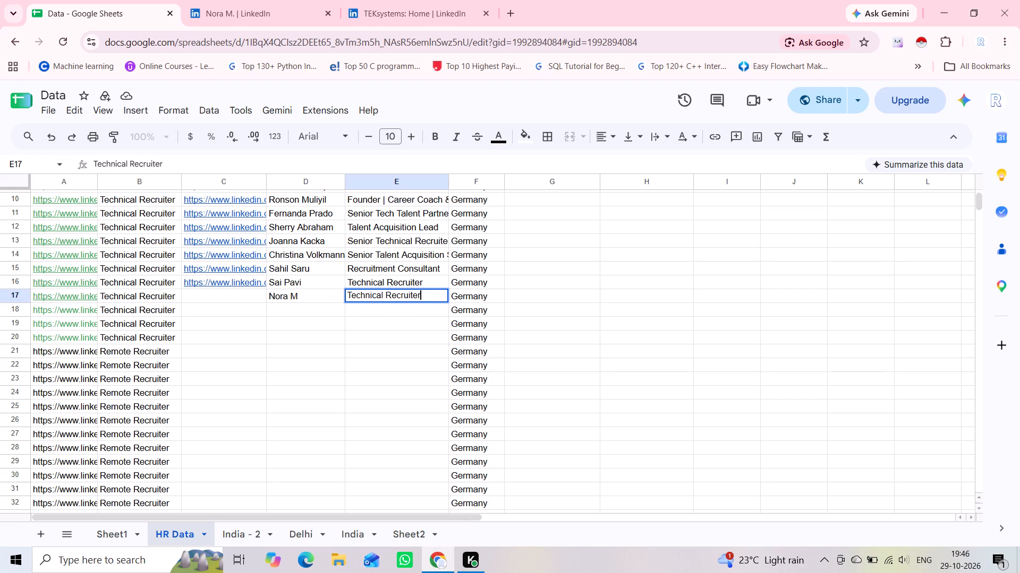
pyautogui.press('Return')
# Copy the TEKsystems LinkedIn page URL into cell C17.
pyautogui.click(259, 0)
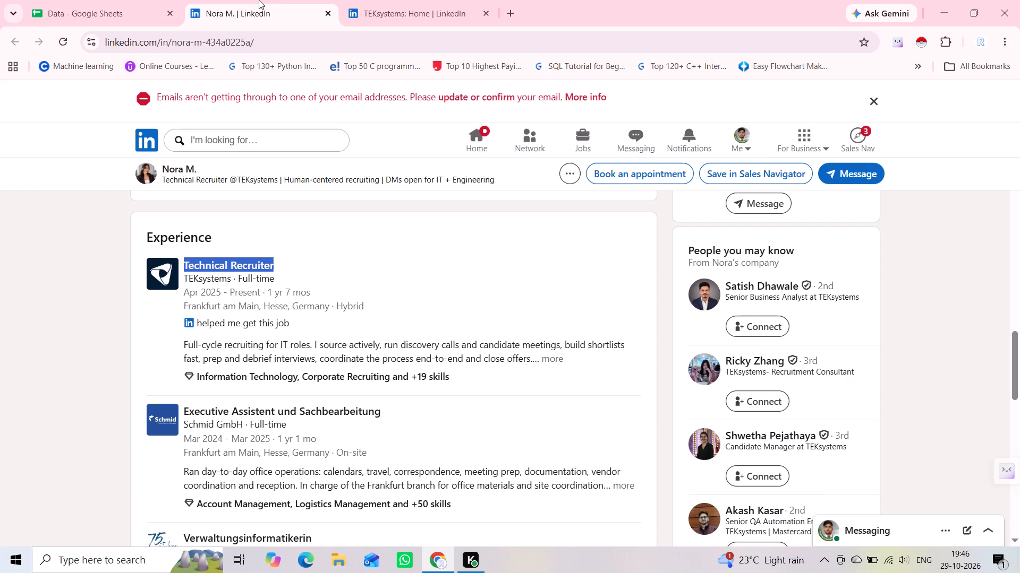
pyautogui.click(405, 0)
pyautogui.click(371, 47)
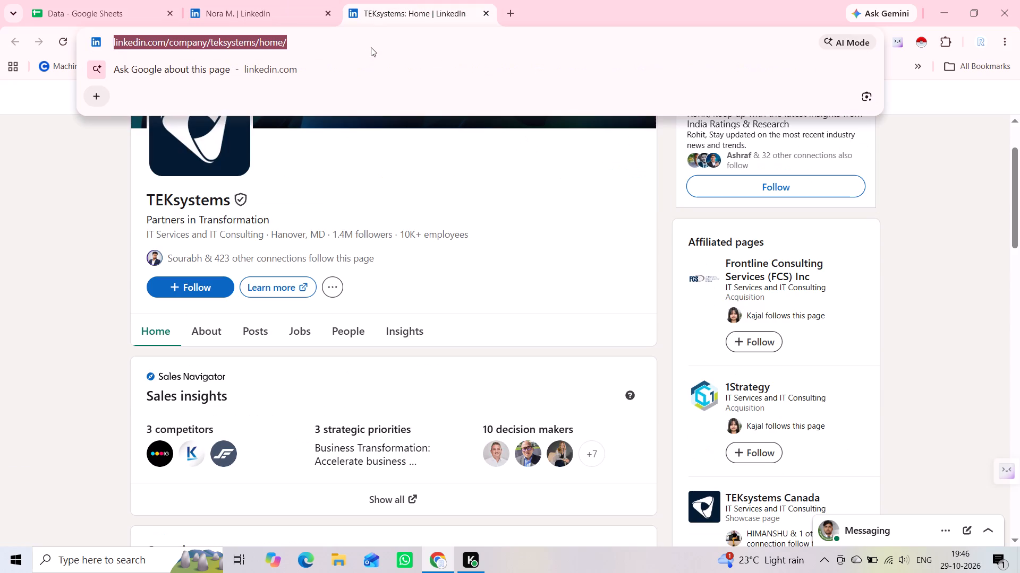
pyautogui.hotkey('ctrl', 'c')
pyautogui.click(131, 0)
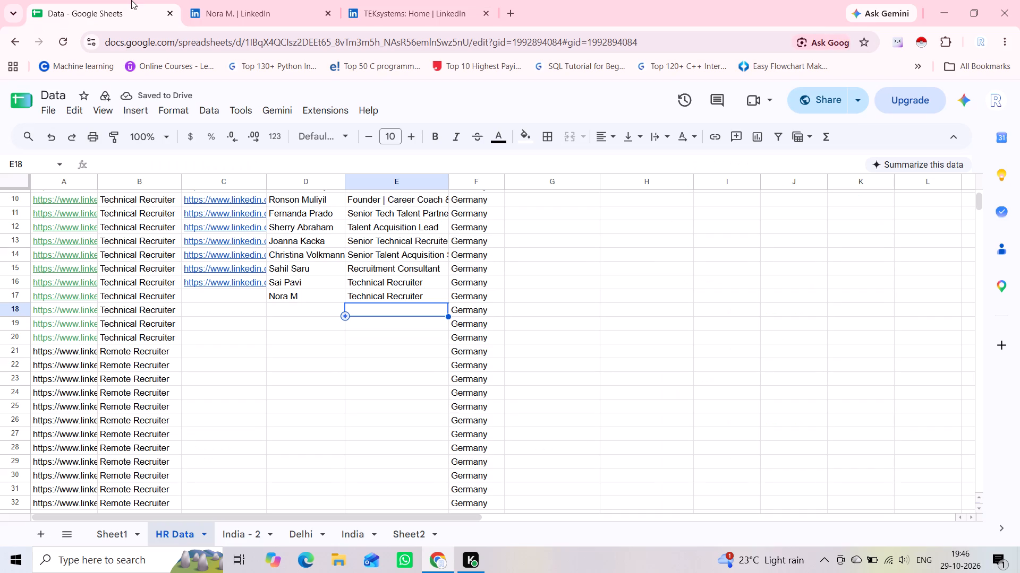
pyautogui.doubleClick(231, 300)
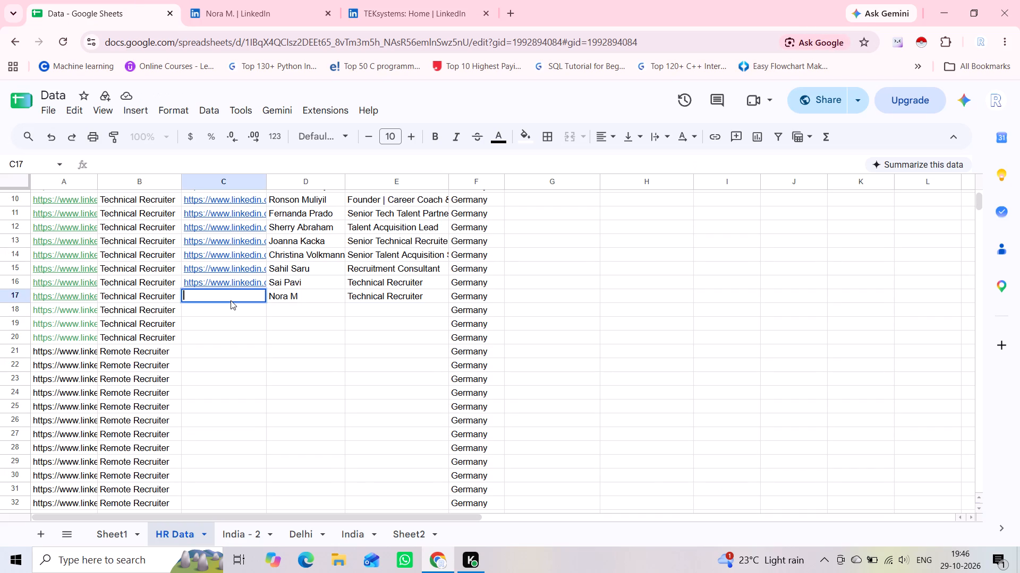
pyautogui.hotkey('ctrl', 'v')
pyautogui.press('Return')
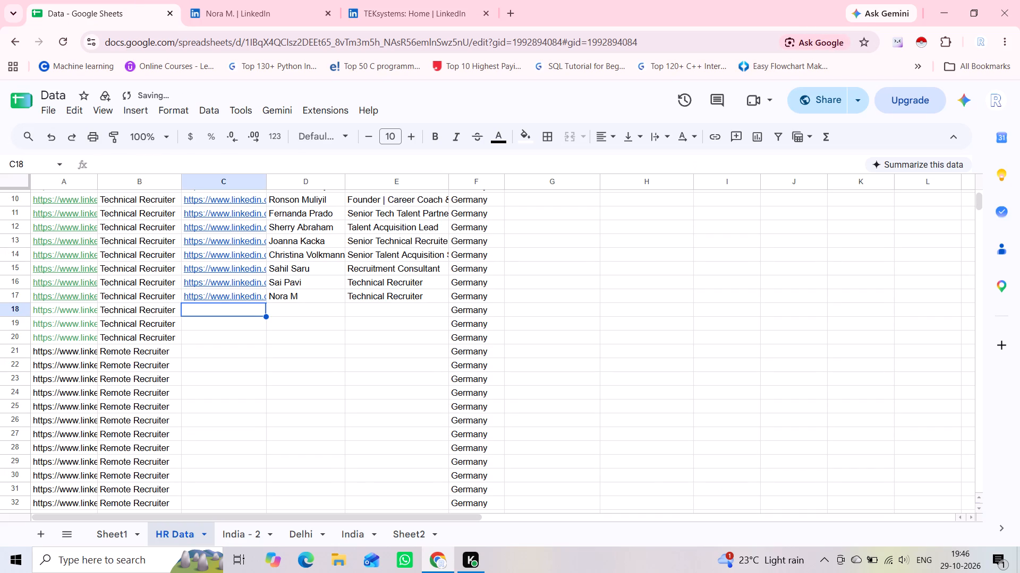
# Open the LinkedIn profile linked in cell A18 and close the row 17 profile and TEKsystems pages.
pyautogui.scroll(-1, 207, 339)
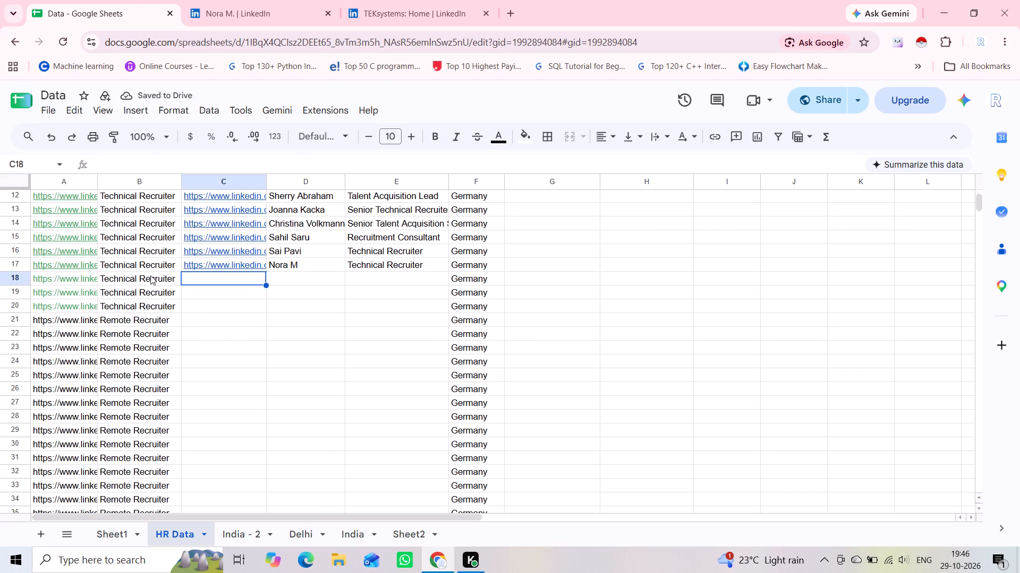
pyautogui.tripleClick(82, 279)
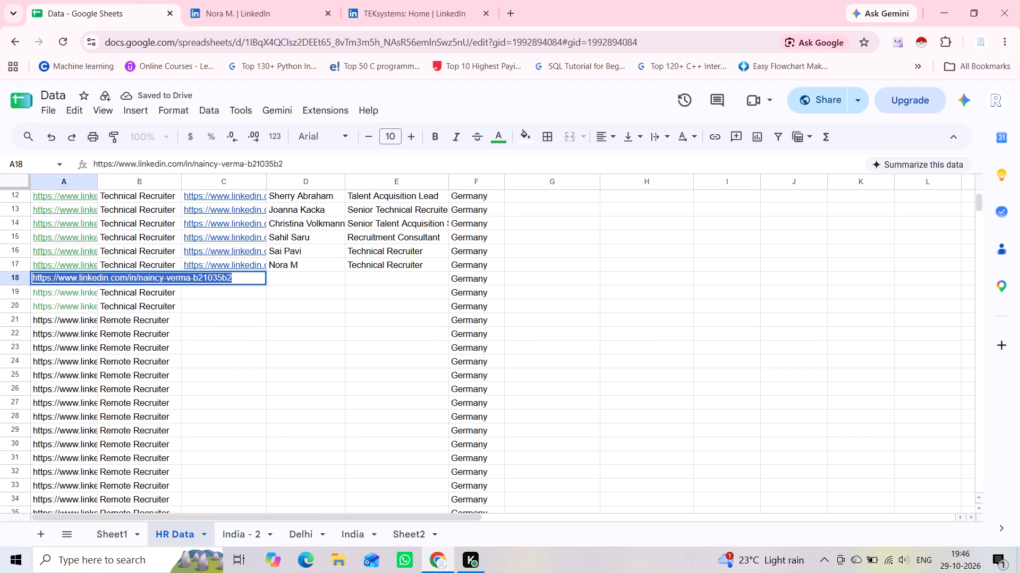
pyautogui.press('Return')
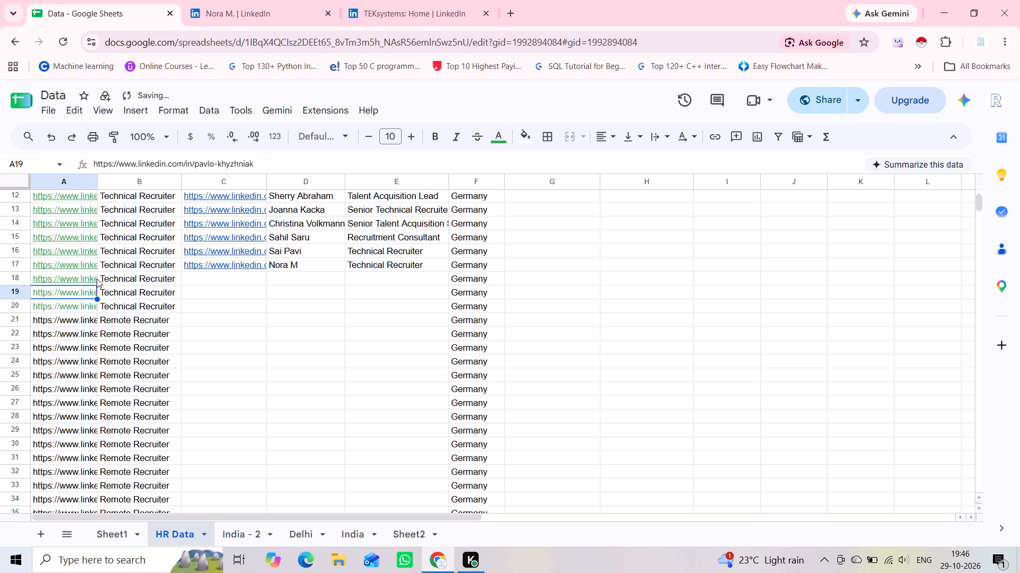
pyautogui.click(76, 282)
pyautogui.click(81, 299)
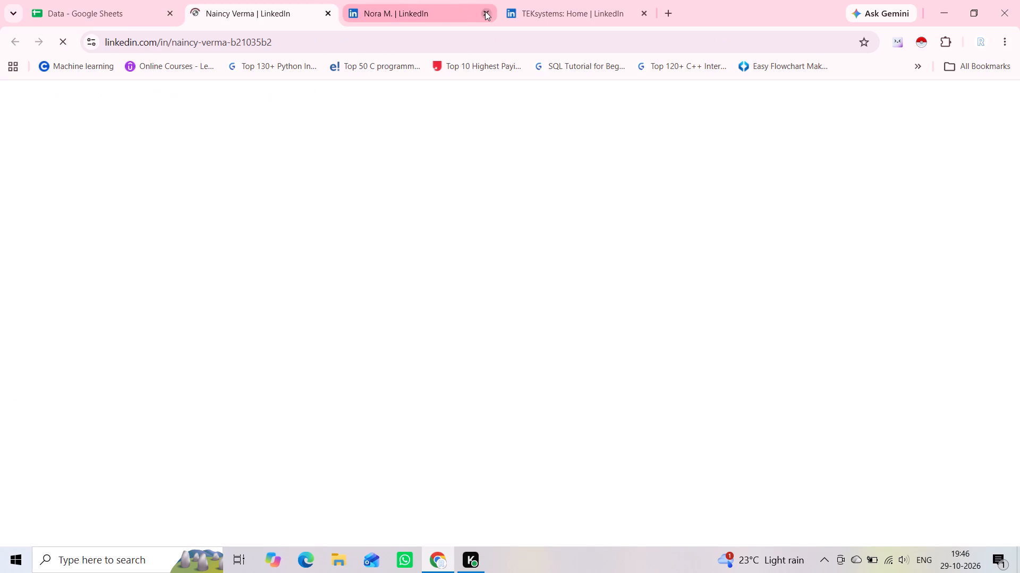
pyautogui.click(486, 12)
pyautogui.click(486, 12)
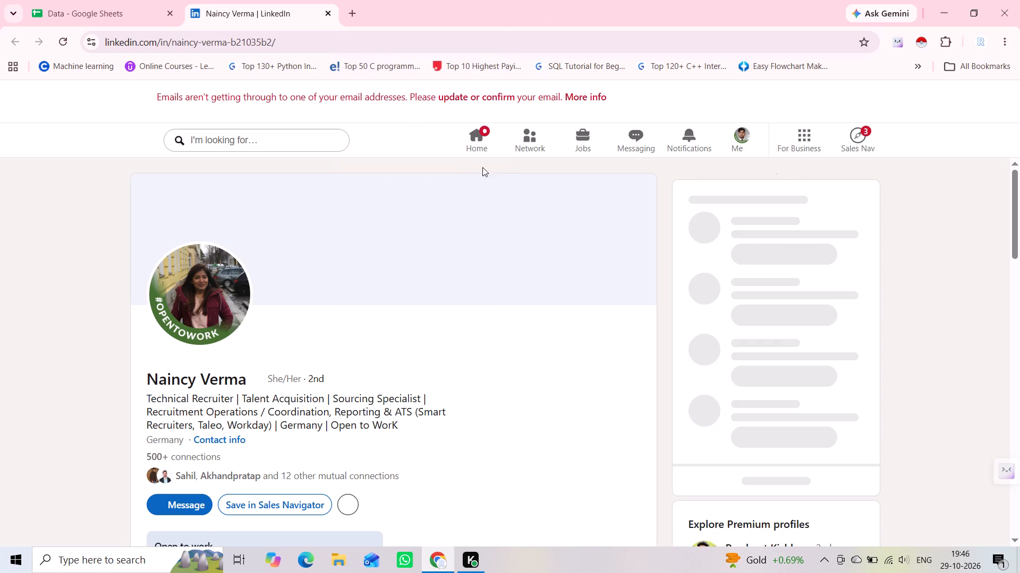
# Copy the recruiter's name from the LinkedIn profile into cell D18.
pyautogui.scroll(-2, 424, 251)
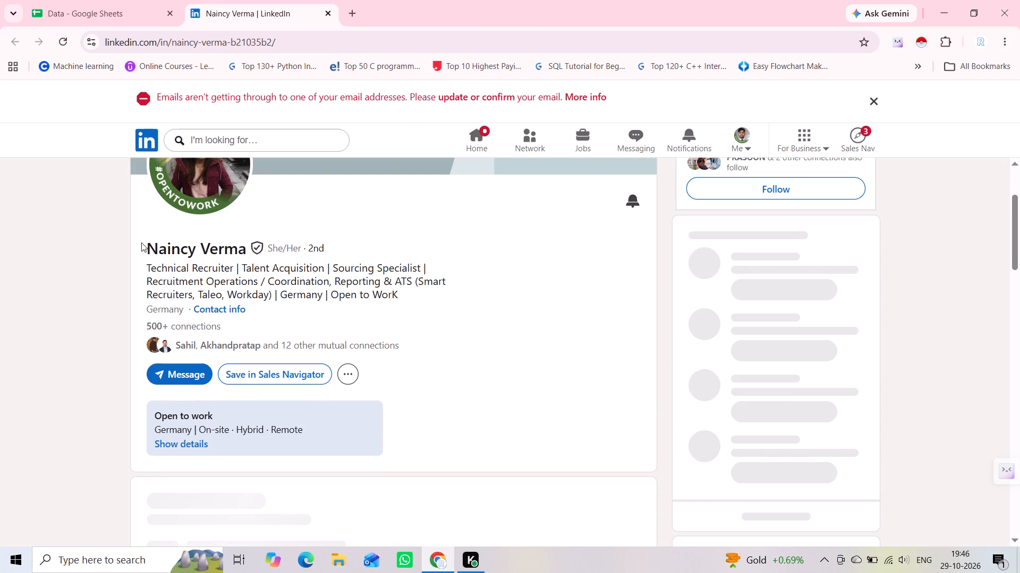
pyautogui.moveTo(141, 246); pyautogui.dragTo(244, 249)
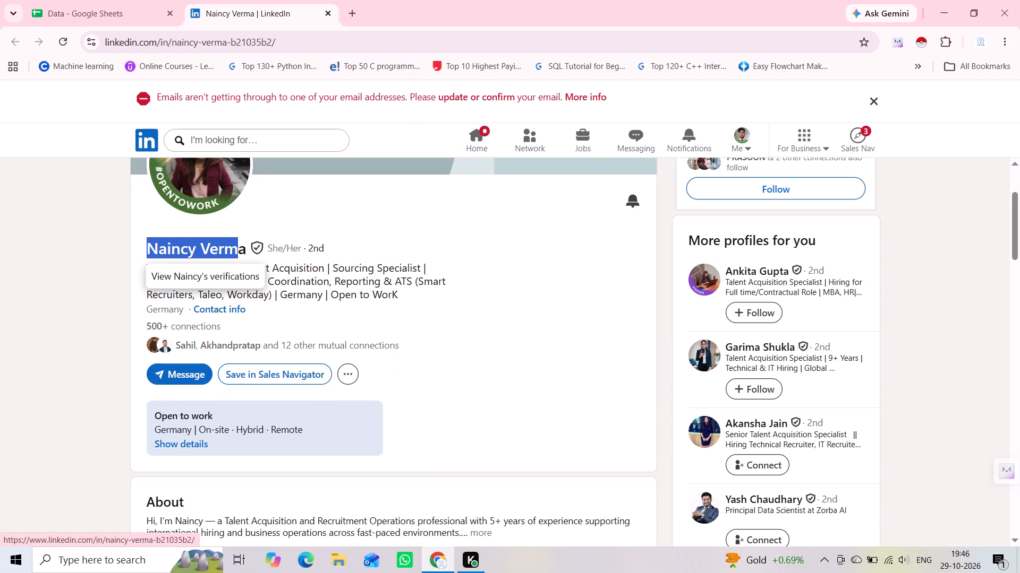
pyautogui.hotkey('ctrl', 'c')
pyautogui.click(85, 0)
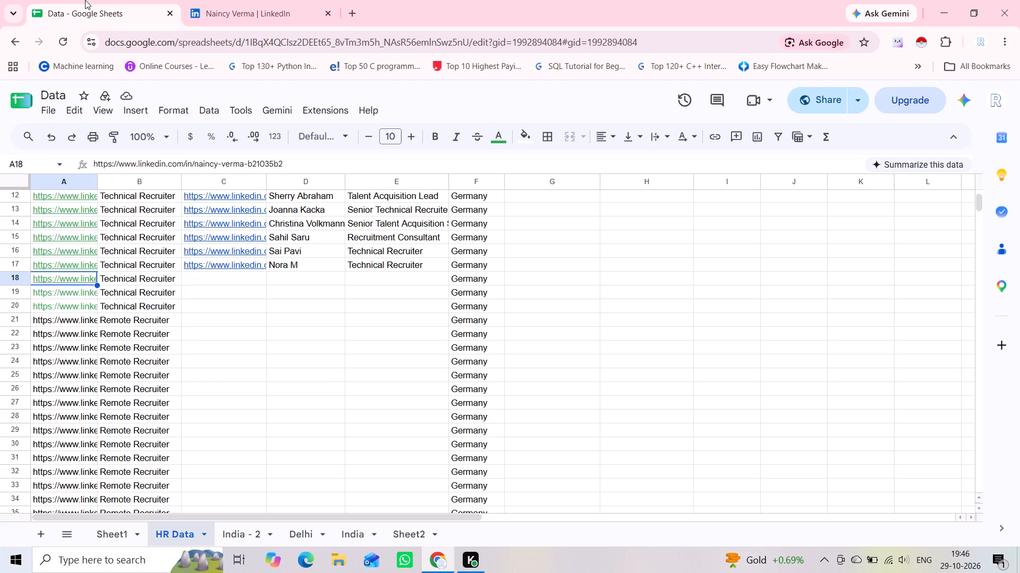
pyautogui.tripleClick(284, 280)
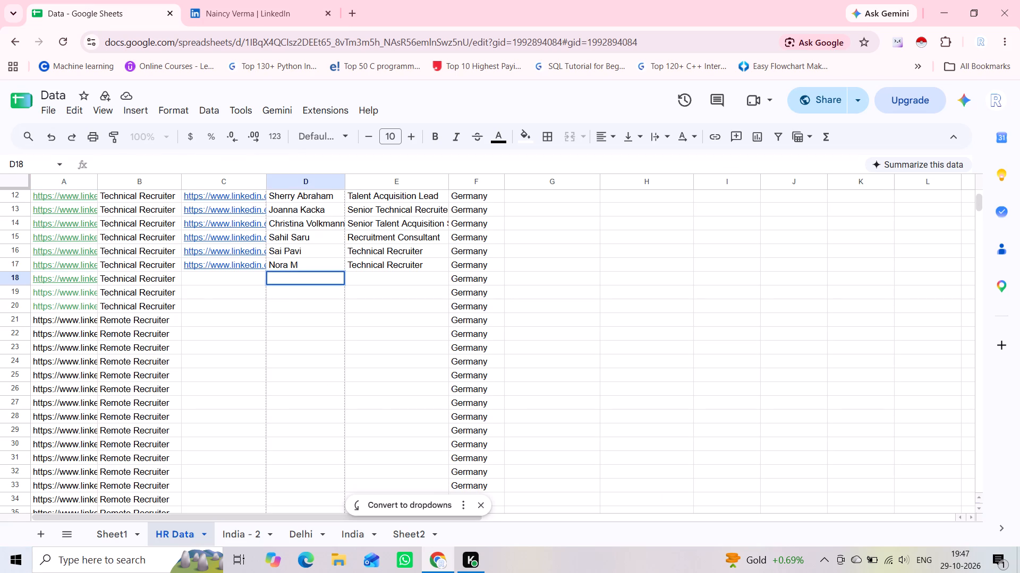
pyautogui.doubleClick(284, 280)
pyautogui.hotkey('ctrl', 'v')
pyautogui.press('Return')
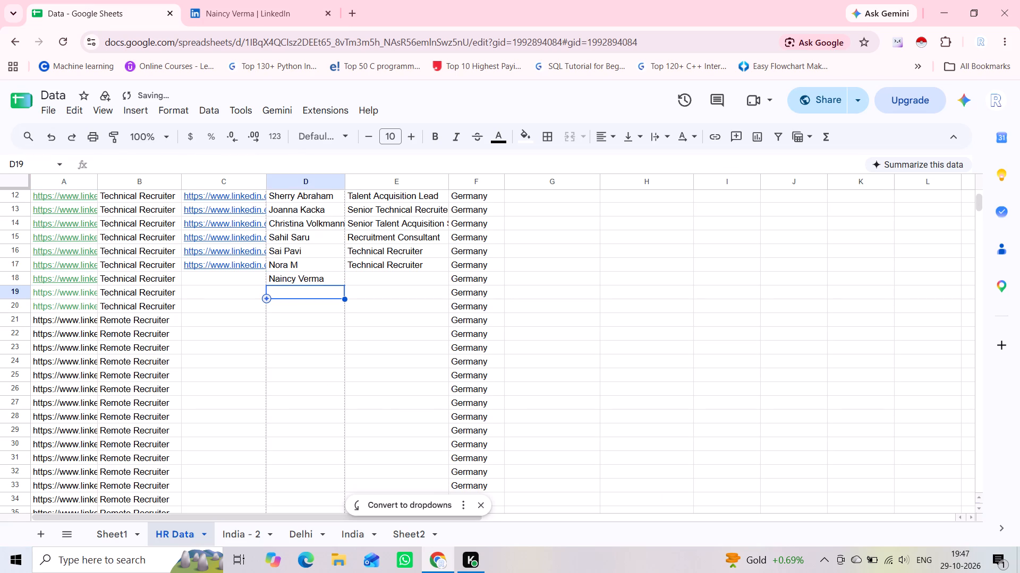
# Copy the designation Talent Acquisition Specialist from the profile's Zorba AI experience entry into cell E18.
pyautogui.click(207, 2)
pyautogui.scroll(-1, 240, 308)
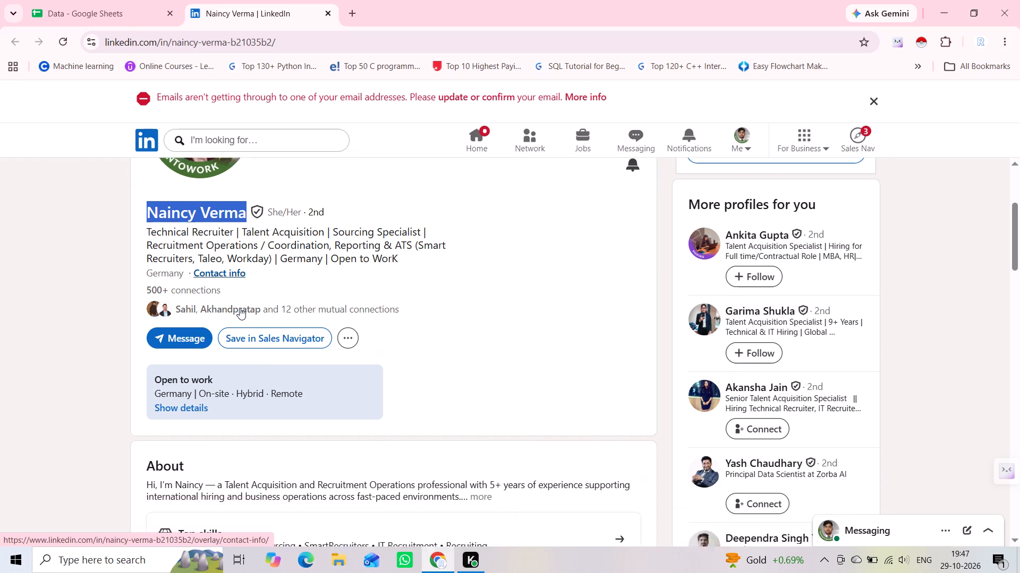
pyautogui.scroll(-5, 240, 308)
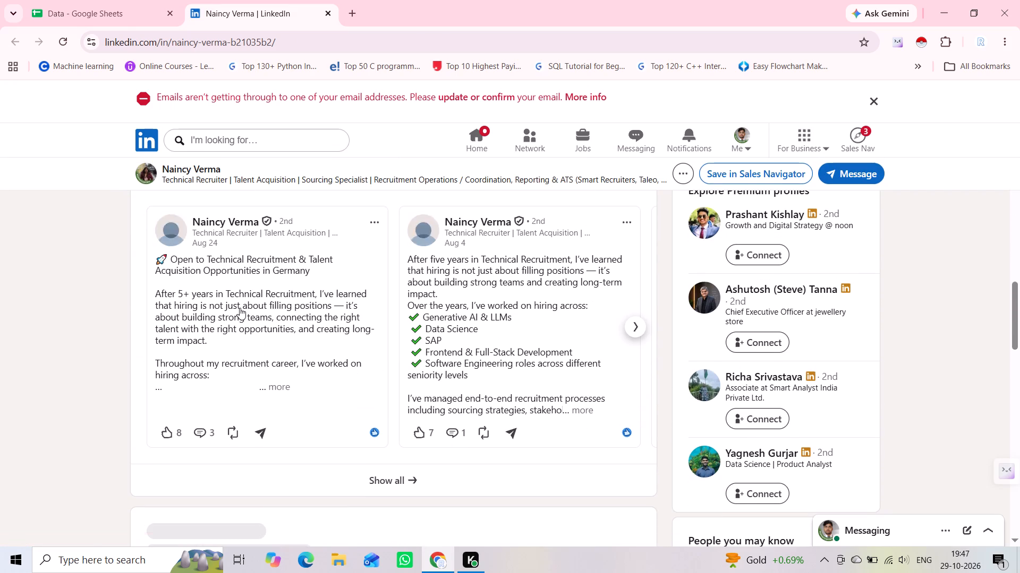
pyautogui.scroll(-4, 240, 308)
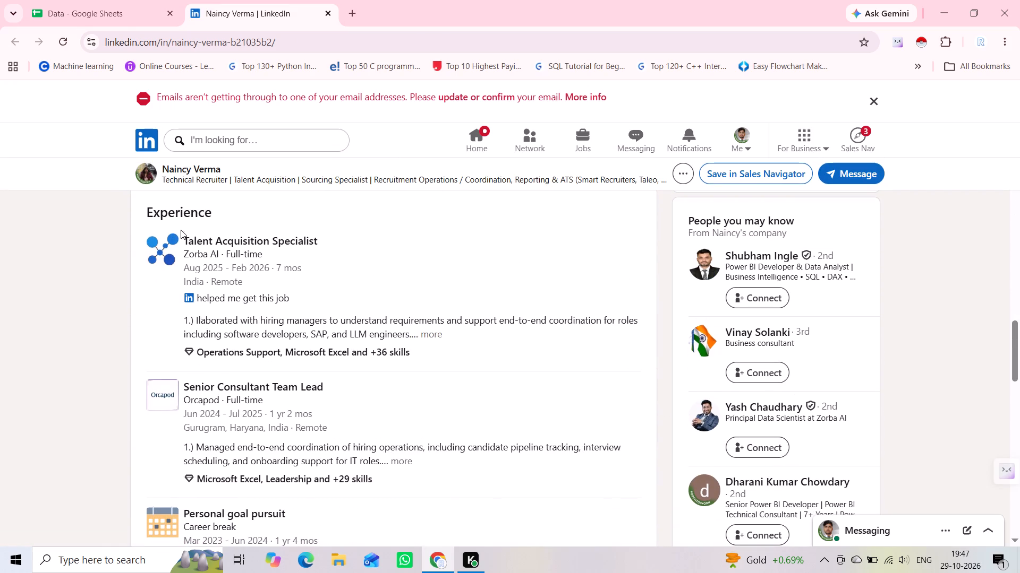
pyautogui.moveTo(182, 239); pyautogui.dragTo(218, 239)
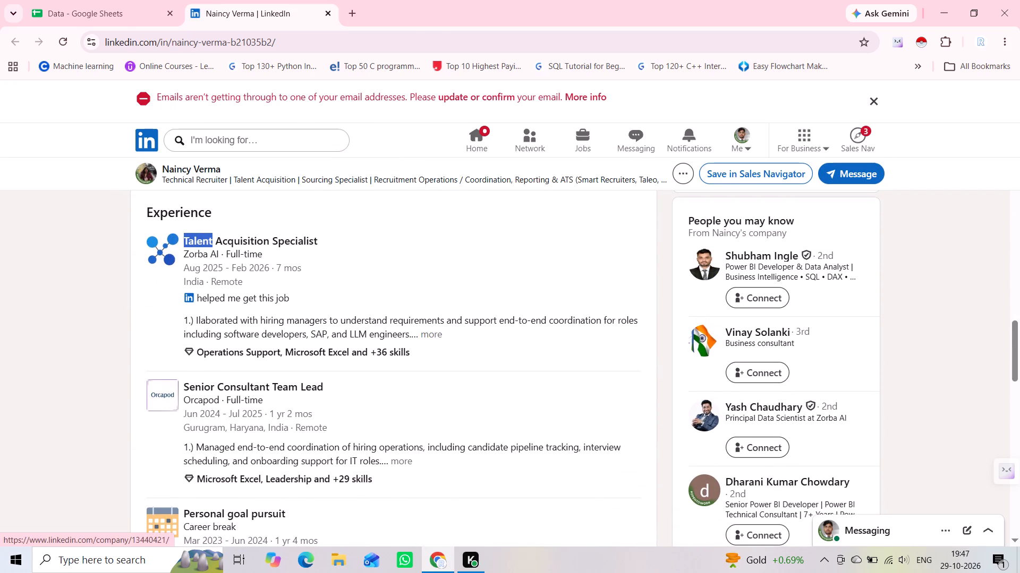
pyautogui.moveTo(218, 239); pyautogui.dragTo(324, 245)
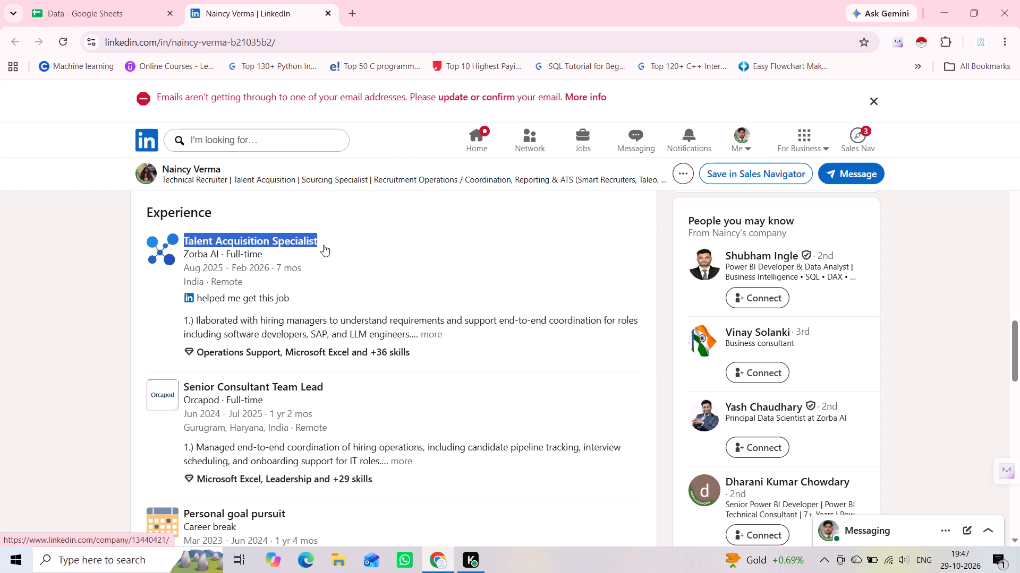
pyautogui.hotkey('ctrl', 'c')
pyautogui.click(124, 0)
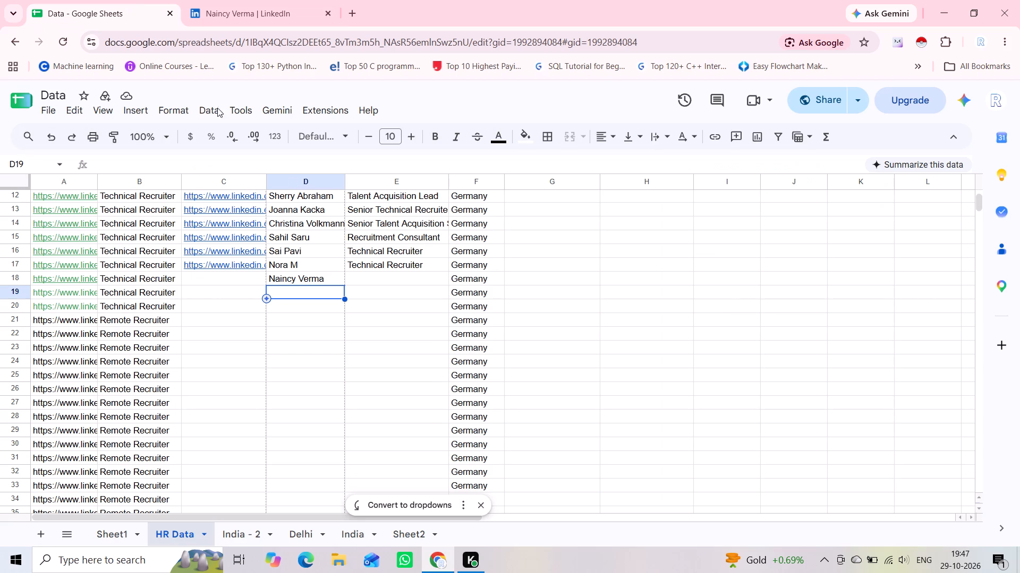
pyautogui.doubleClick(362, 281)
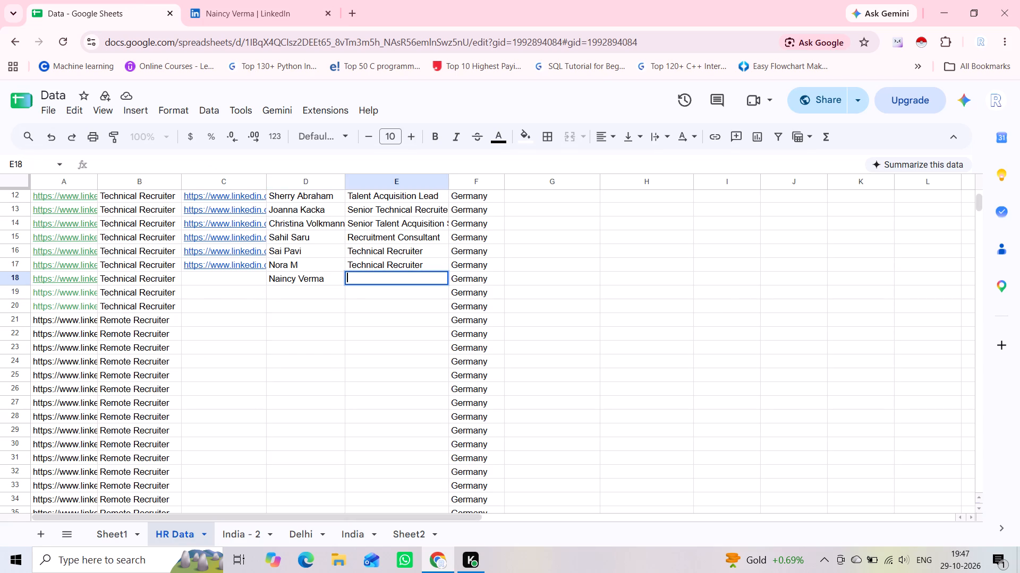
pyautogui.hotkey('ctrl', 'v')
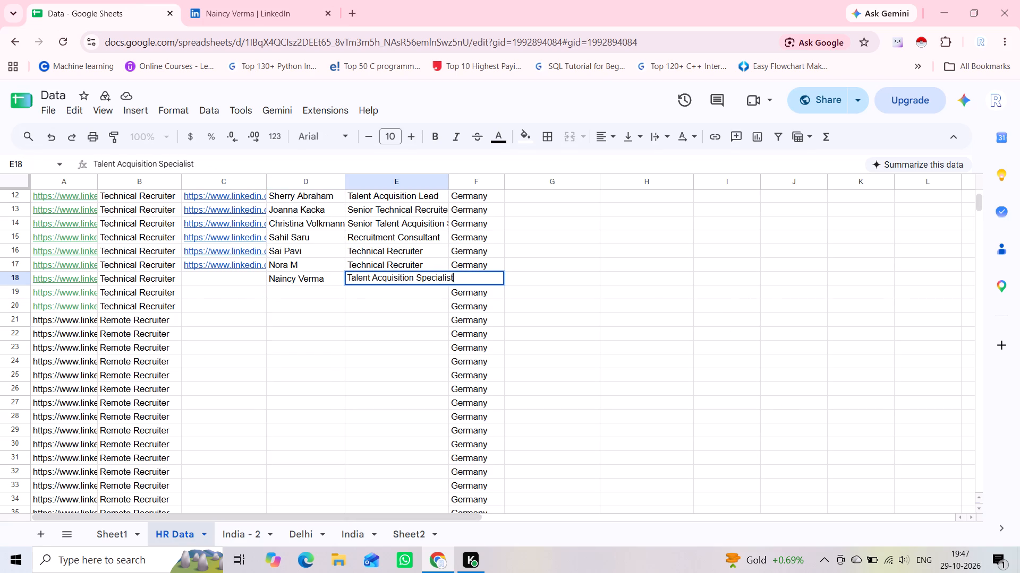
pyautogui.press('Return')
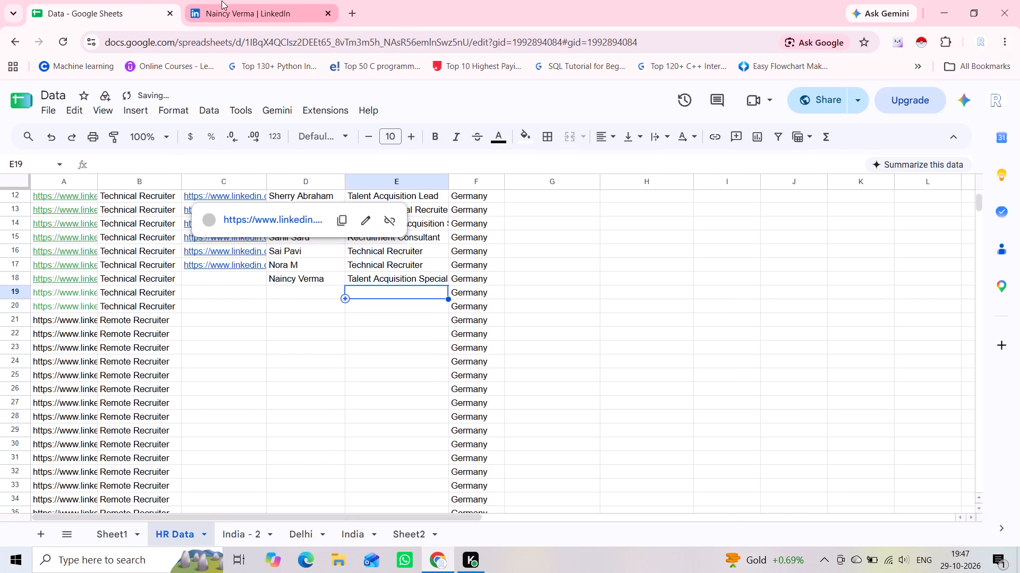
# Open the Zorba AI company page from the profile's Experience section and copy its LinkedIn URL into cell C18.
pyautogui.click(222, 1)
pyautogui.keyDown('ctrl'); pyautogui.click(165, 251); pyautogui.keyUp('ctrl')
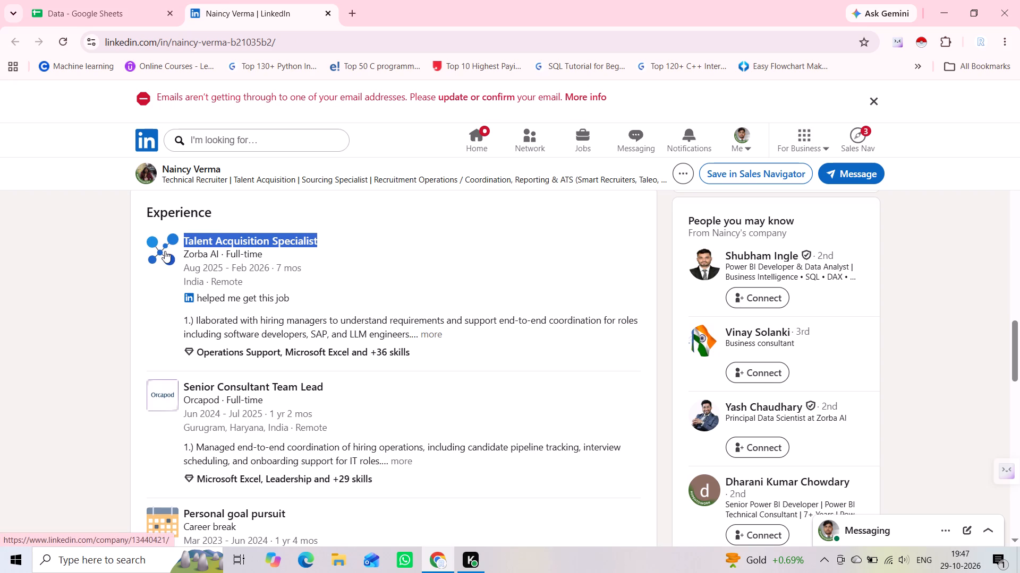
pyautogui.click(392, 1)
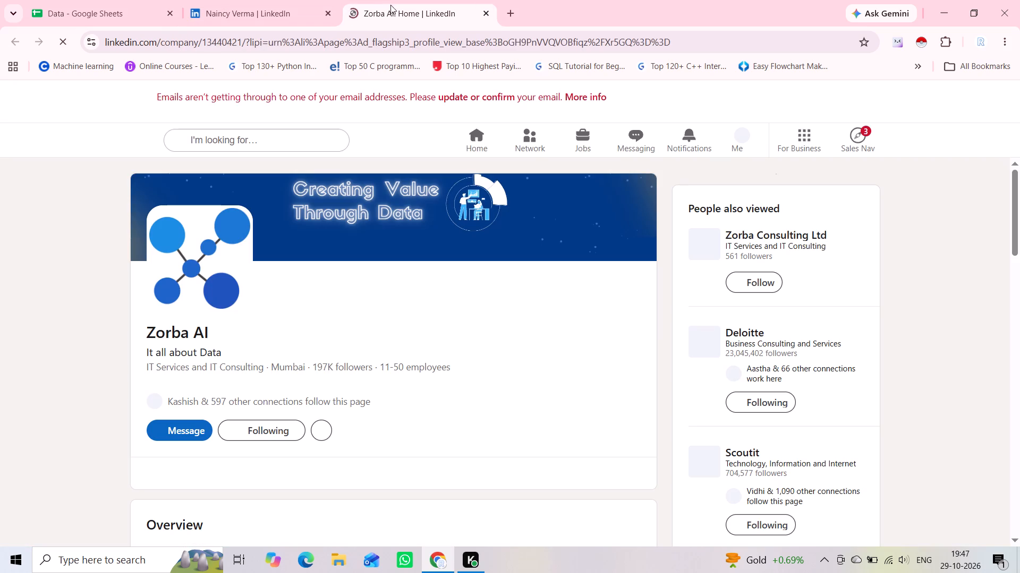
pyautogui.click(337, 47)
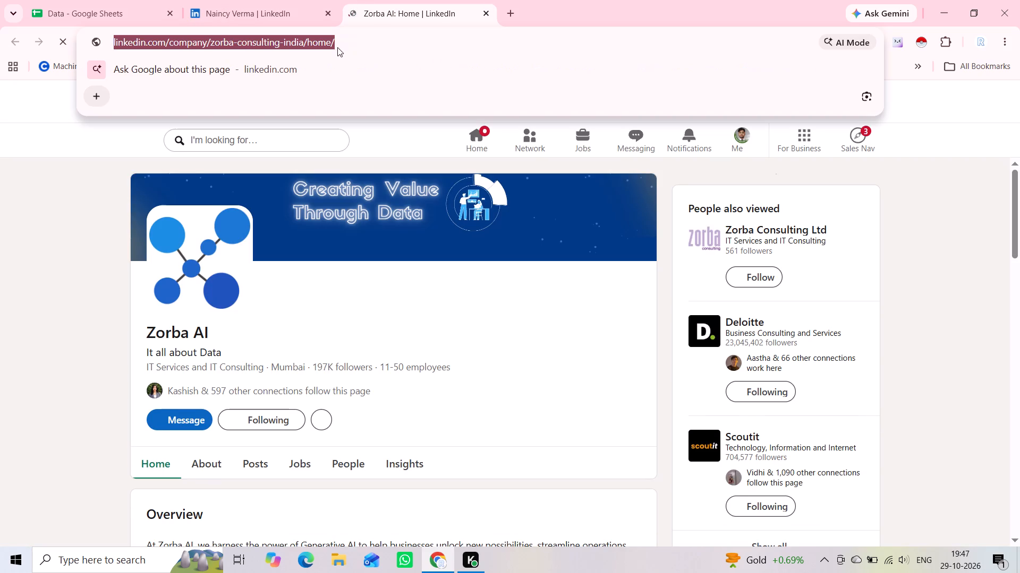
pyautogui.hotkey('ctrl', 'c')
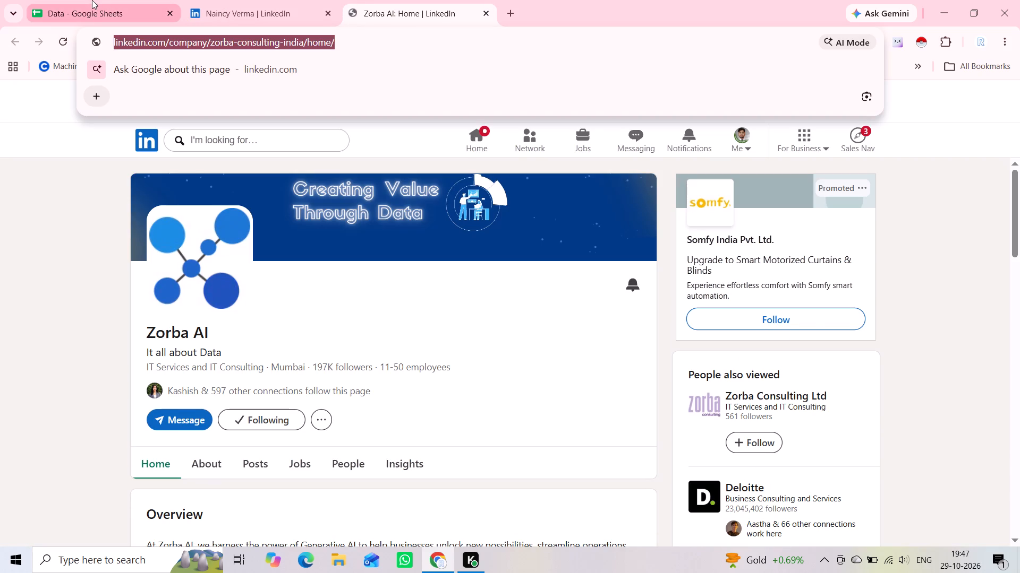
pyautogui.click(92, 0)
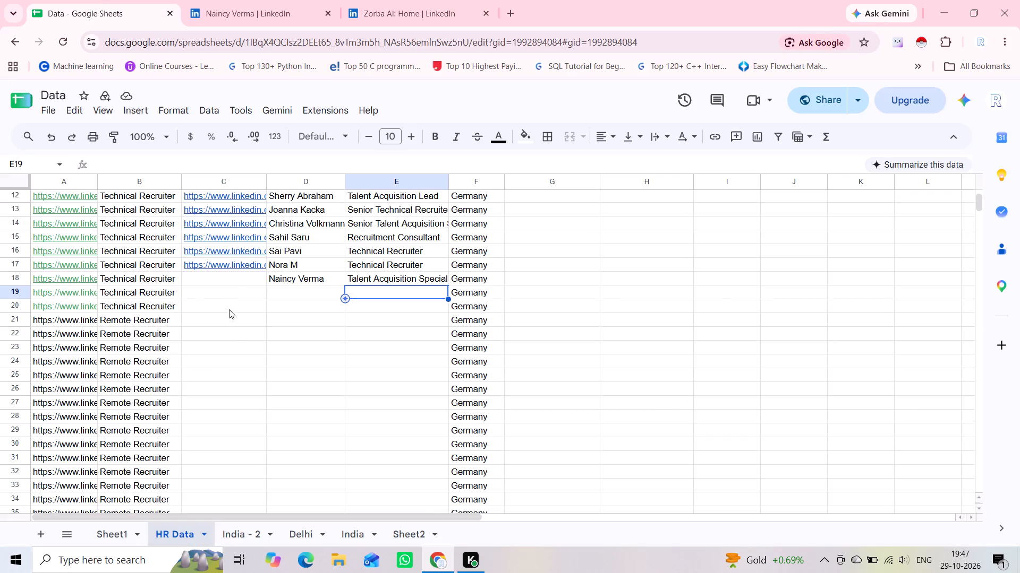
pyautogui.click(220, 282)
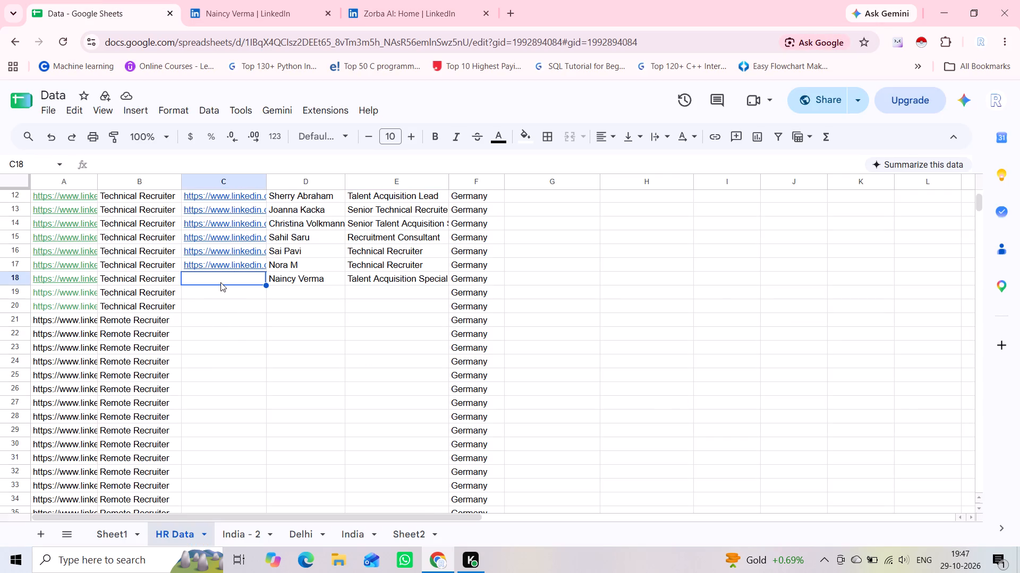
pyautogui.doubleClick(220, 282)
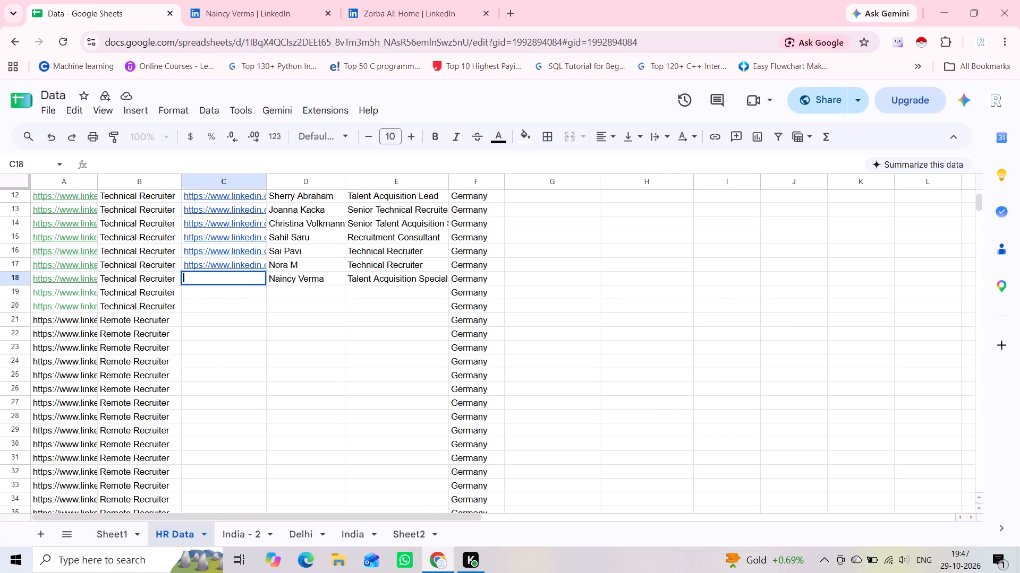
pyautogui.hotkey('ctrl', 'v')
pyautogui.press('Return')
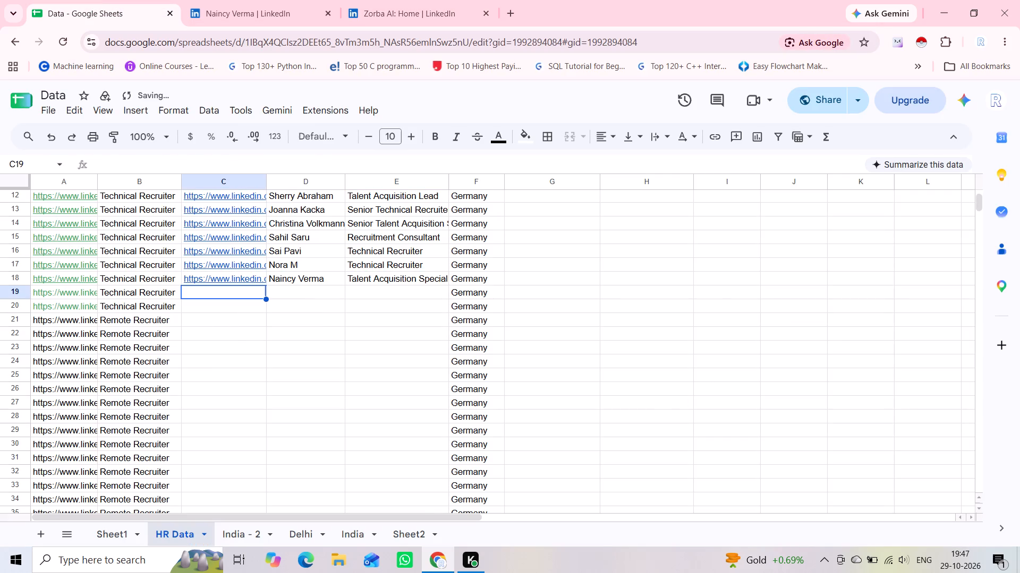
# Open the LinkedIn profile linked in cell A19 and close the row 18 profile and Zorba AI pages.
pyautogui.tripleClick(79, 292)
pyautogui.click(79, 292)
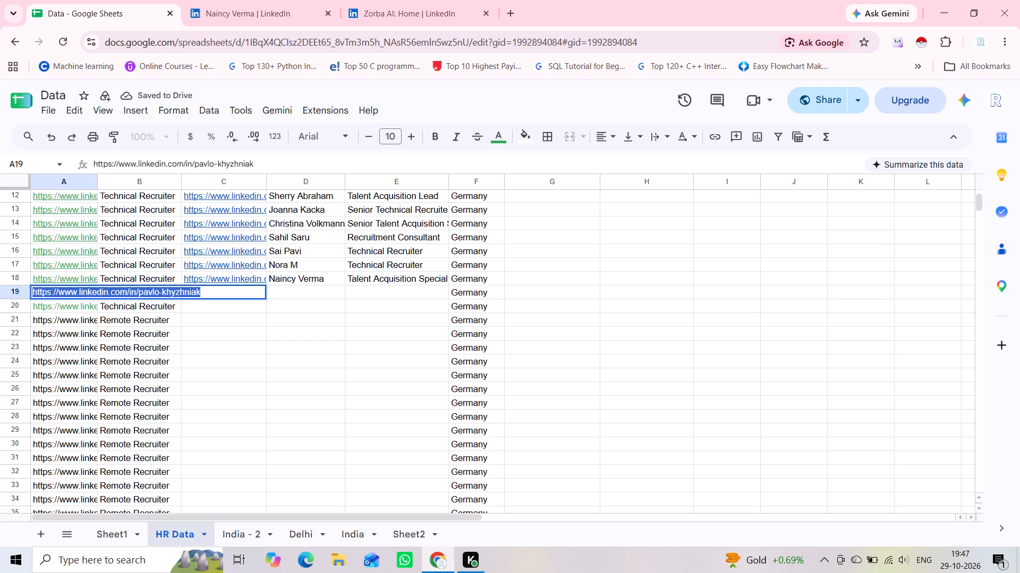
pyautogui.press('Return')
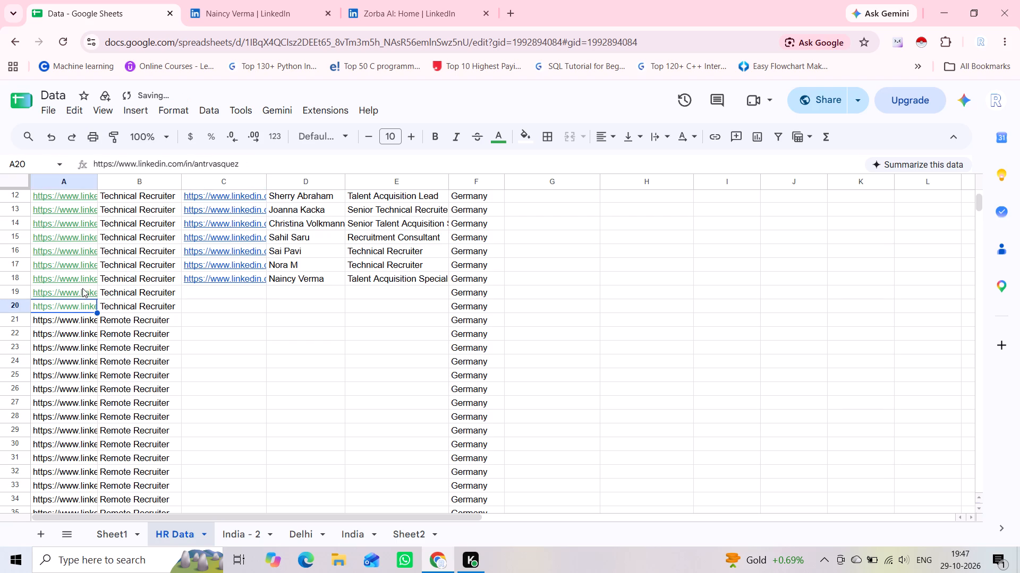
pyautogui.click(81, 288)
pyautogui.click(93, 317)
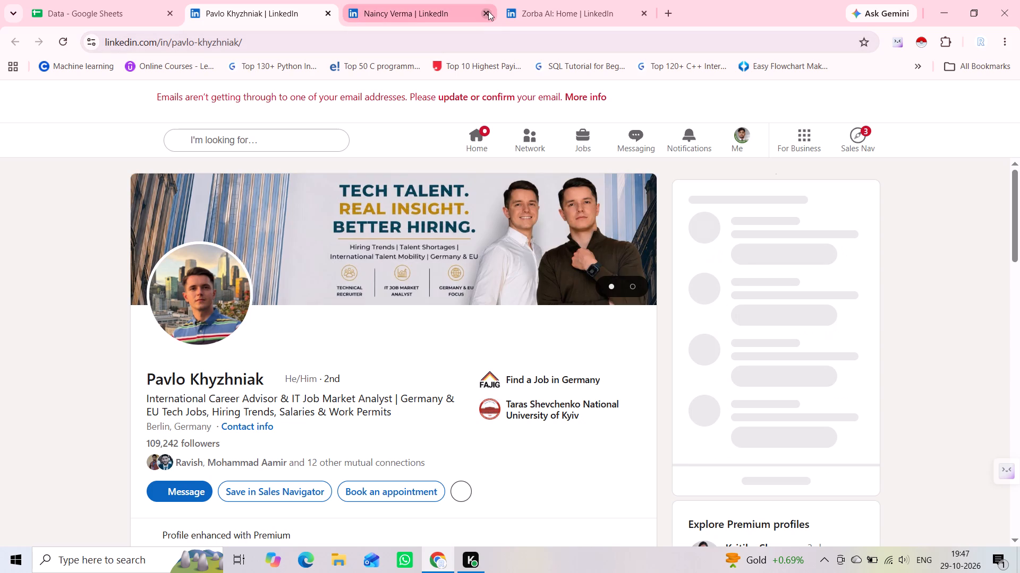
pyautogui.click(488, 11)
pyautogui.click(488, 11)
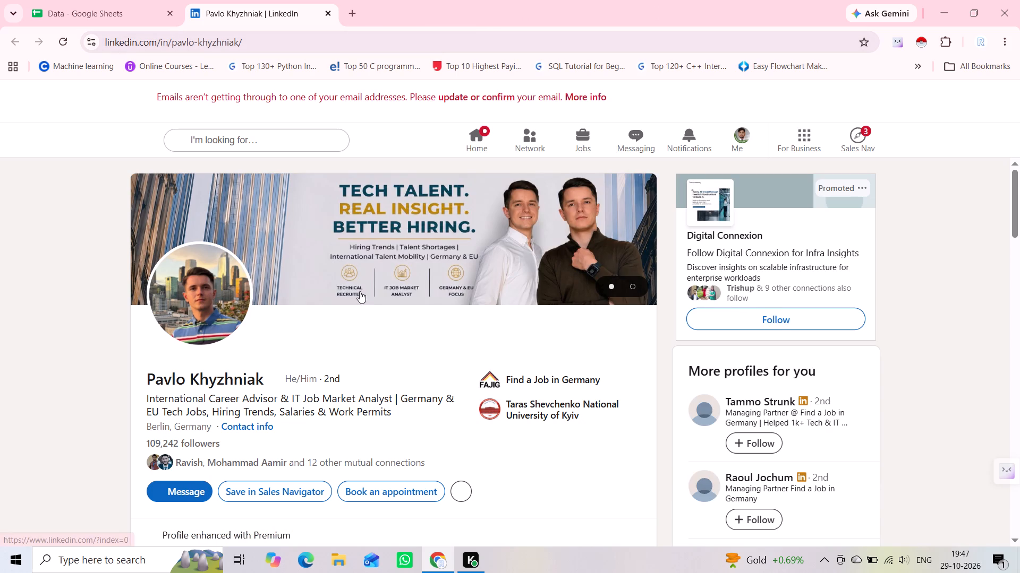
# Copy the recruiter's name from the LinkedIn profile into cell D19.
pyautogui.scroll(-1, 360, 291)
pyautogui.moveTo(140, 292); pyautogui.dragTo(142, 291)
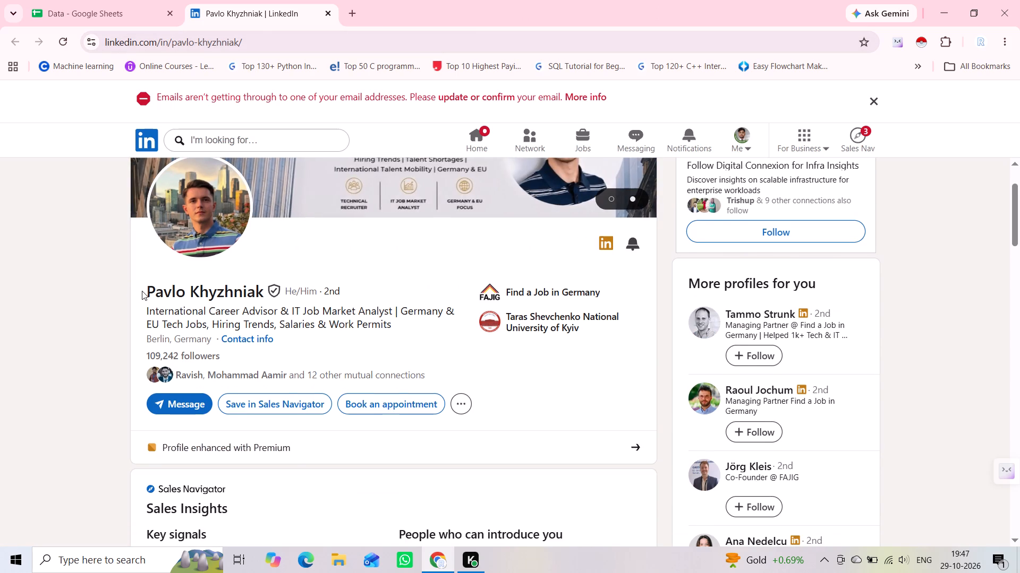
pyautogui.moveTo(142, 291); pyautogui.dragTo(261, 289)
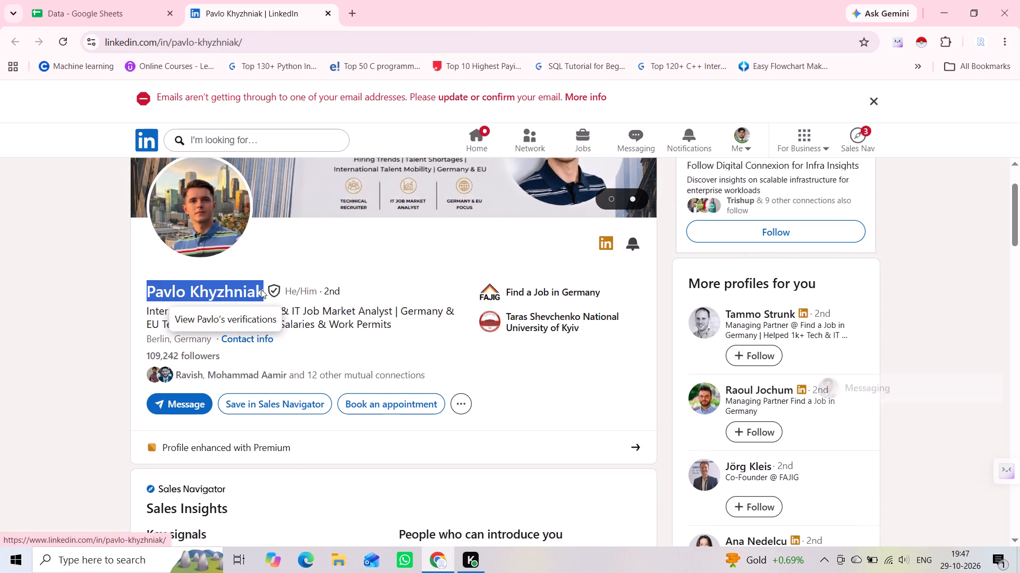
pyautogui.hotkey('ctrl', 'c')
pyautogui.click(70, 0)
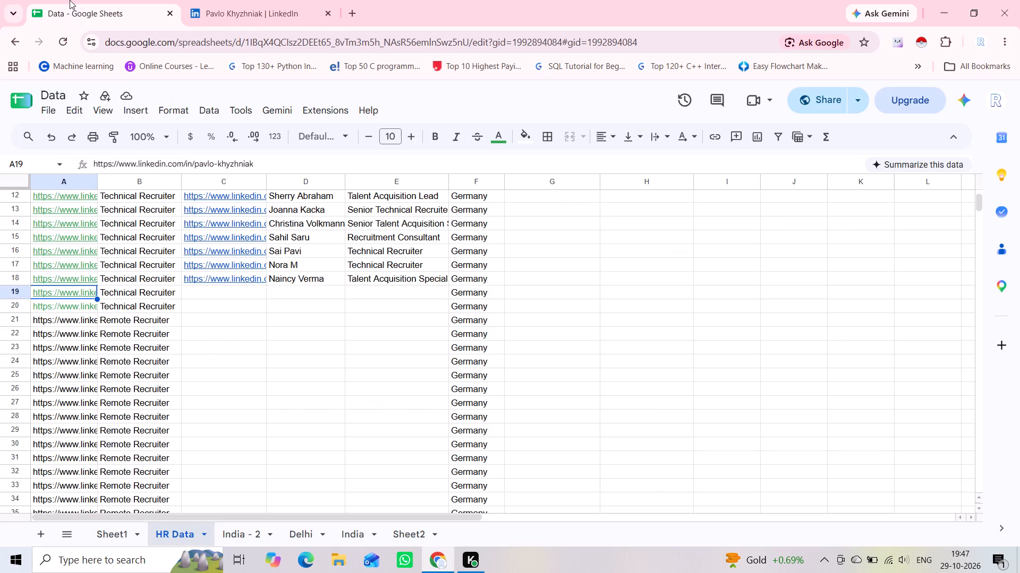
pyautogui.tripleClick(286, 291)
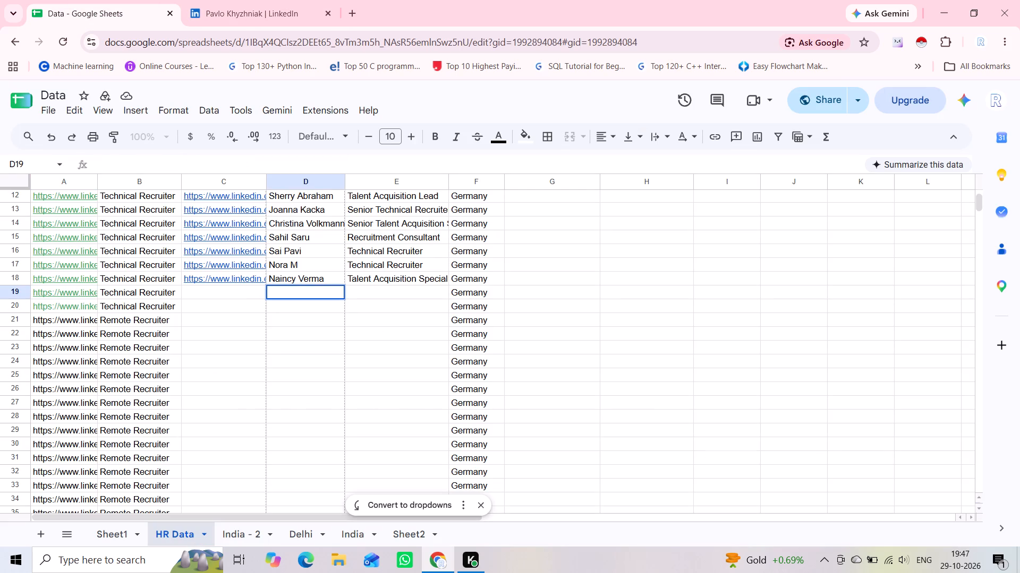
pyautogui.click(286, 291)
pyautogui.hotkey('ctrl', 'v')
pyautogui.press('Return')
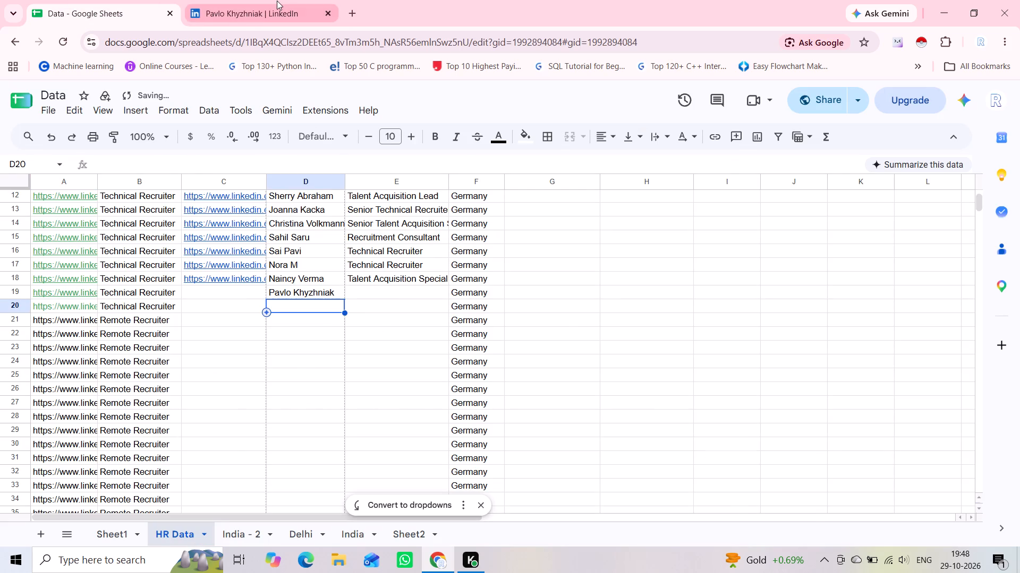
# Open the Find a Job in Germany company page from the Experience section of the row 19 profile.
pyautogui.click(277, 1)
pyautogui.scroll(-3, 264, 323)
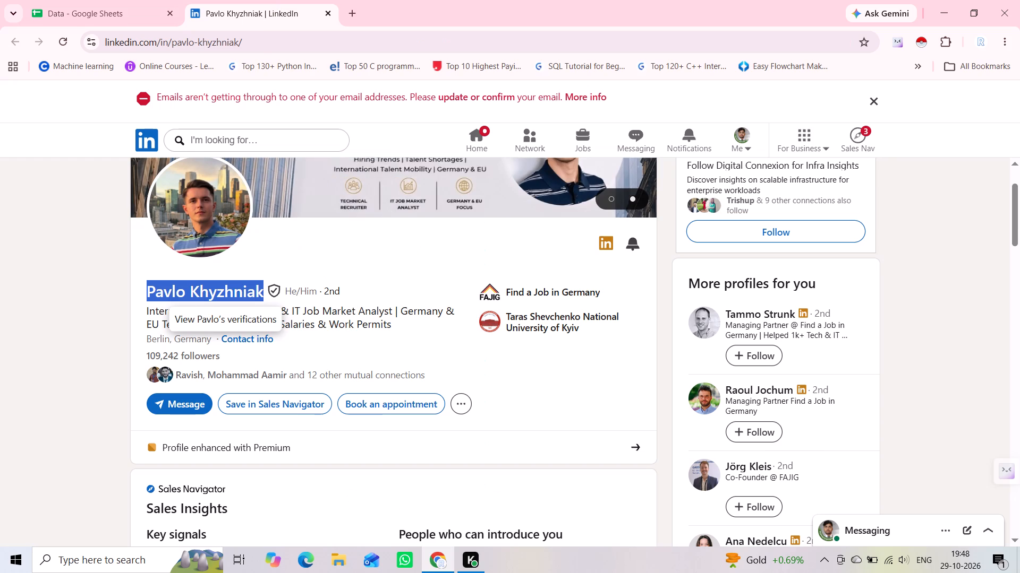
pyautogui.scroll(-4, 342, 319)
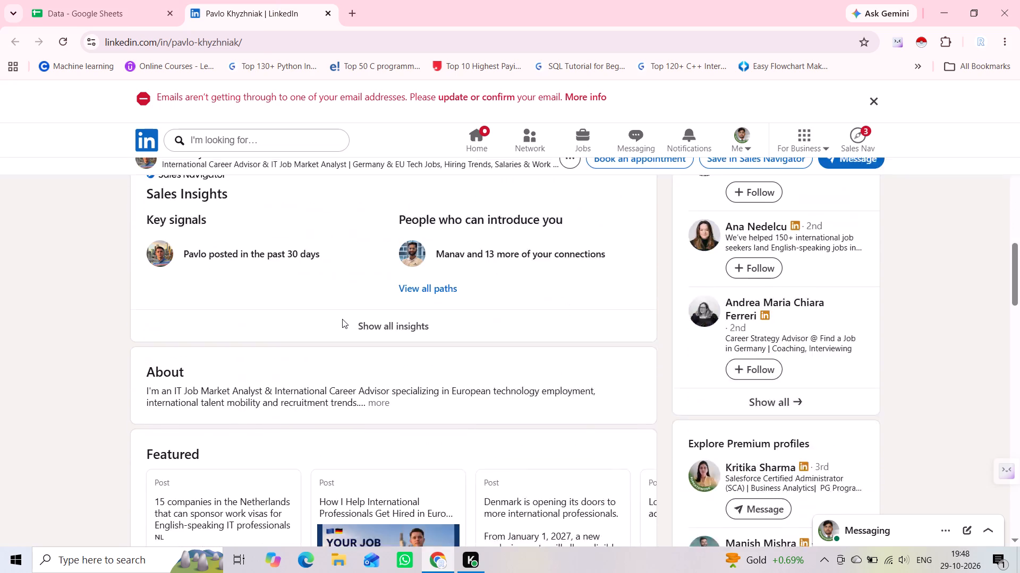
pyautogui.scroll(-5, 342, 319)
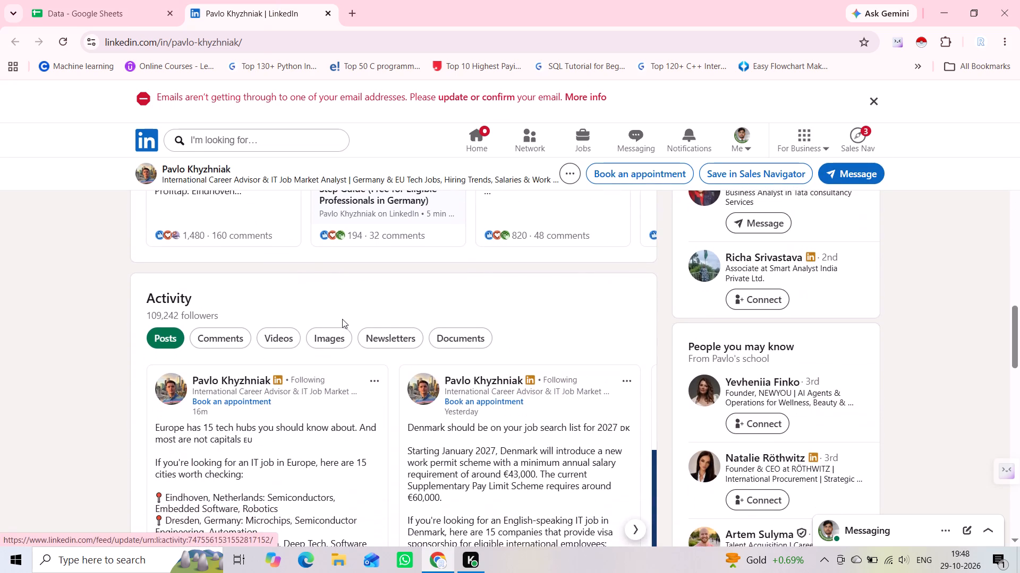
pyautogui.scroll(-3, 342, 319)
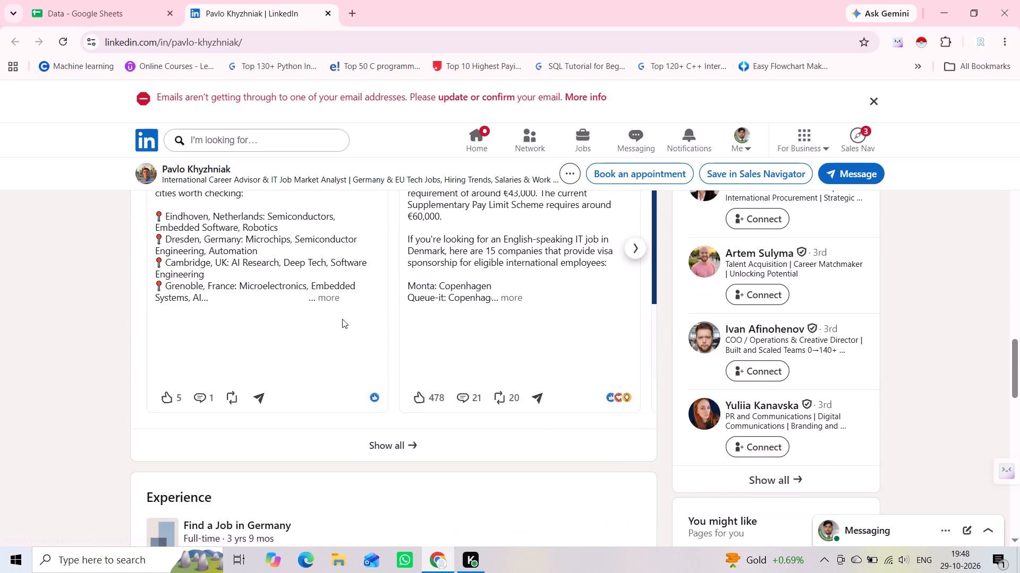
pyautogui.scroll(-2, 342, 319)
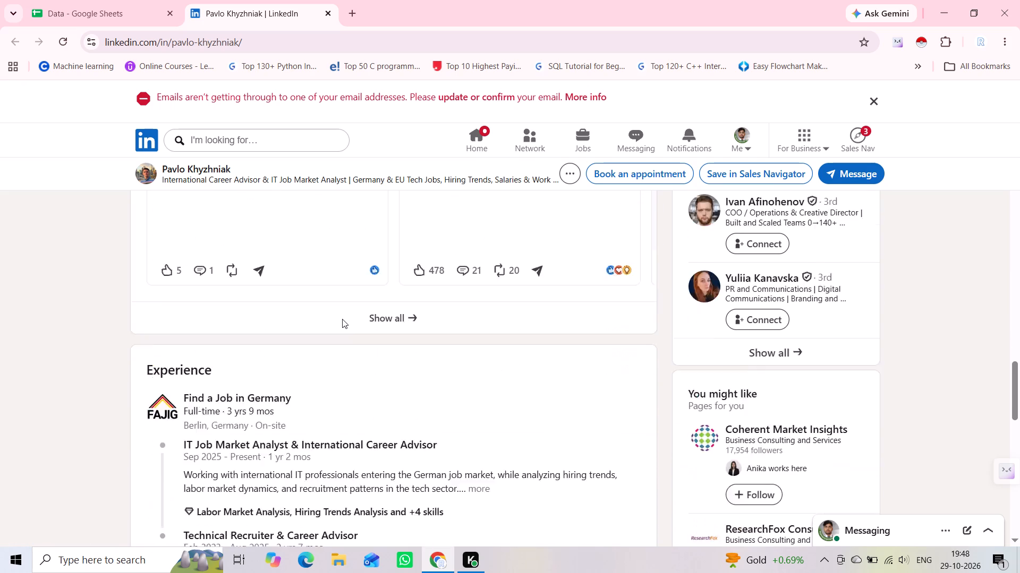
pyautogui.scroll(-1, 342, 319)
pyautogui.keyDown('ctrl'); pyautogui.click(166, 361); pyautogui.keyUp('ctrl')
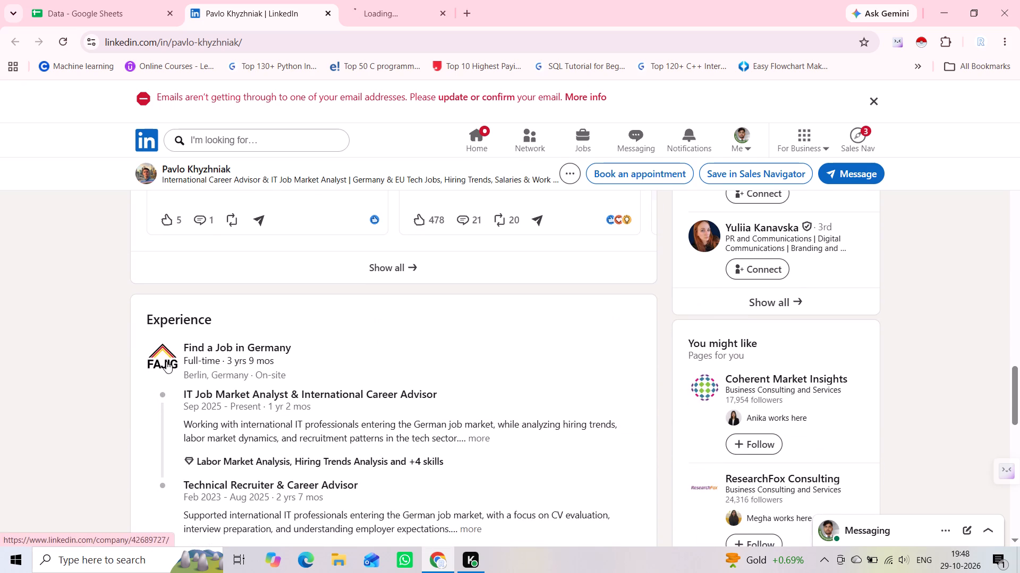
# Copy the designation IT Job Market Analyst & International Career Advisor from the profile's Experience section into cell E19.
pyautogui.scroll(-1, 249, 349)
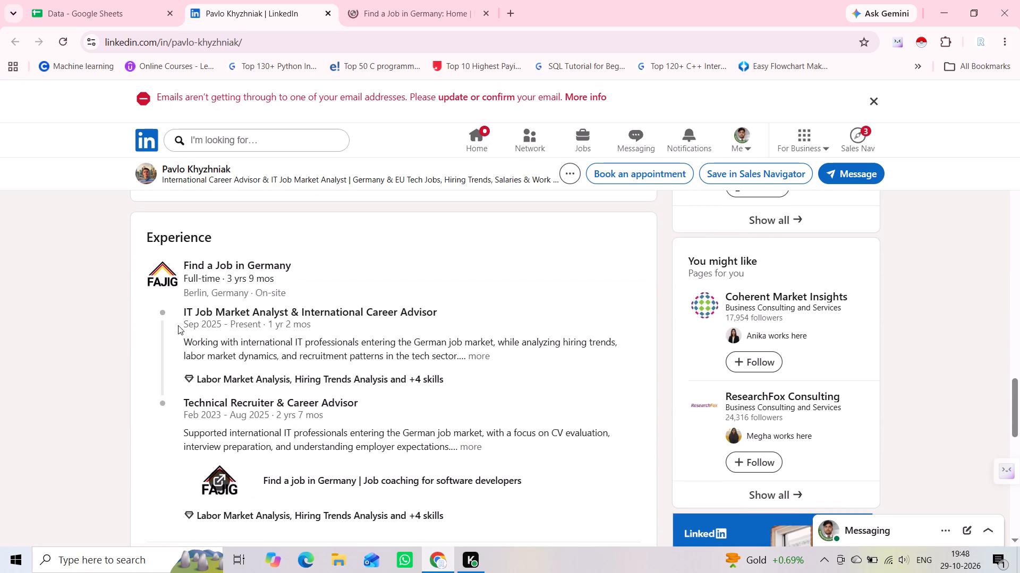
pyautogui.moveTo(181, 312); pyautogui.dragTo(218, 315)
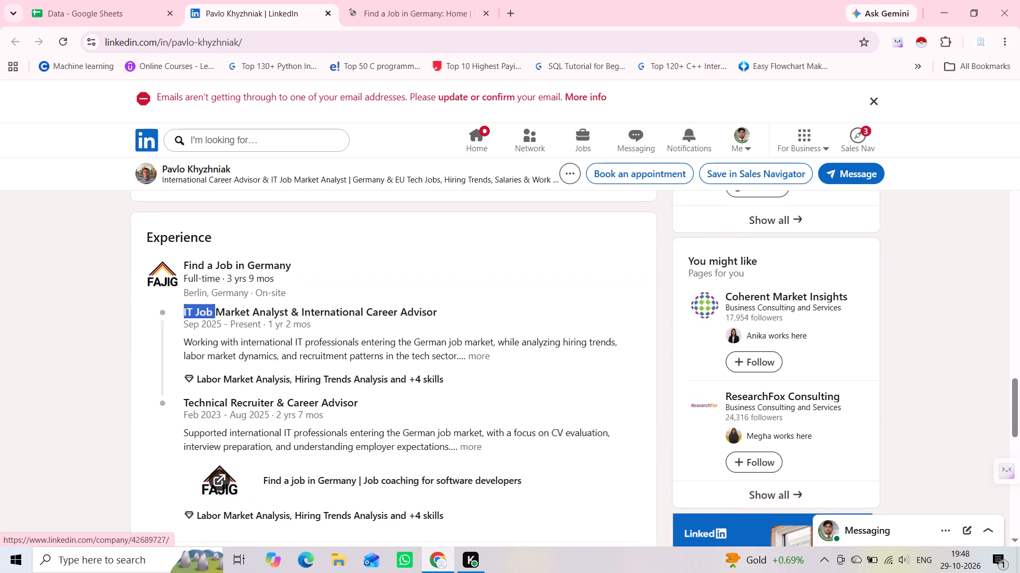
pyautogui.moveTo(218, 315); pyautogui.dragTo(443, 312)
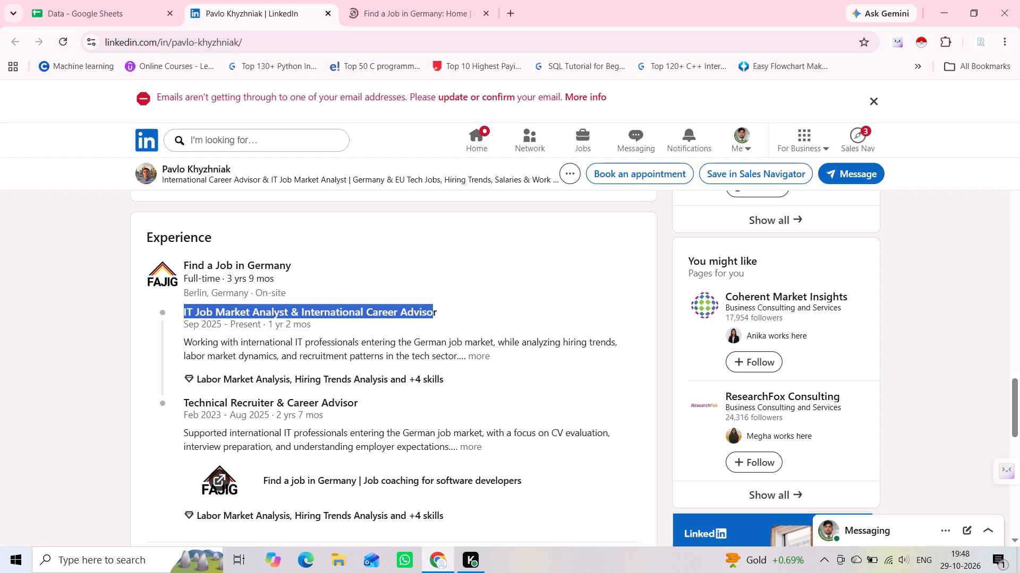
pyautogui.moveTo(443, 312); pyautogui.dragTo(443, 312)
pyautogui.hotkey('ctrl', 'c')
pyautogui.click(134, 0)
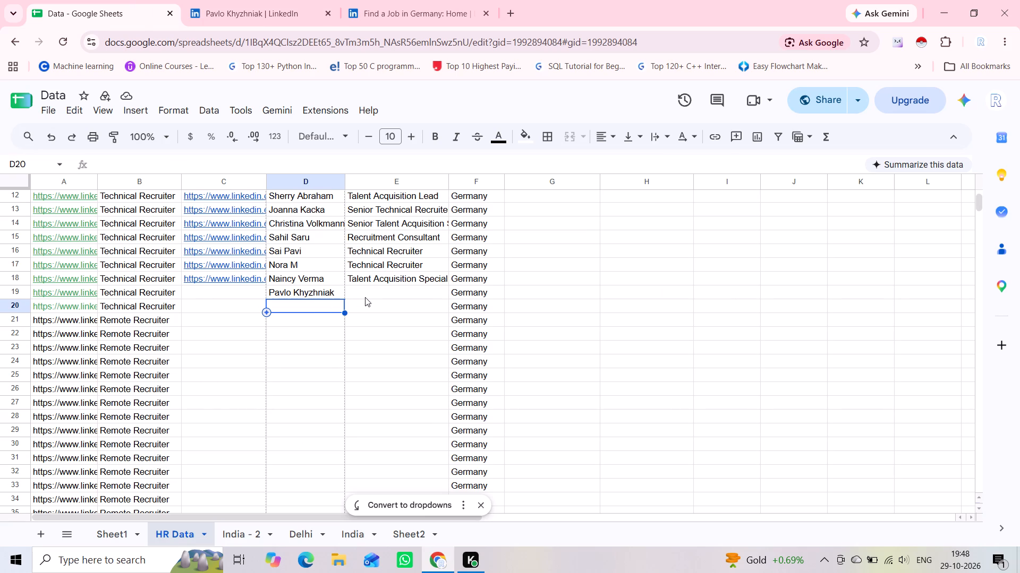
pyautogui.doubleClick(365, 297)
pyautogui.hotkey('ctrl', 'v')
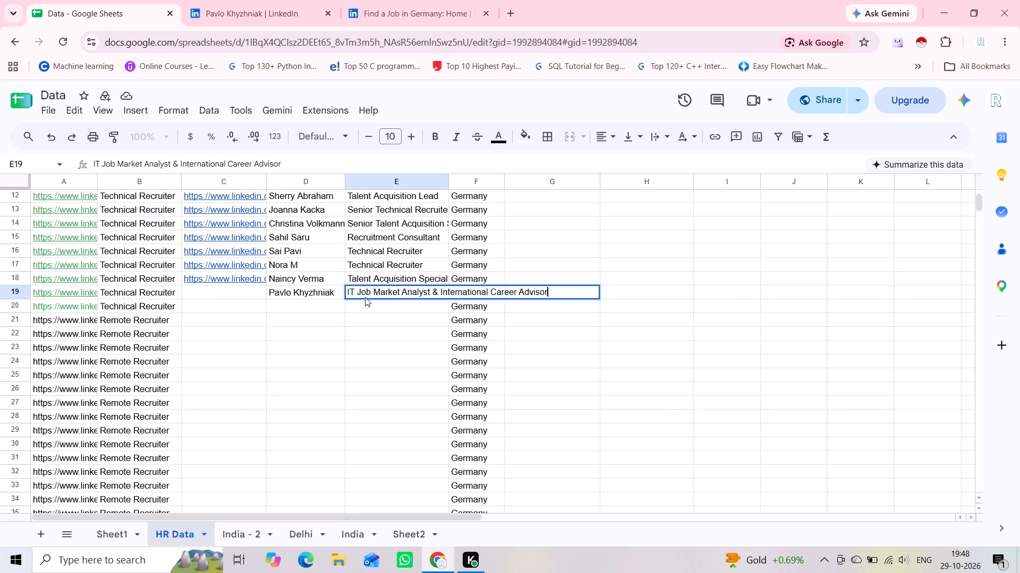
pyautogui.press('Return')
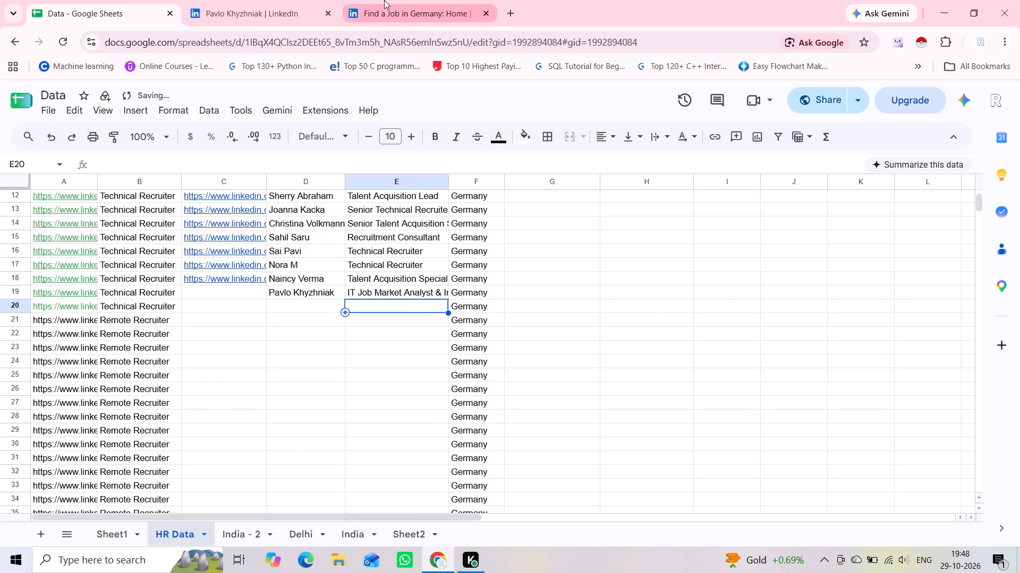
# Copy the Find a Job in Germany LinkedIn page URL into cell C19.
pyautogui.click(384, 0)
pyautogui.click(360, 38)
pyautogui.hotkey('ctrl', 'c')
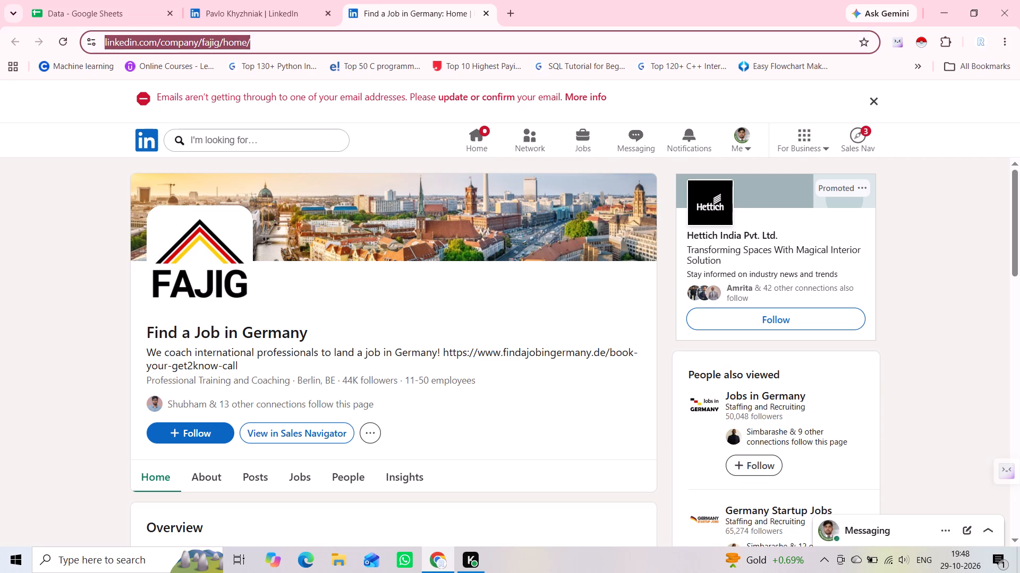
pyautogui.click(140, 0)
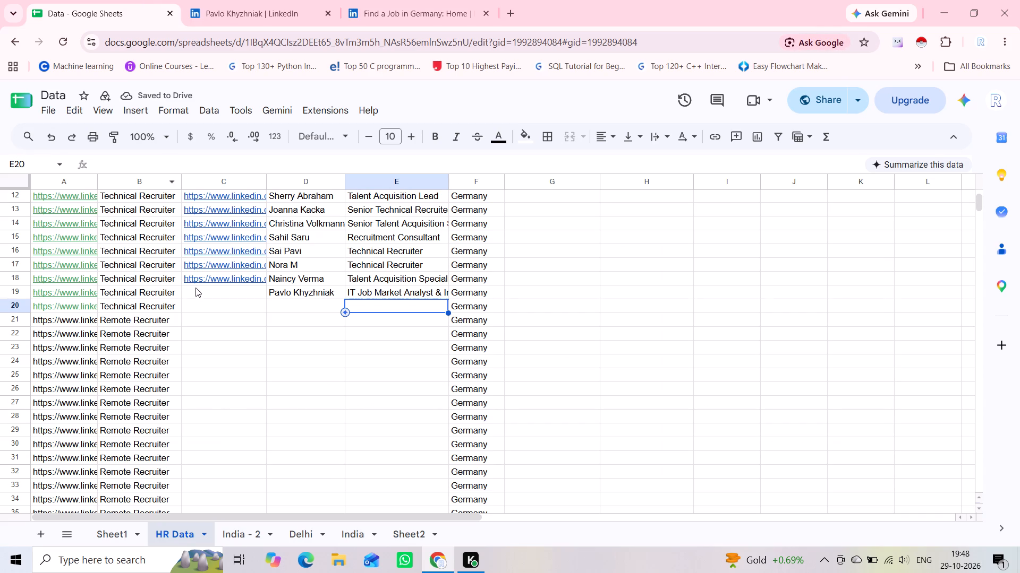
pyautogui.click(195, 288)
pyautogui.hotkey('ctrl', 'v')
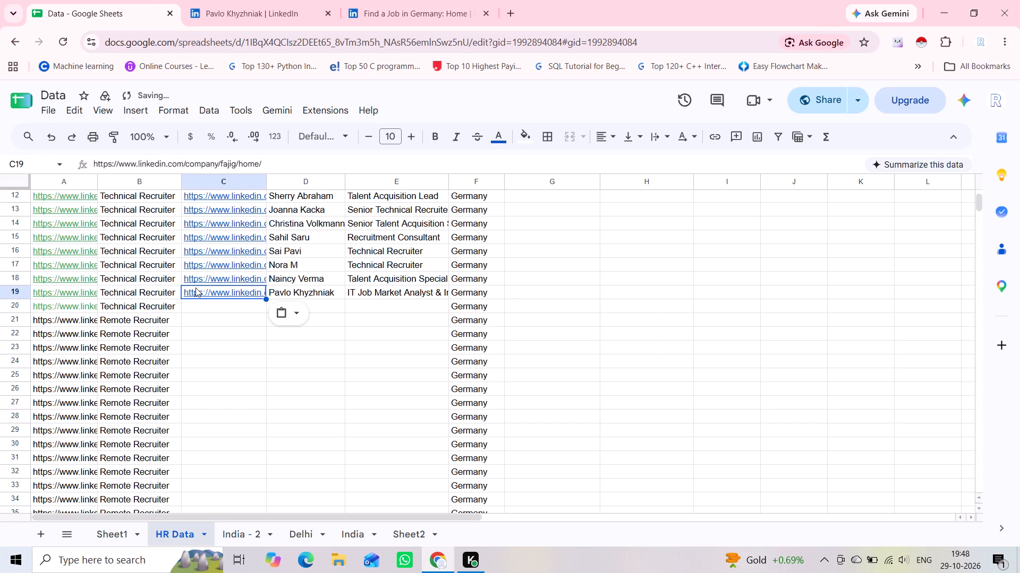
# Open the LinkedIn profile linked in cell A20 and close the two LinkedIn pages left over from row 19.
pyautogui.tripleClick(83, 307)
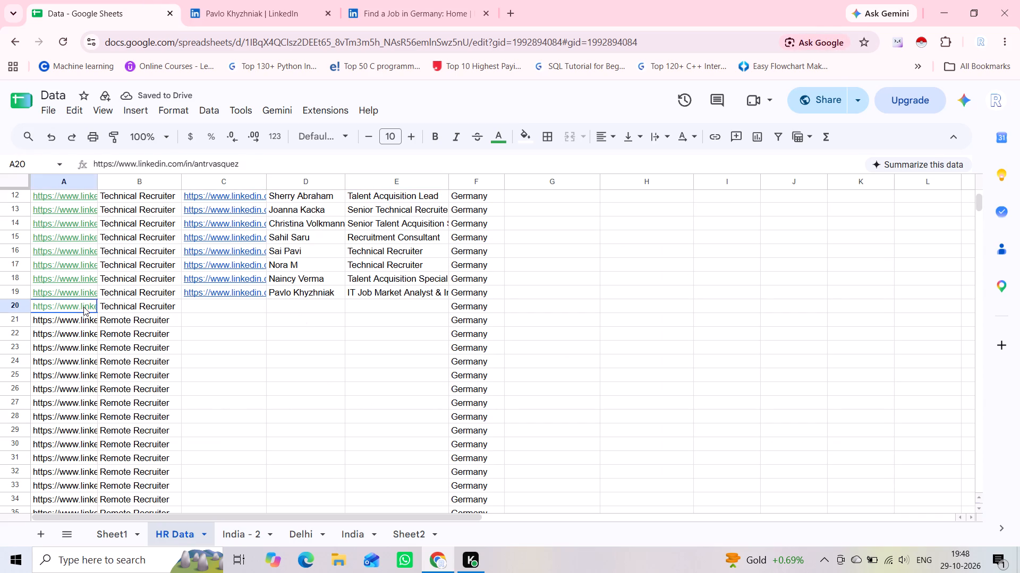
pyautogui.press('Return')
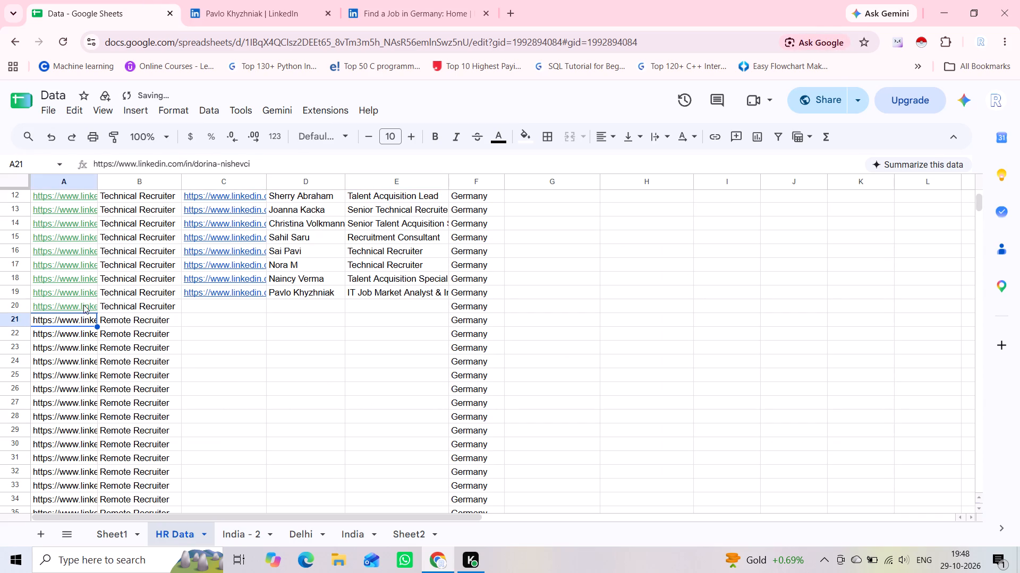
pyautogui.click(77, 305)
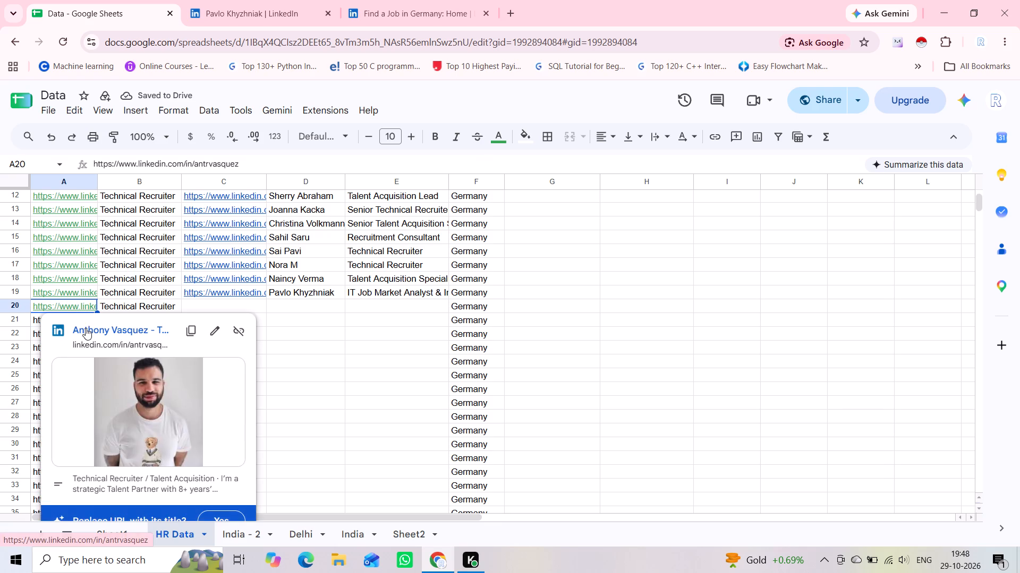
pyautogui.click(86, 328)
pyautogui.click(483, 15)
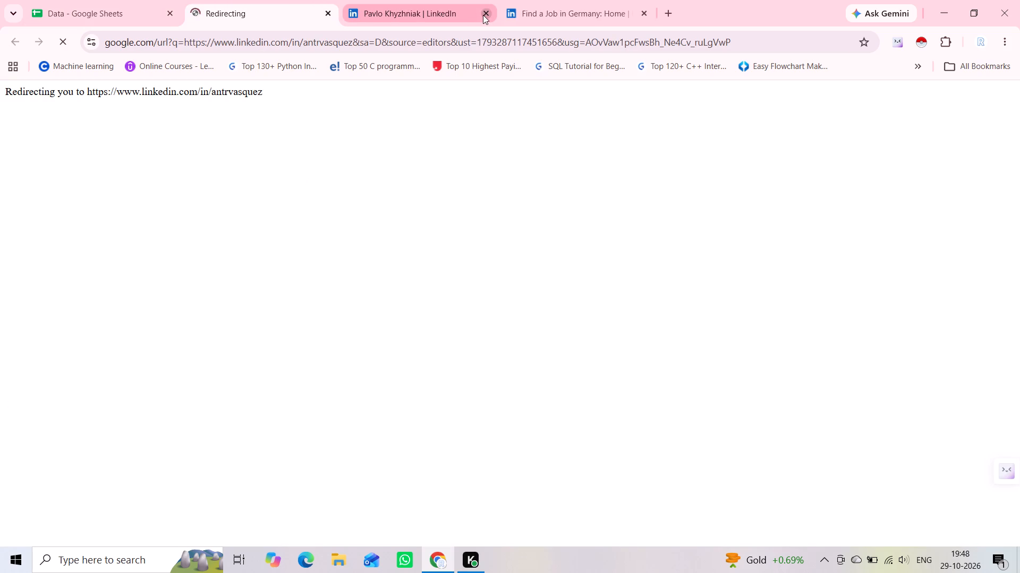
pyautogui.click(483, 15)
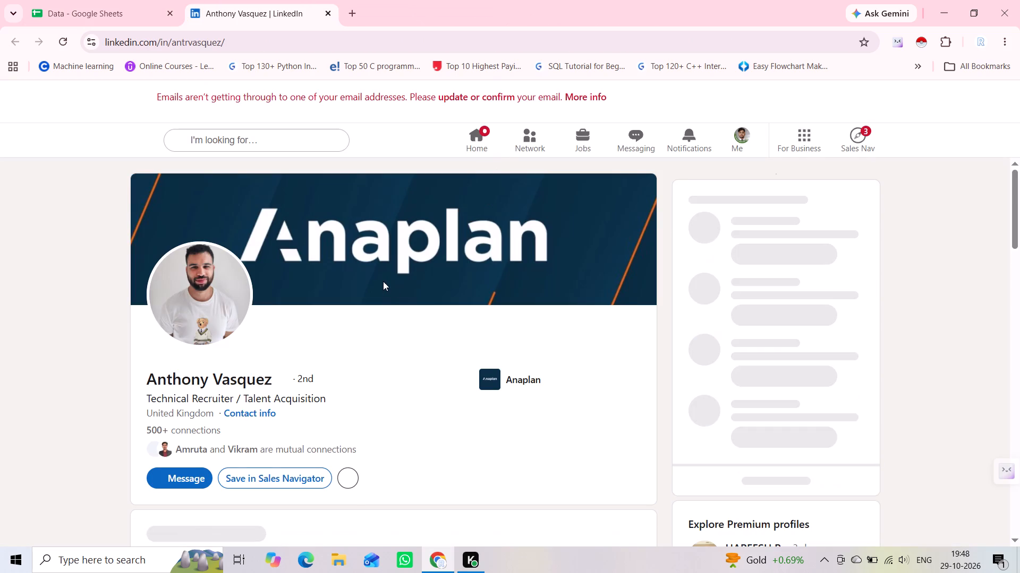
pyautogui.click(870, 103)
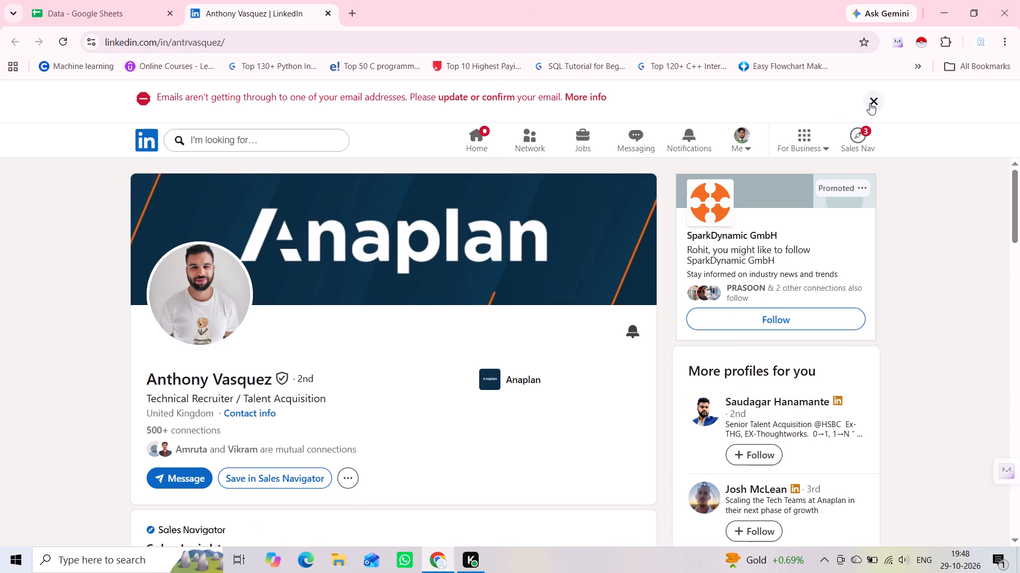
# Copy the recruiter's name from the LinkedIn profile into cell D20.
pyautogui.scroll(-2, 503, 302)
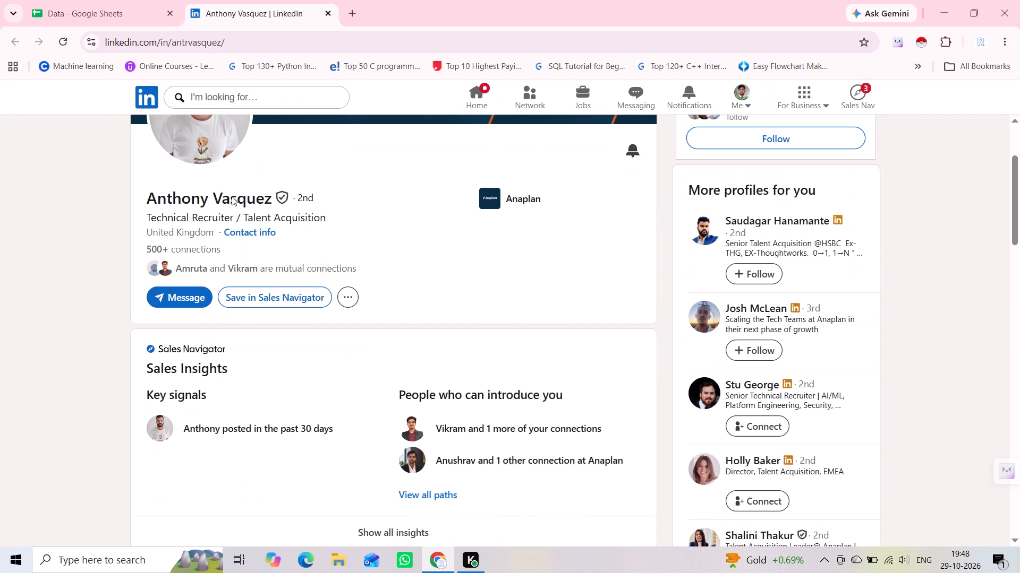
pyautogui.moveTo(141, 193); pyautogui.dragTo(251, 195)
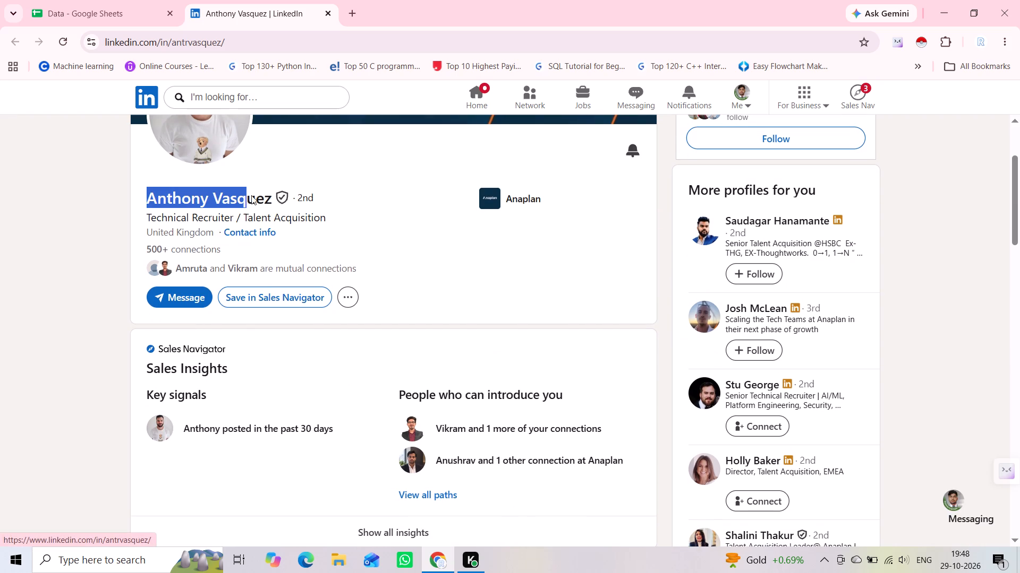
pyautogui.moveTo(251, 195); pyautogui.dragTo(270, 196)
pyautogui.hotkey('ctrl', 'c')
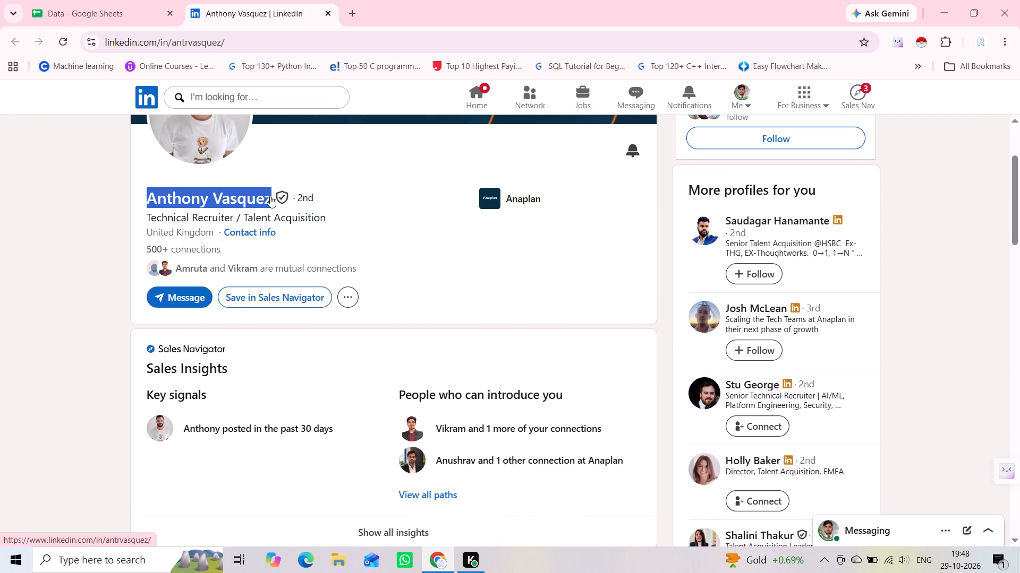
pyautogui.click(73, 0)
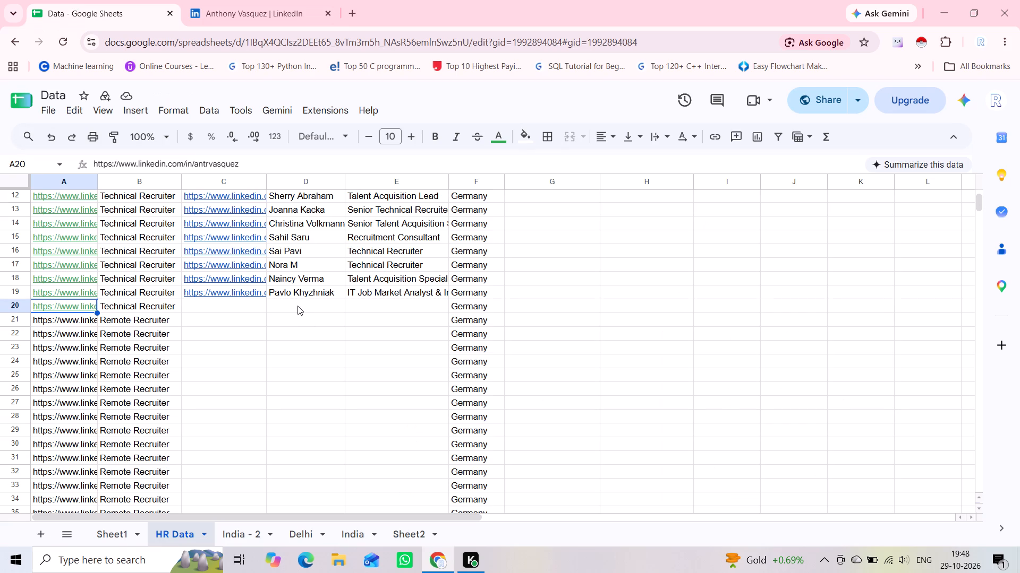
pyautogui.tripleClick(297, 306)
pyautogui.click(297, 306)
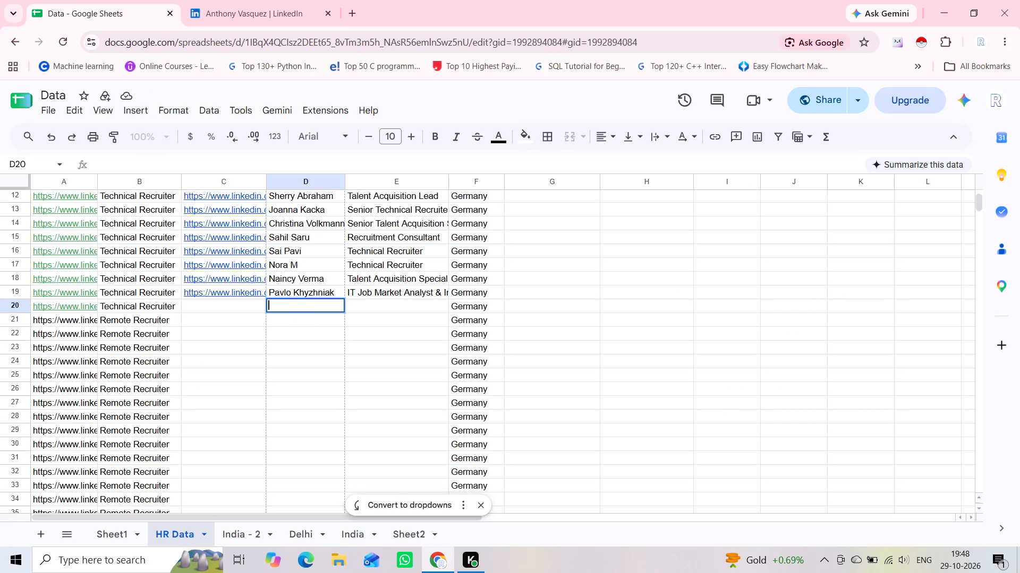
pyautogui.hotkey('ctrl', 'v')
pyautogui.press('Return')
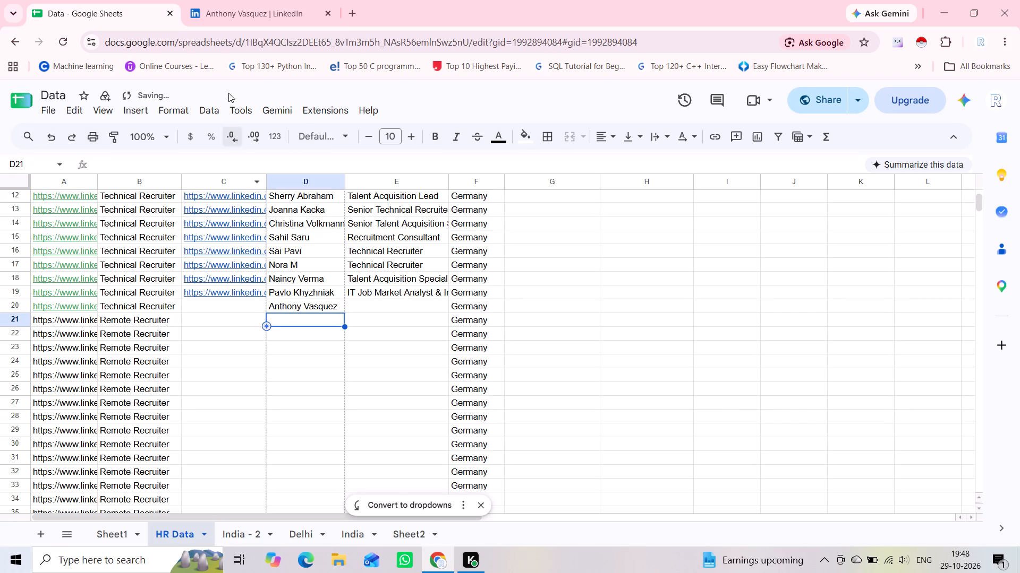
# Open the Anaplan company page from the Experience section of the row 20 profile.
pyautogui.click(237, 0)
pyautogui.scroll(-3, 276, 263)
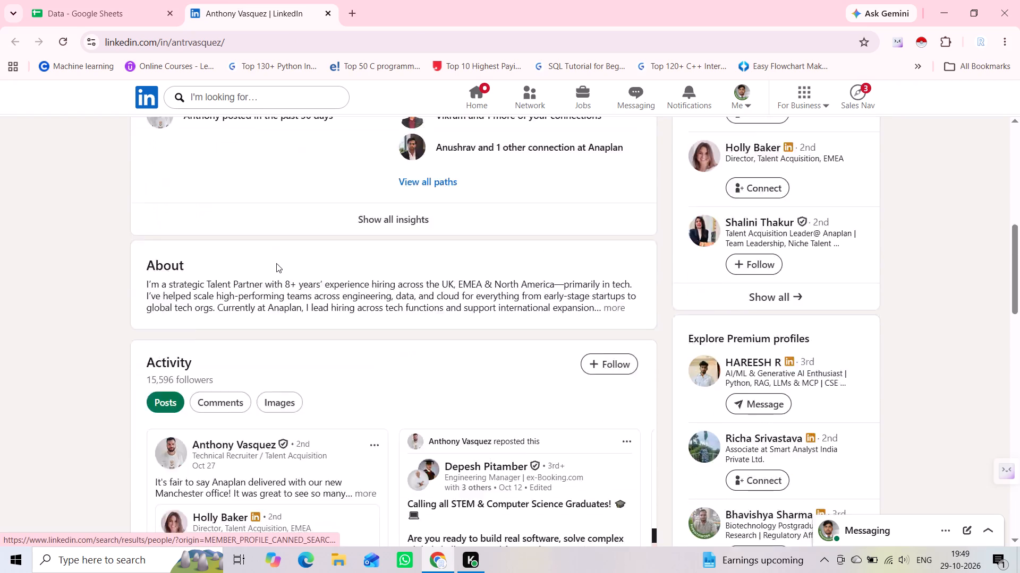
pyautogui.scroll(-6, 276, 263)
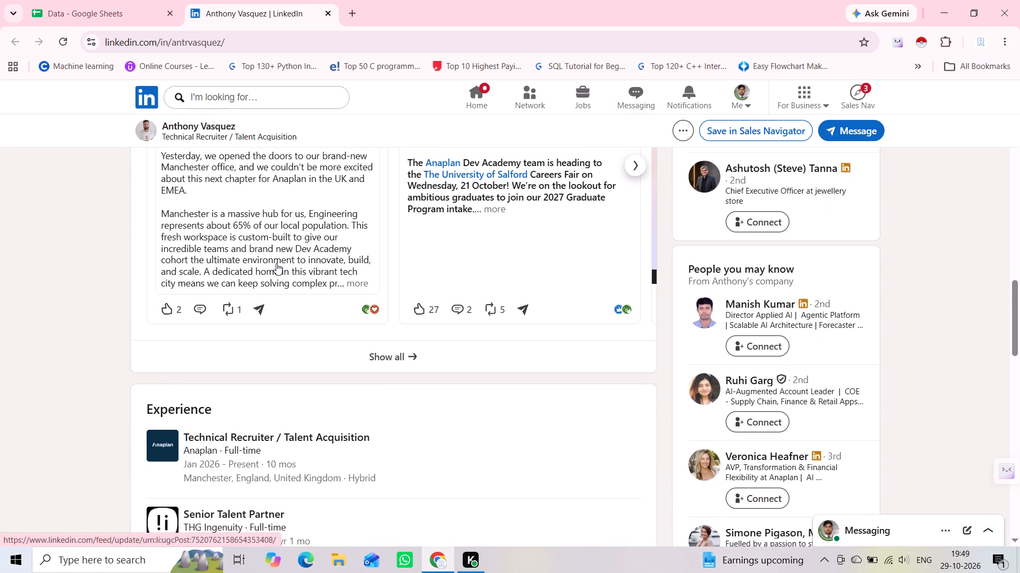
pyautogui.scroll(-2, 276, 263)
pyautogui.keyDown('ctrl'); pyautogui.click(168, 320); pyautogui.keyUp('ctrl')
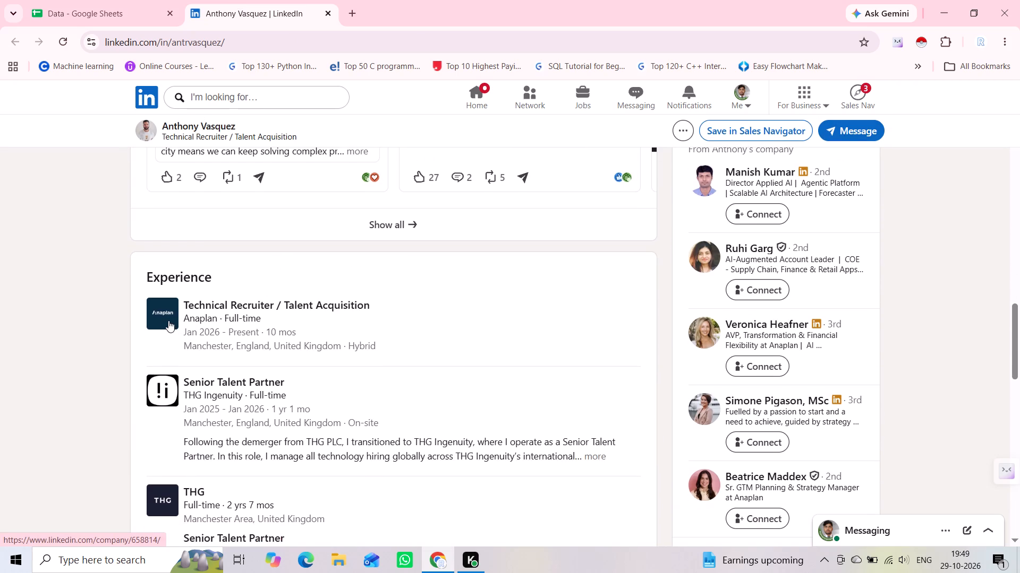
# Copy the designation Technical Recruiter / Talent Acquisition from the profile's Experience section into cell E20.
pyautogui.moveTo(182, 302); pyautogui.dragTo(219, 297)
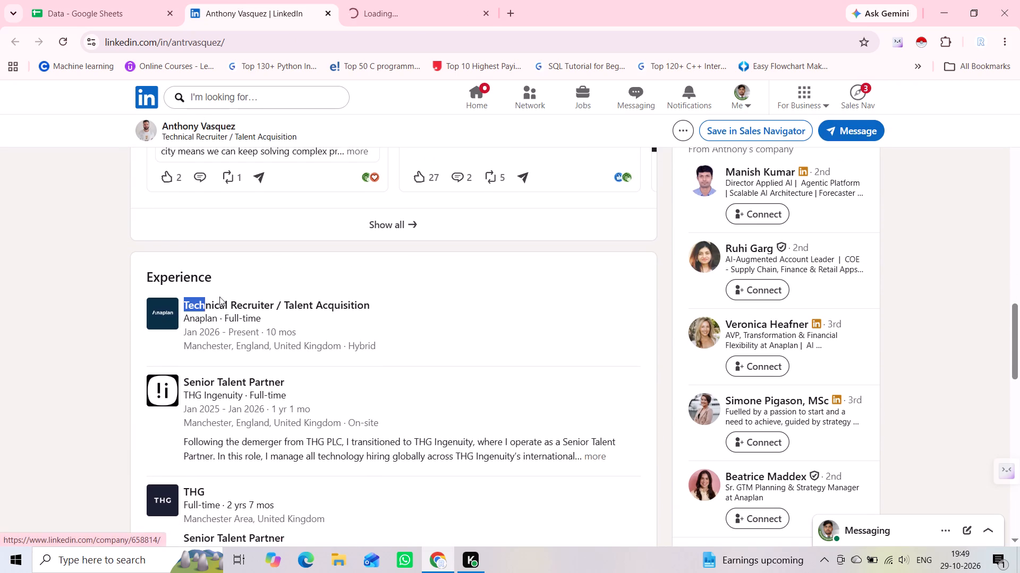
pyautogui.moveTo(219, 297); pyautogui.dragTo(372, 300)
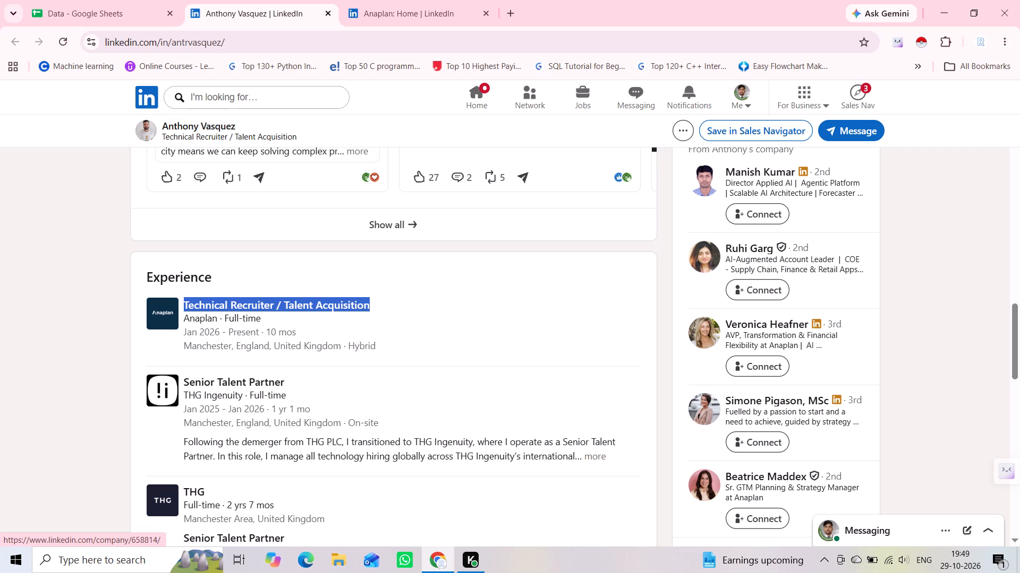
pyautogui.hotkey('ctrl', 'c')
pyautogui.click(134, 0)
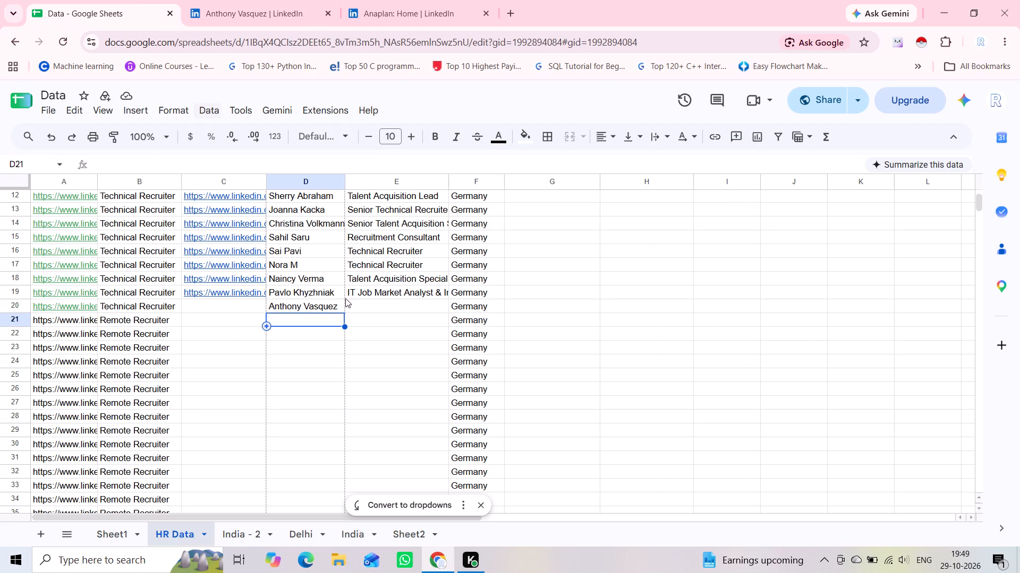
pyautogui.doubleClick(372, 310)
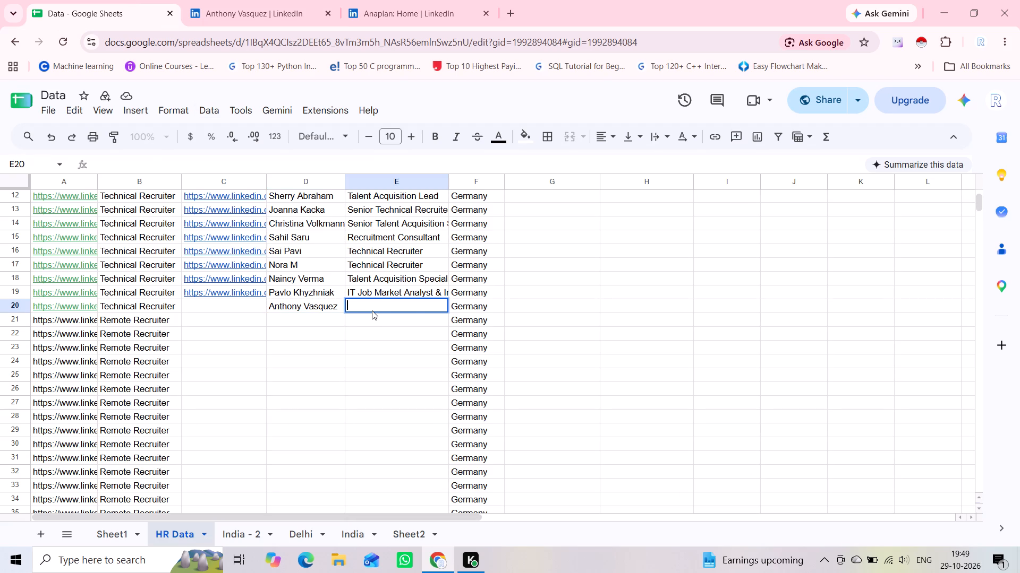
pyautogui.hotkey('ctrl', 'v')
pyautogui.press('Return')
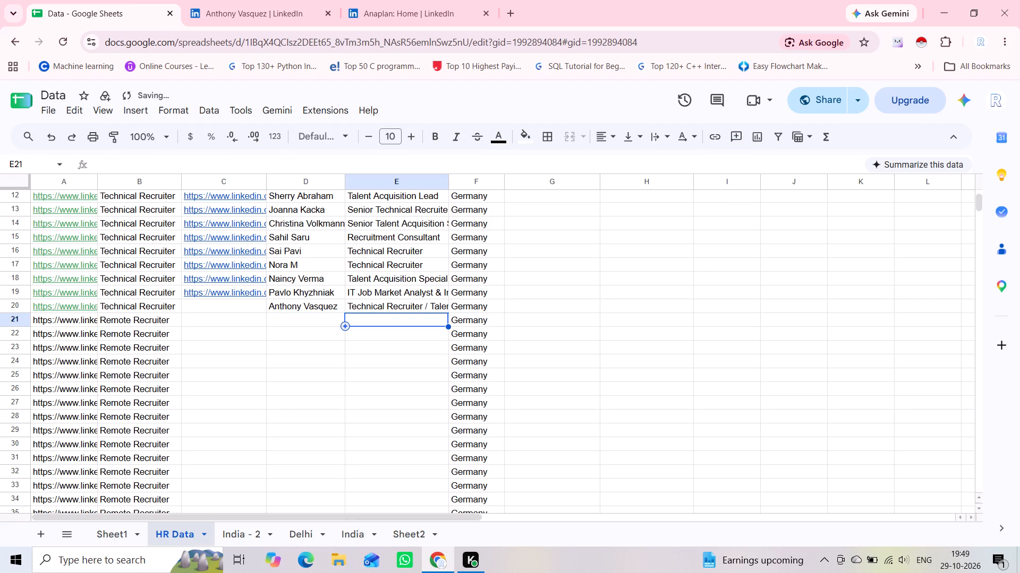
# Copy the Anaplan LinkedIn page URL into cell C20.
pyautogui.click(355, 0)
pyautogui.click(354, 37)
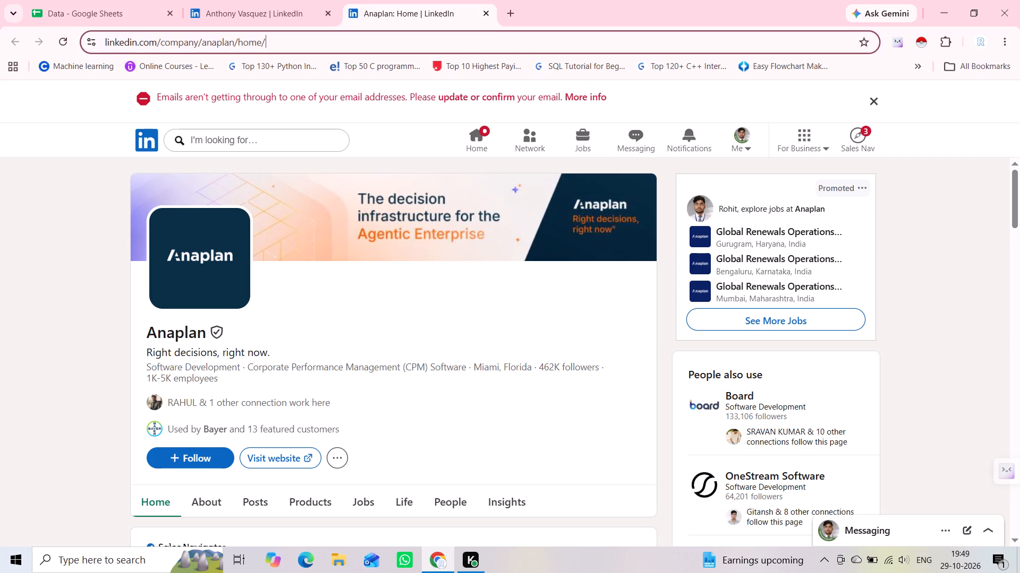
pyautogui.hotkey('ctrl', 'c')
pyautogui.click(122, 0)
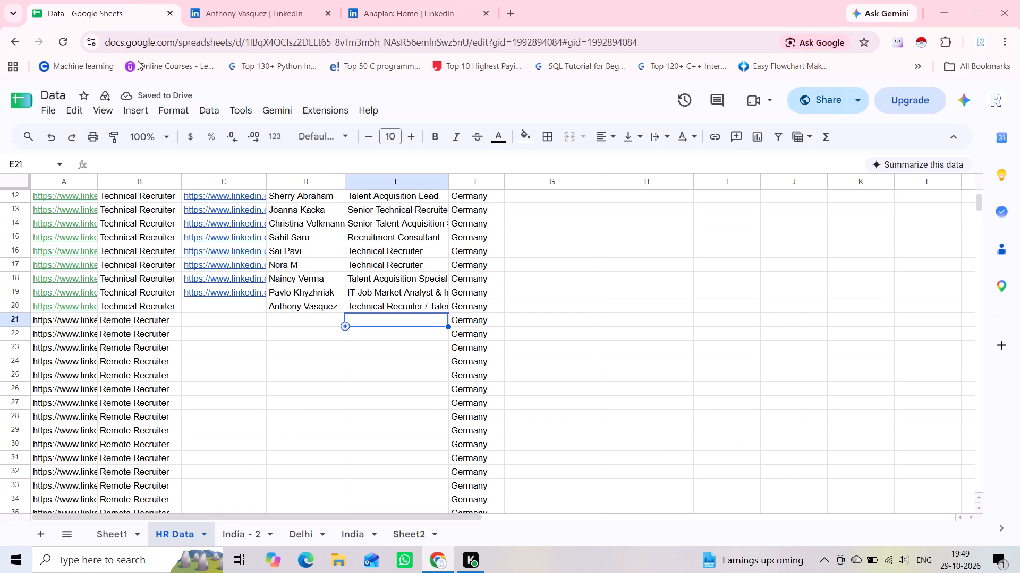
pyautogui.doubleClick(189, 303)
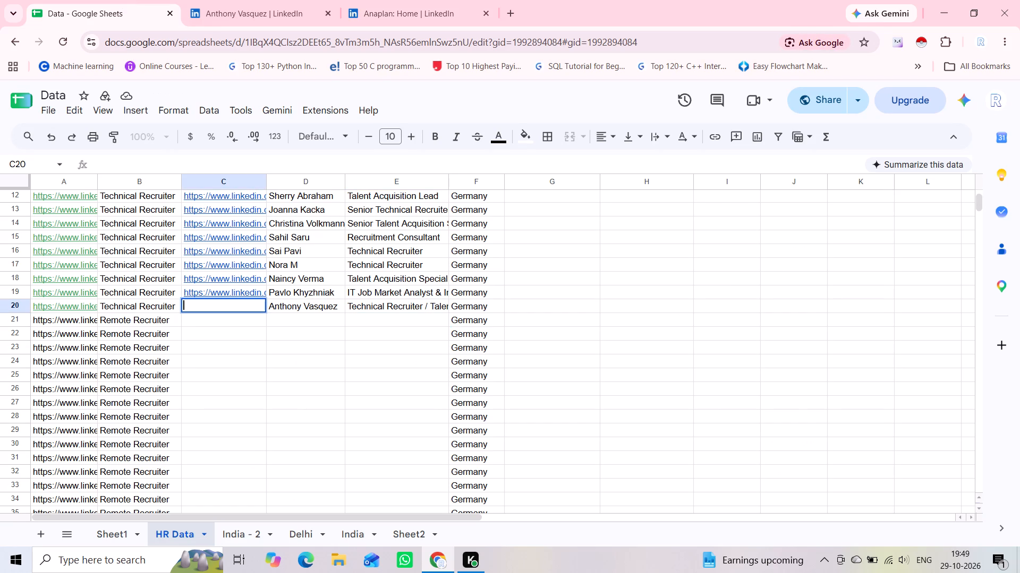
pyautogui.hotkey('ctrl', 'v')
pyautogui.press('Return')
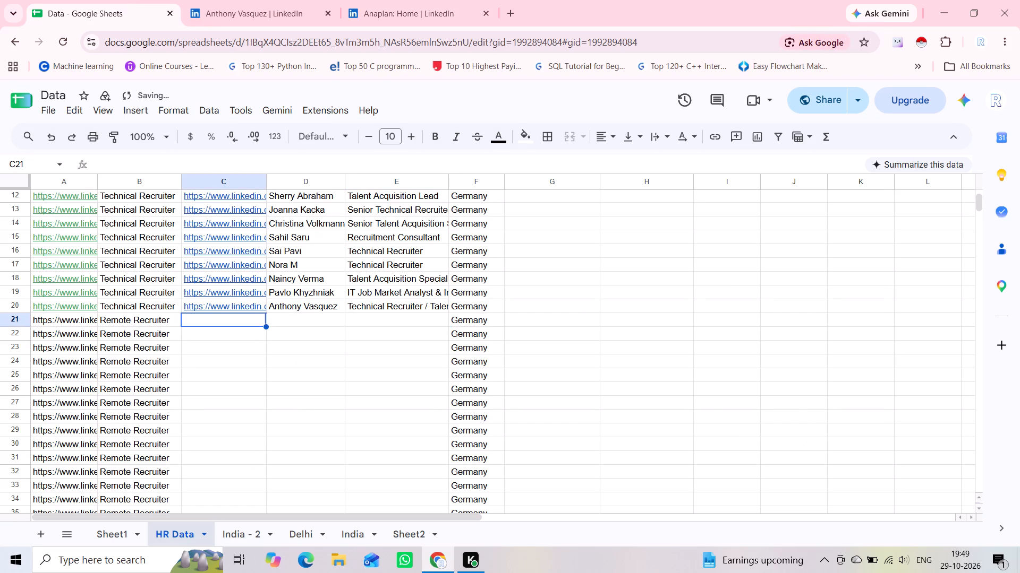
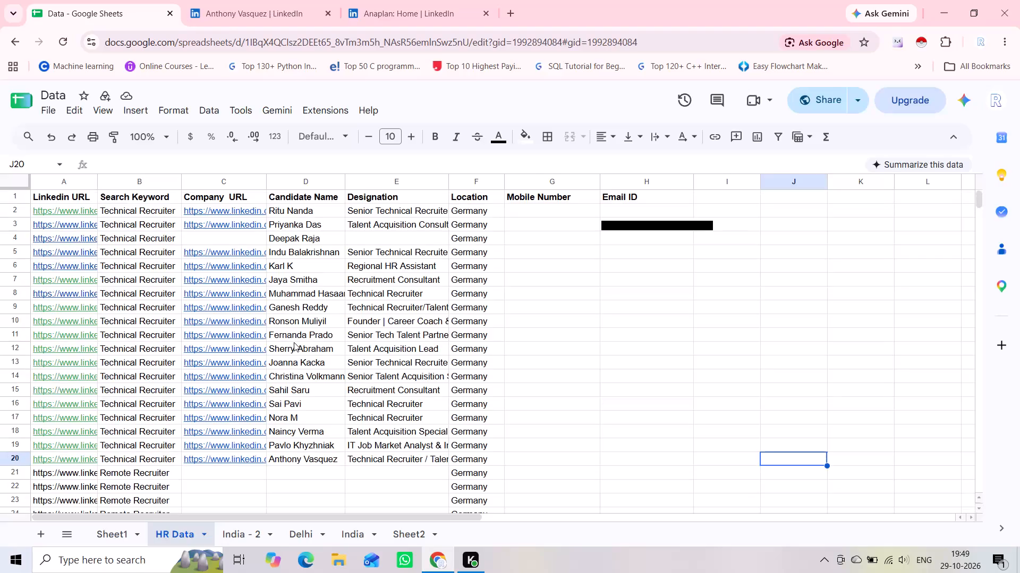
# Check the contact info on the row 20 recruiter's LinkedIn profile for a mobile number or email, and close it.
pyautogui.click(264, 0)
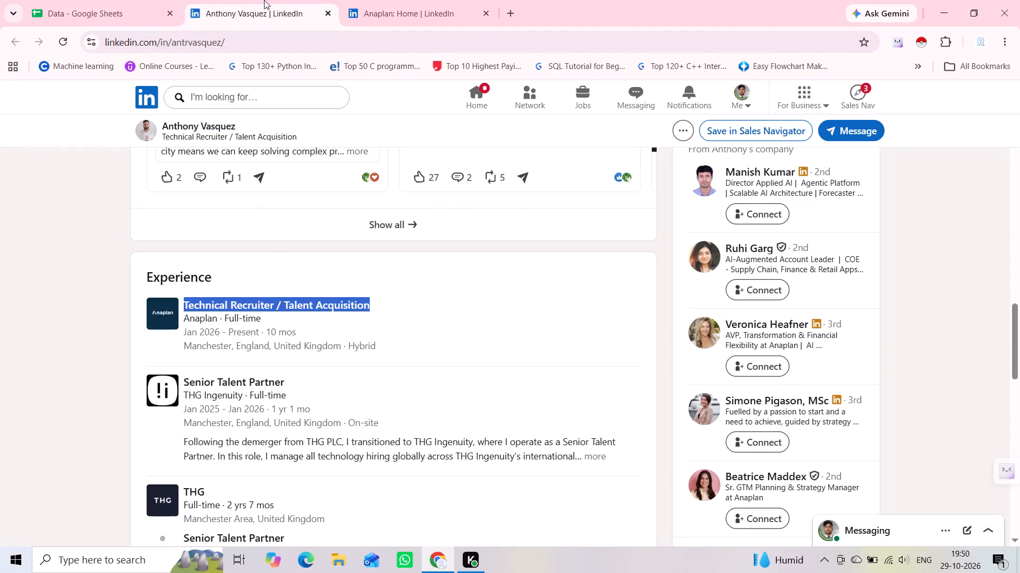
pyautogui.scroll(10, 295, 251)
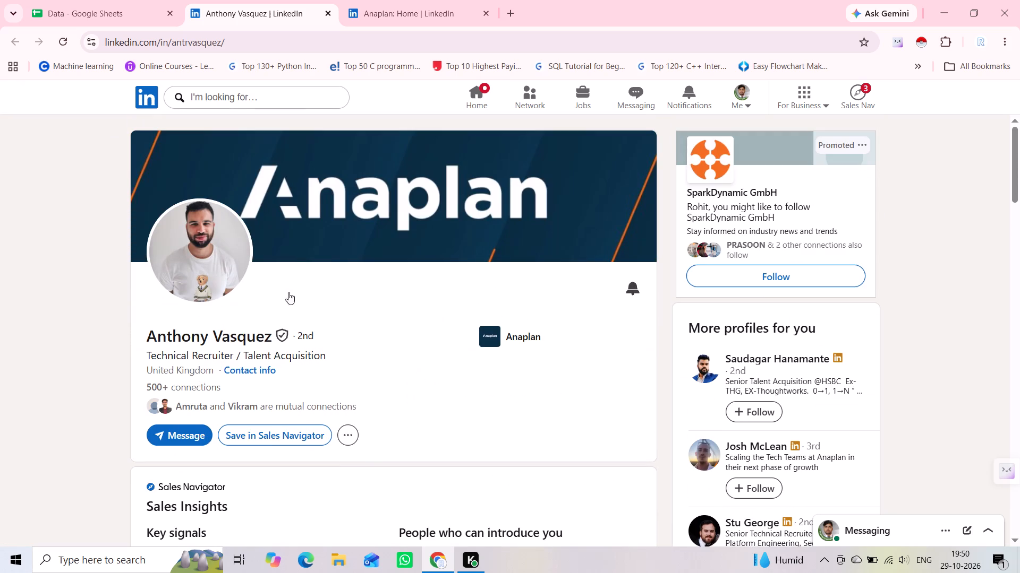
pyautogui.click(253, 374)
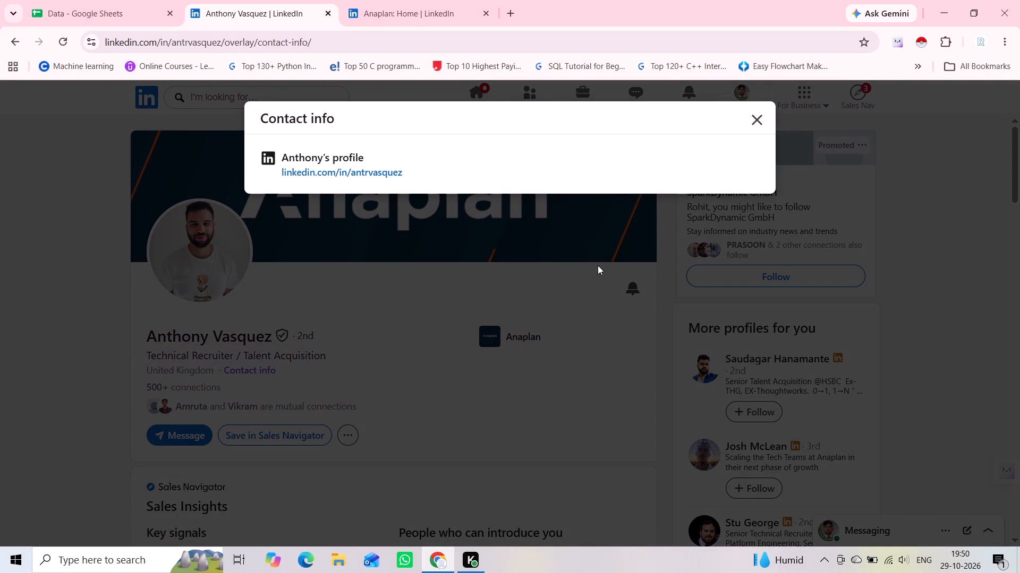
pyautogui.click(756, 120)
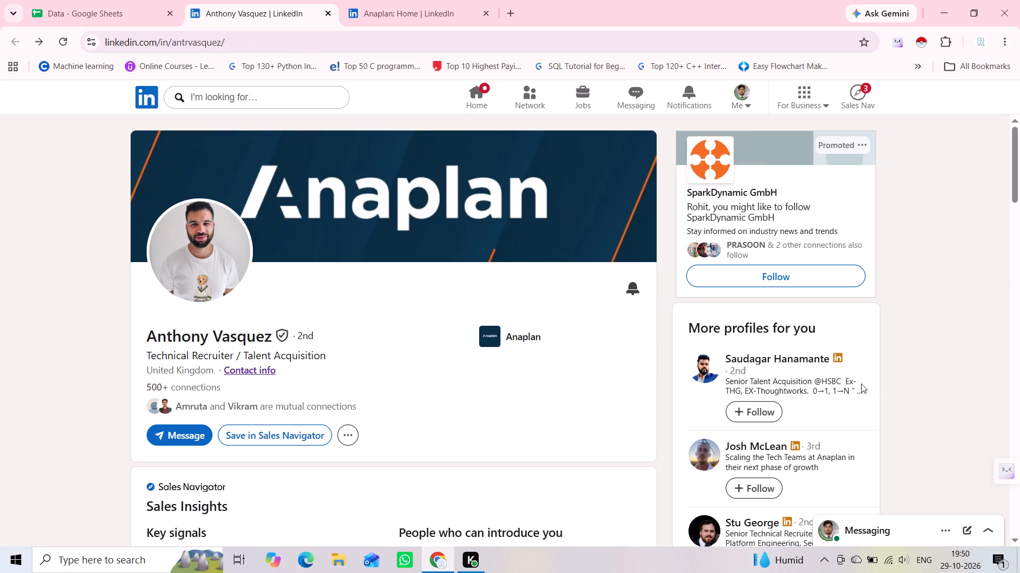
# Clear all notifications in the Windows notification center.
pyautogui.click(1000, 561)
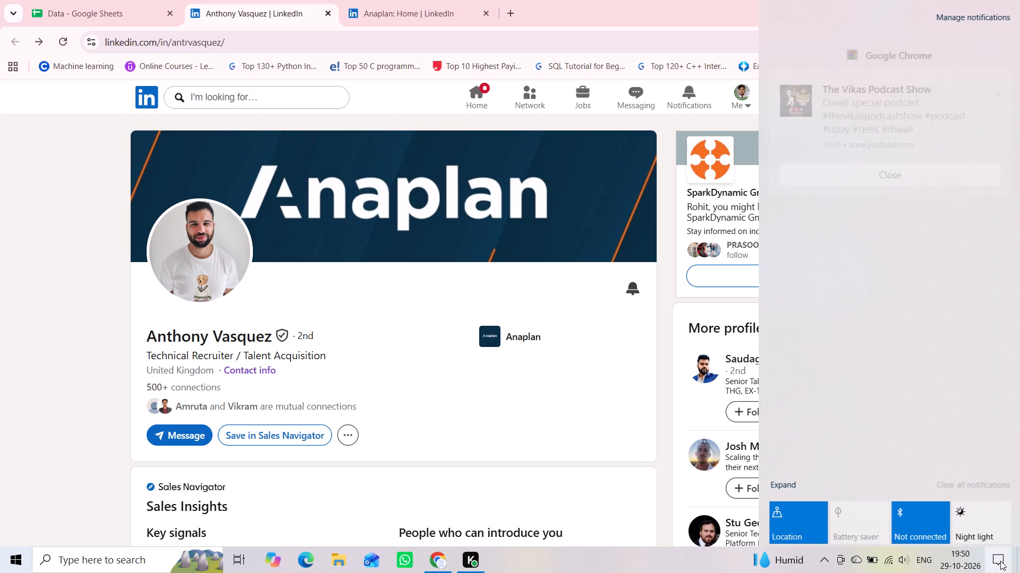
pyautogui.click(962, 486)
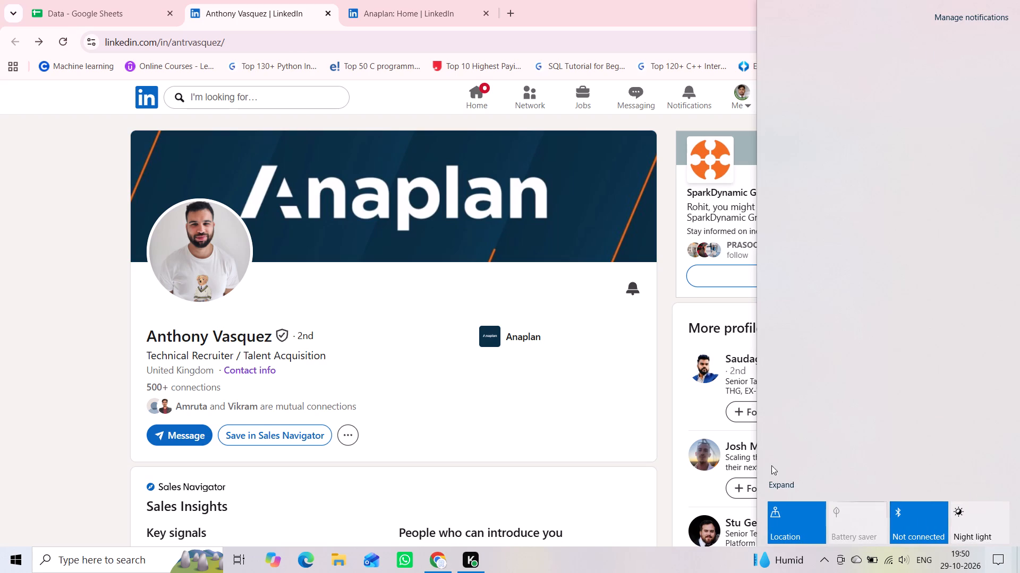
# Open the LinkedIn notifications page and dismiss the email-address warning banner.
pyautogui.click(678, 93)
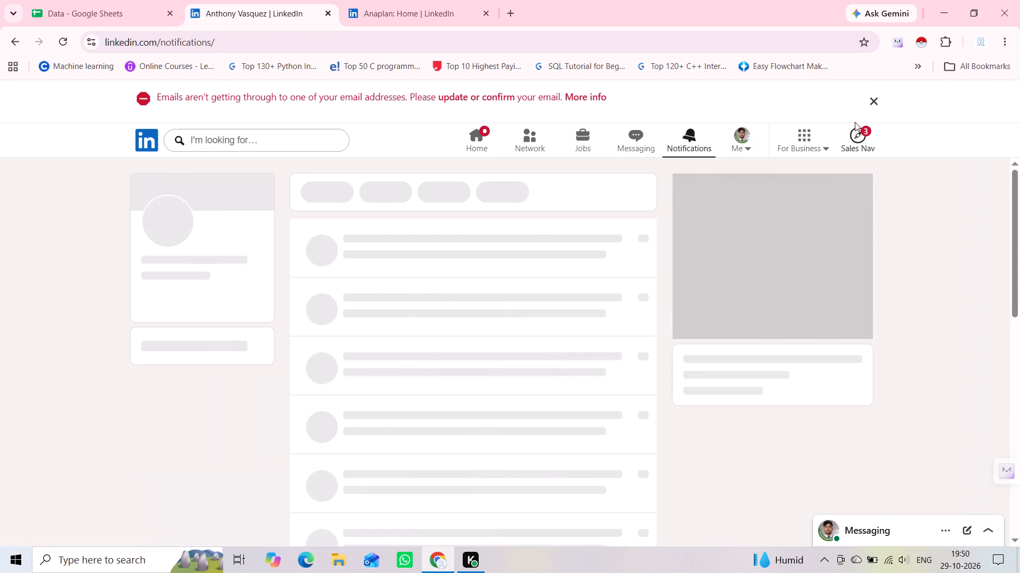
pyautogui.click(875, 106)
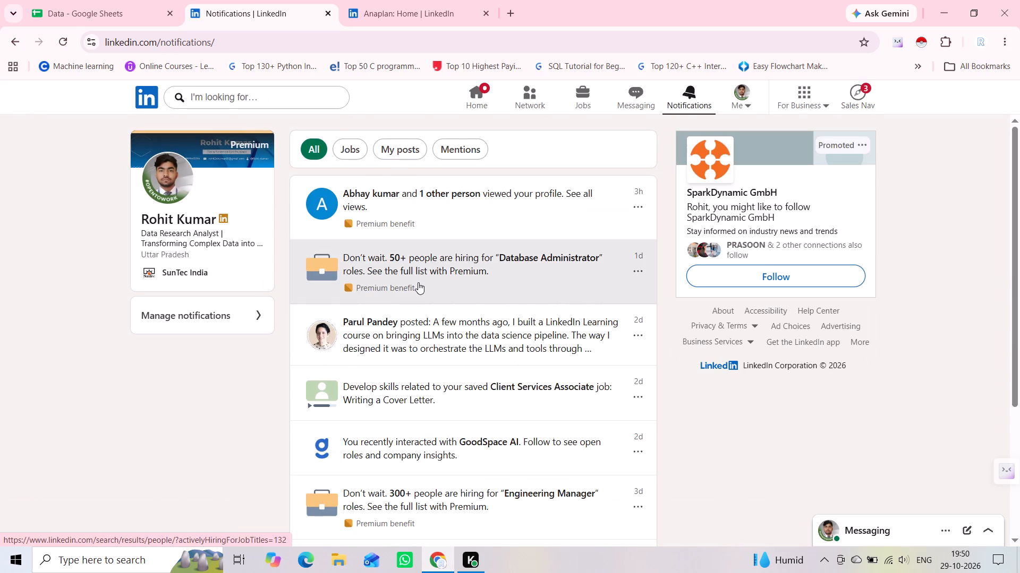
# Delete the LinkedIn notifications below the profile-view one, from the Database Administrator hiring alert down through the Engineering Manager hiring alert.
pyautogui.click(640, 275)
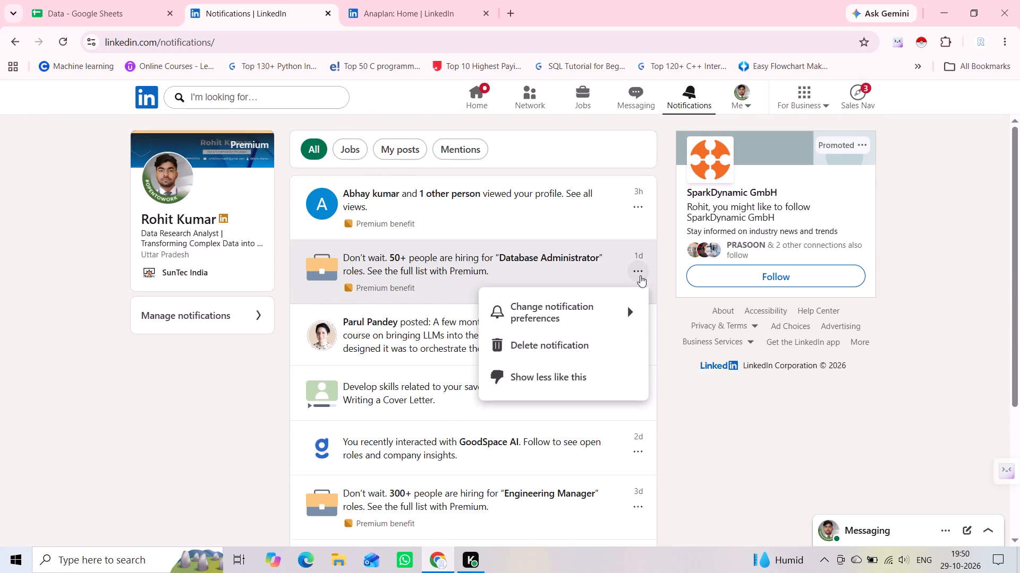
pyautogui.click(552, 342)
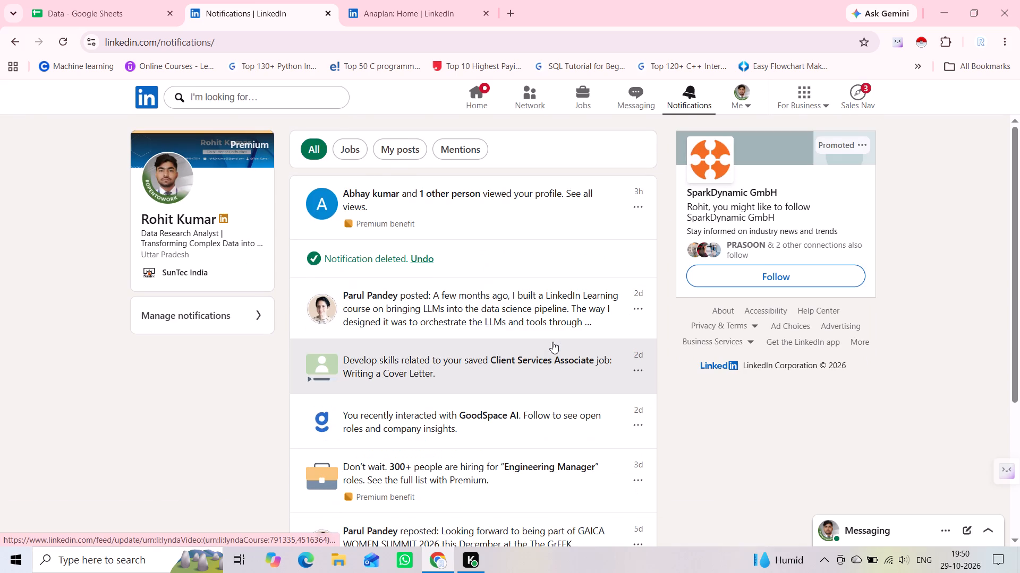
pyautogui.click(633, 306)
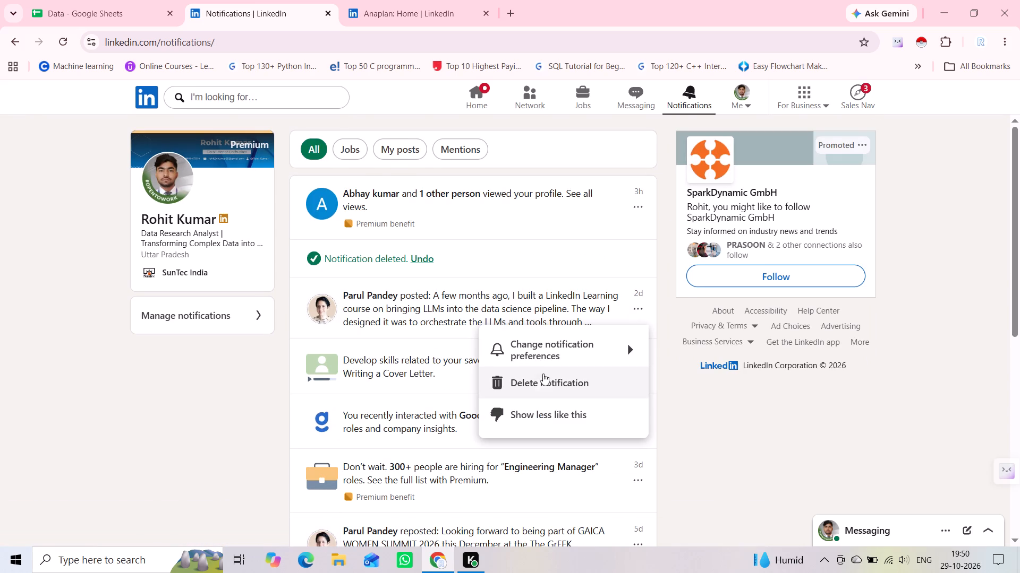
pyautogui.click(540, 380)
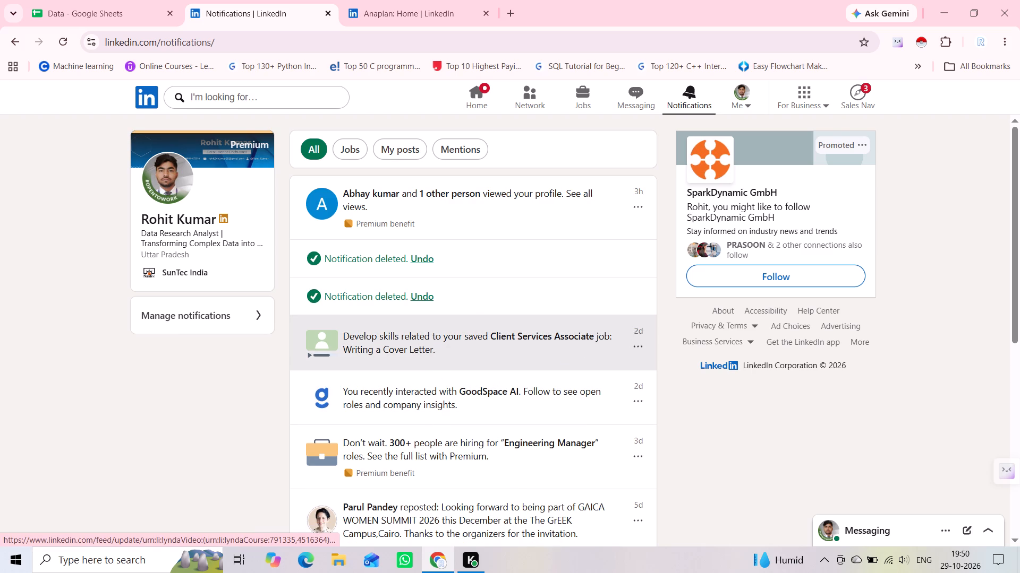
pyautogui.click(641, 343)
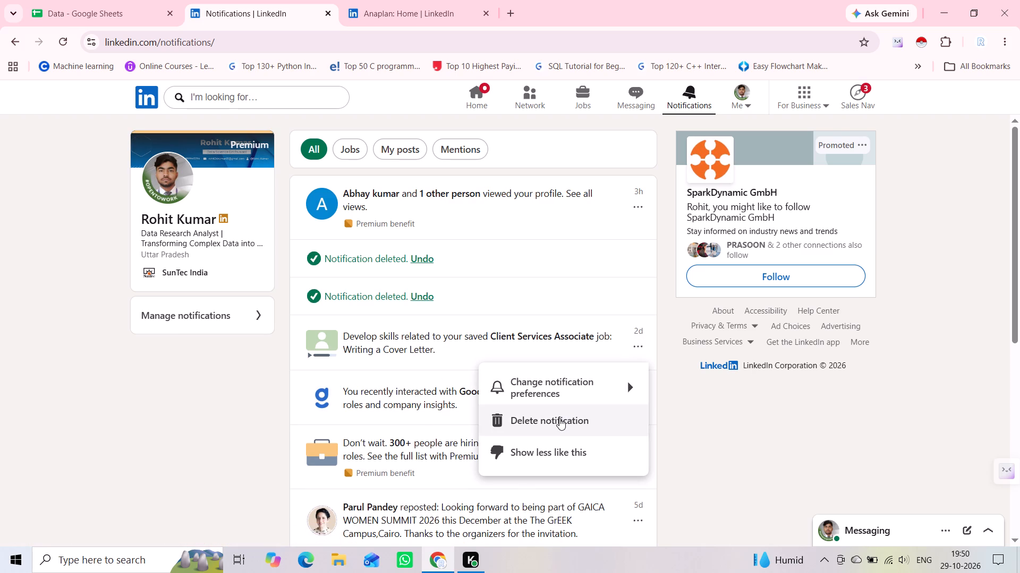
pyautogui.click(559, 418)
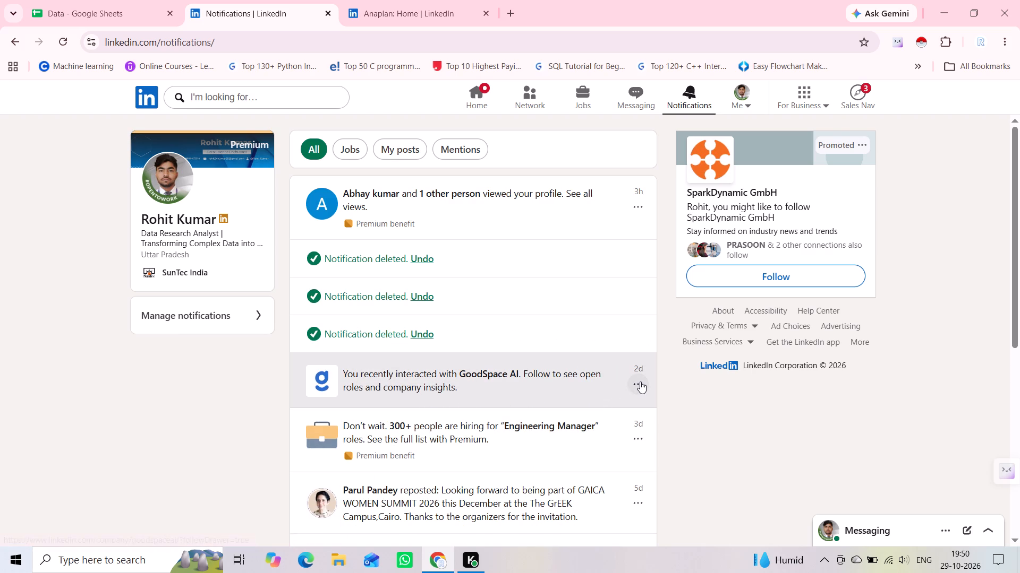
pyautogui.click(640, 381)
pyautogui.click(556, 456)
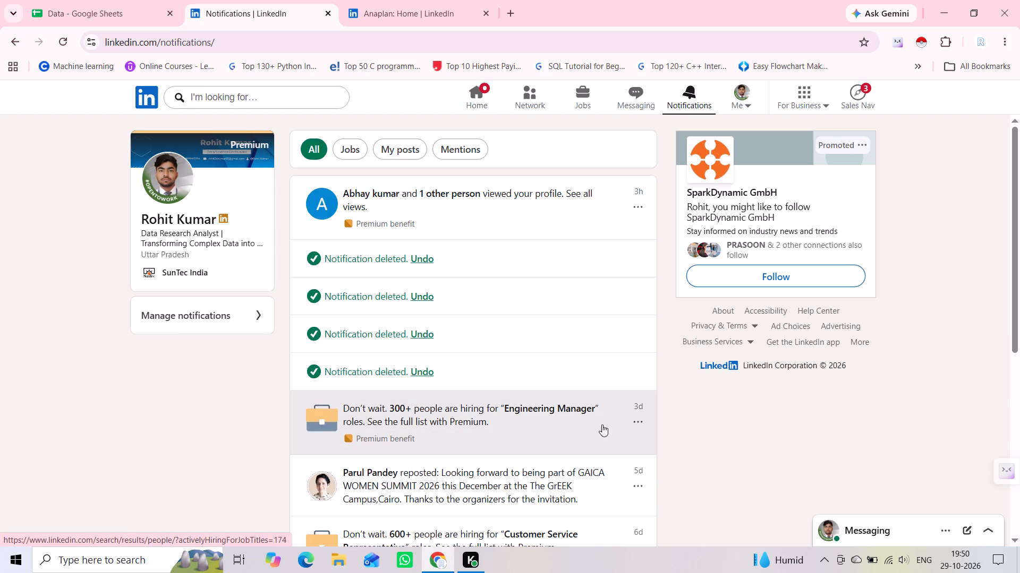
pyautogui.click(633, 420)
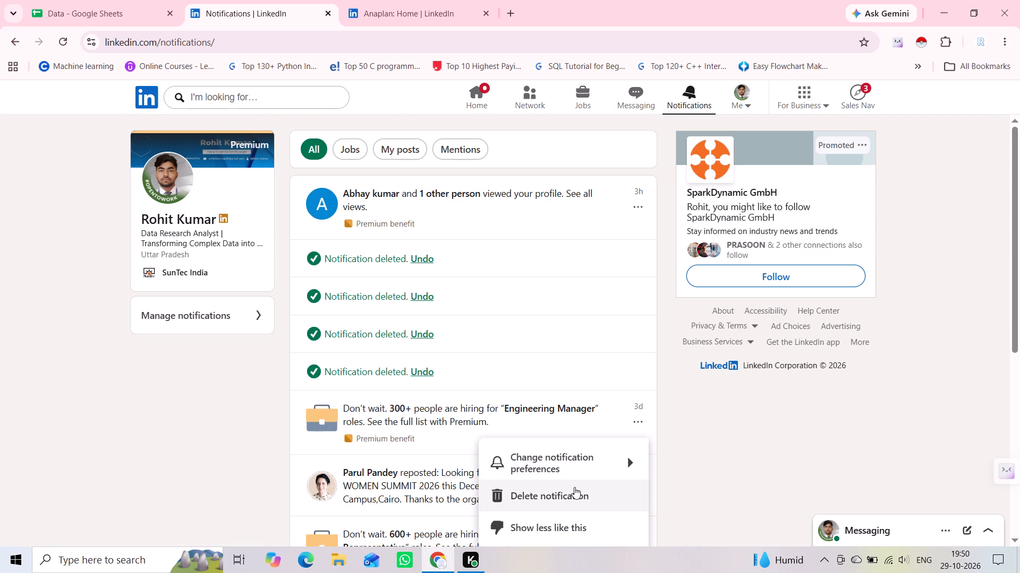
pyautogui.click(574, 496)
# Delete the LinkedIn notifications from the GAICA Women Summit repost down through the RWS follow suggestion.
pyautogui.scroll(-1, 537, 387)
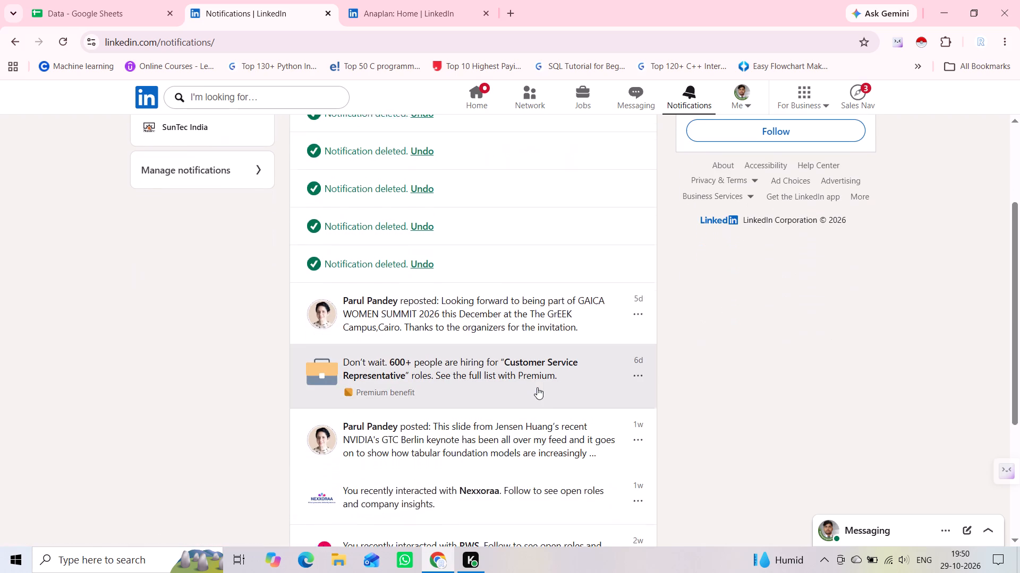
pyautogui.scroll(-1, 537, 387)
pyautogui.click(632, 310)
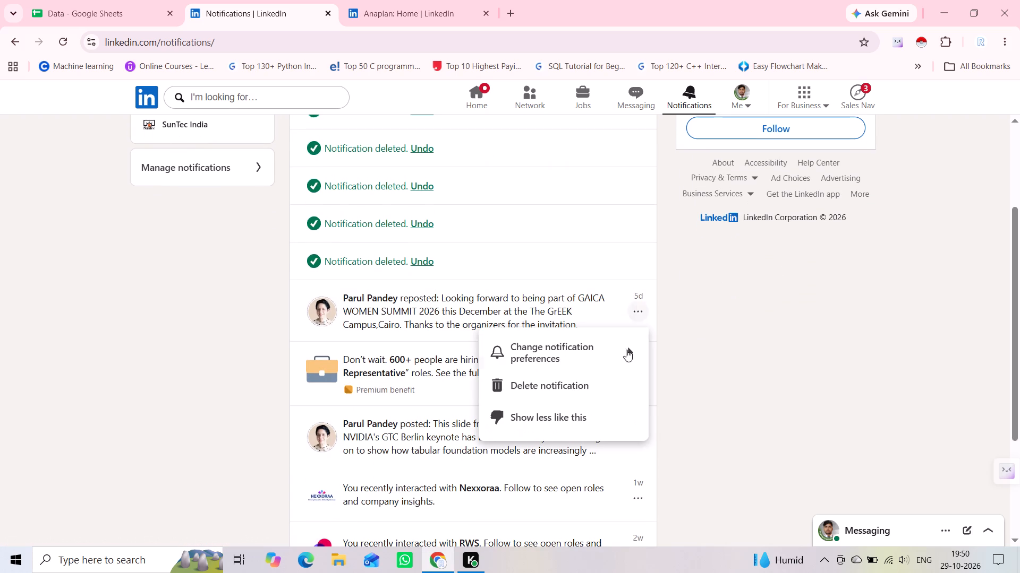
pyautogui.click(581, 390)
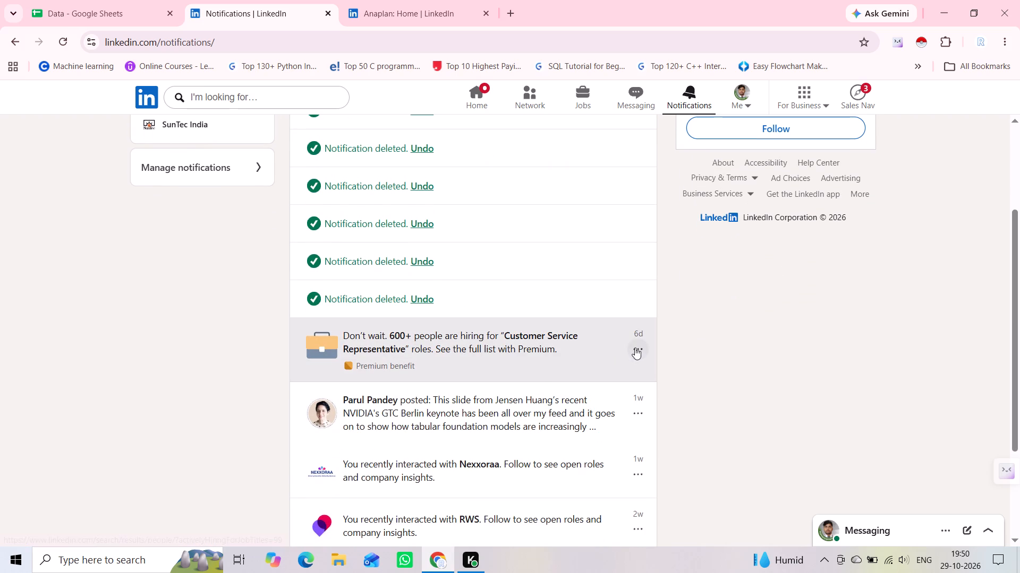
pyautogui.click(635, 348)
pyautogui.click(569, 422)
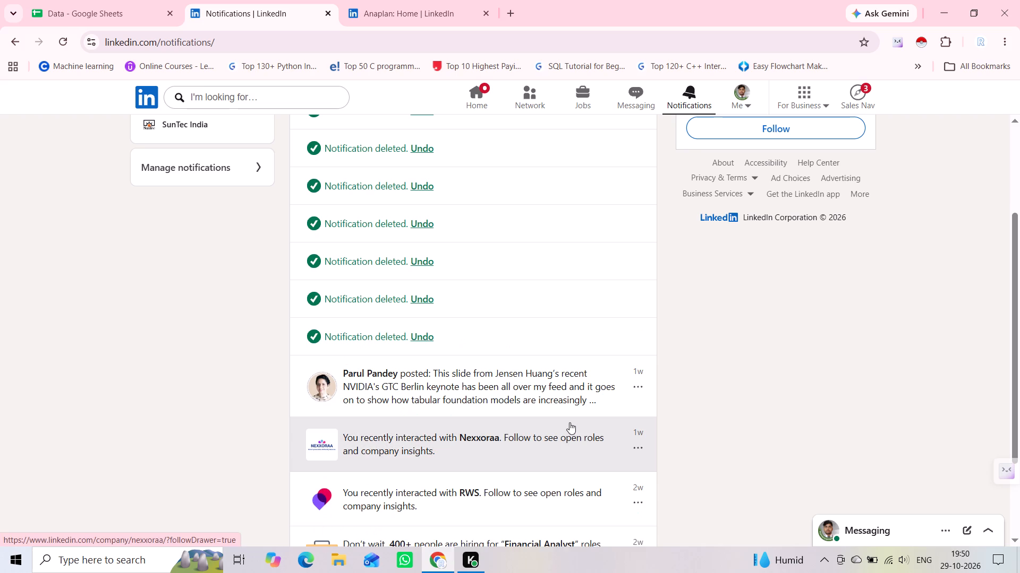
pyautogui.scroll(-1, 569, 422)
pyautogui.click(640, 278)
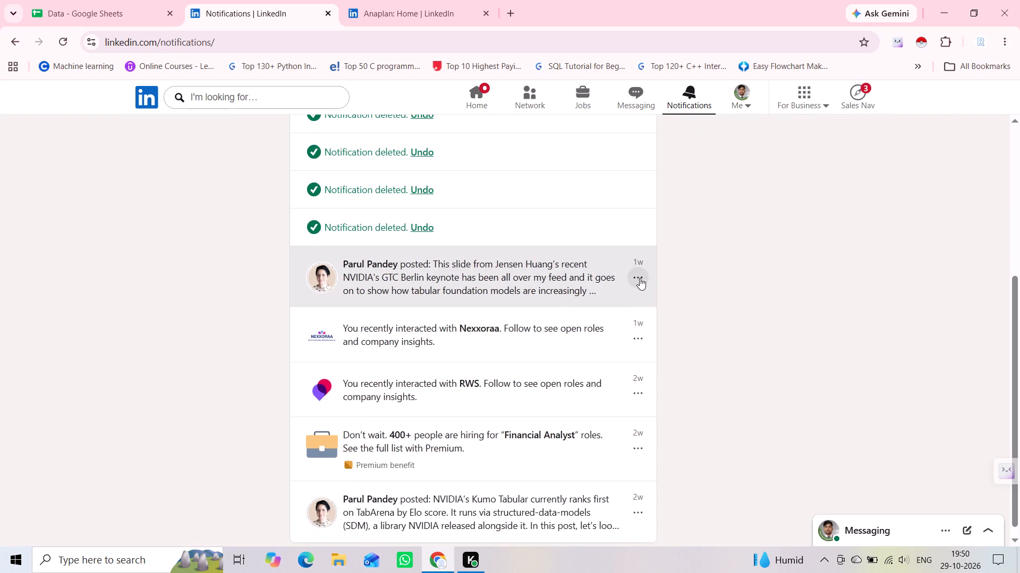
pyautogui.click(593, 346)
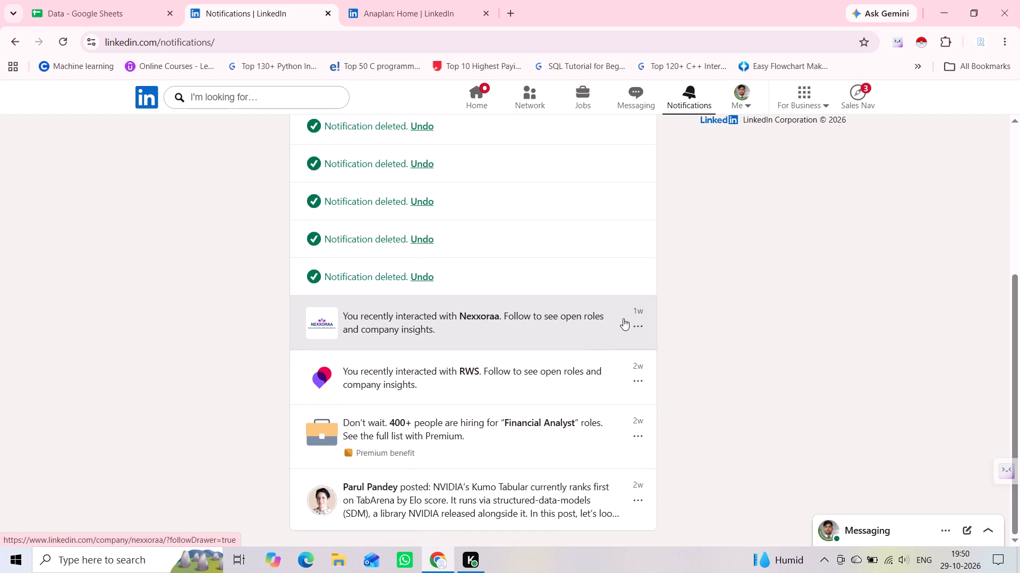
pyautogui.click(633, 326)
pyautogui.click(582, 397)
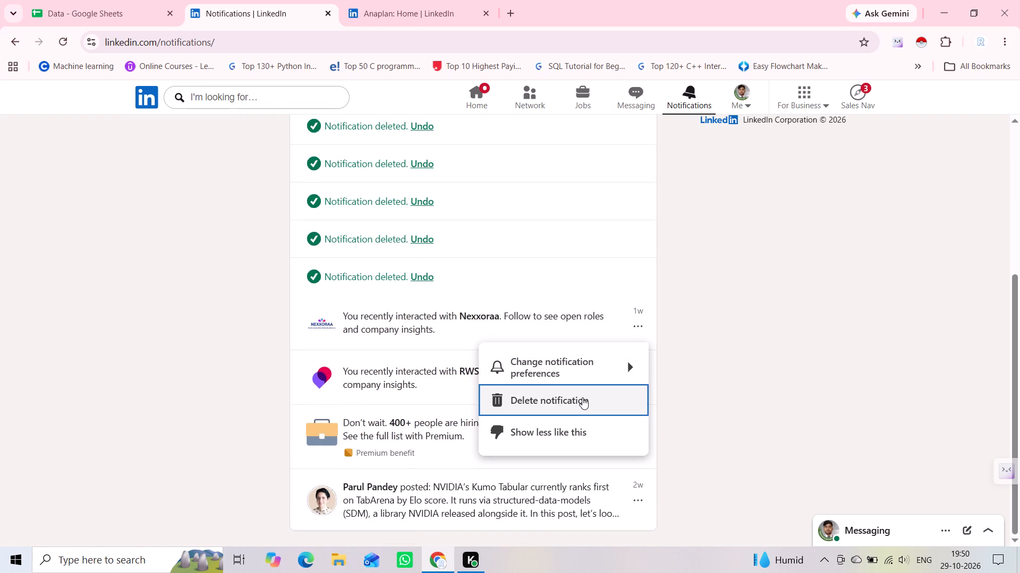
pyautogui.click(636, 377)
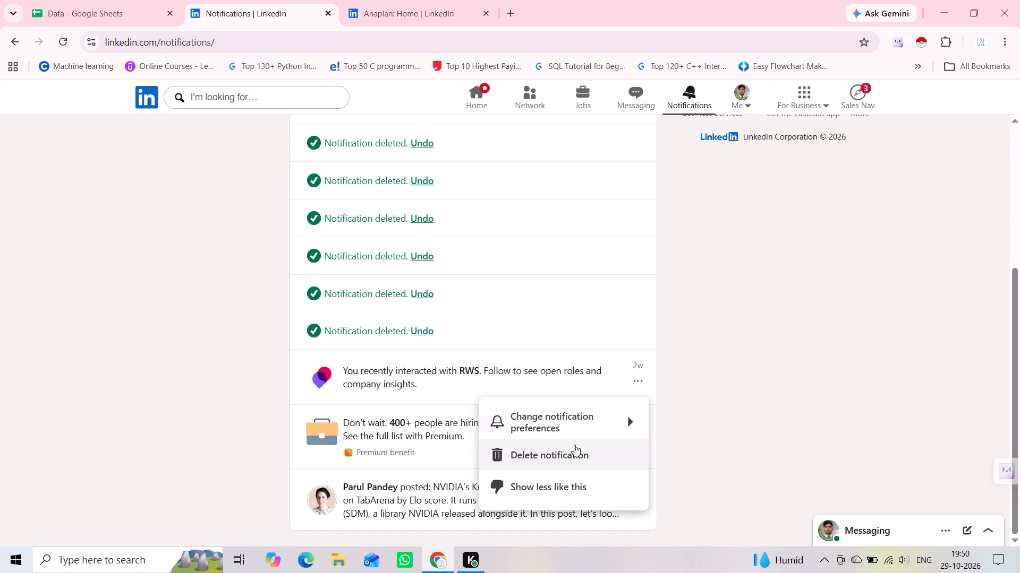
pyautogui.click(570, 452)
# Delete the Financial Analyst hiring alert, the NVIDIA Kumo Tabular post and the profile-view notification from the LinkedIn list.
pyautogui.scroll(-2, 570, 452)
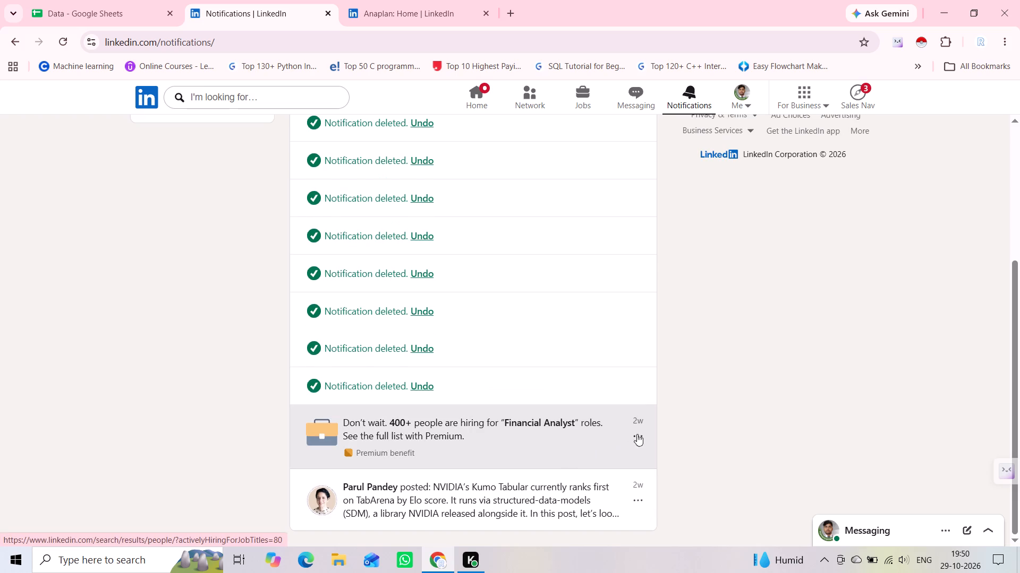
pyautogui.click(642, 436)
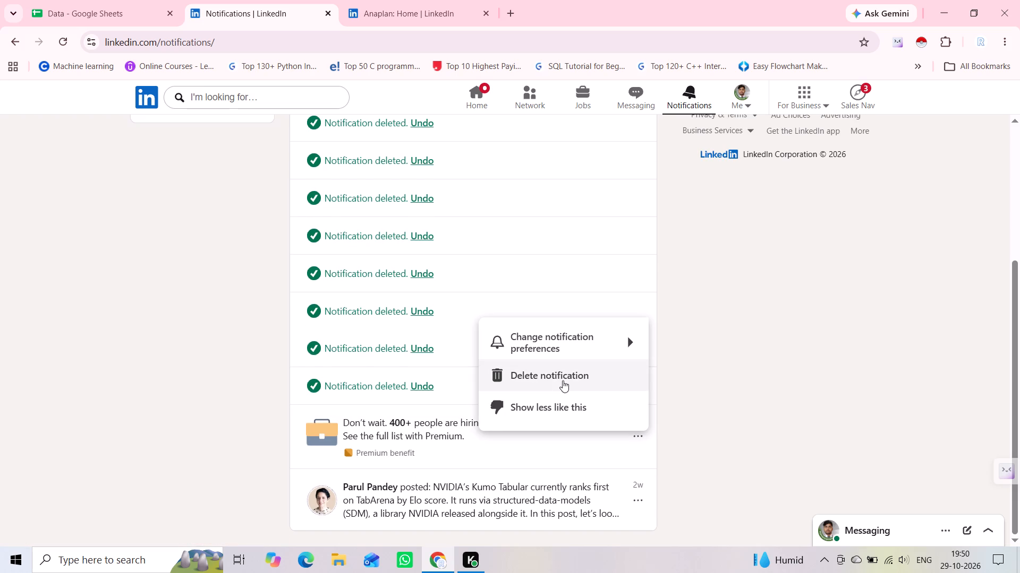
pyautogui.click(563, 380)
pyautogui.scroll(-2, 554, 449)
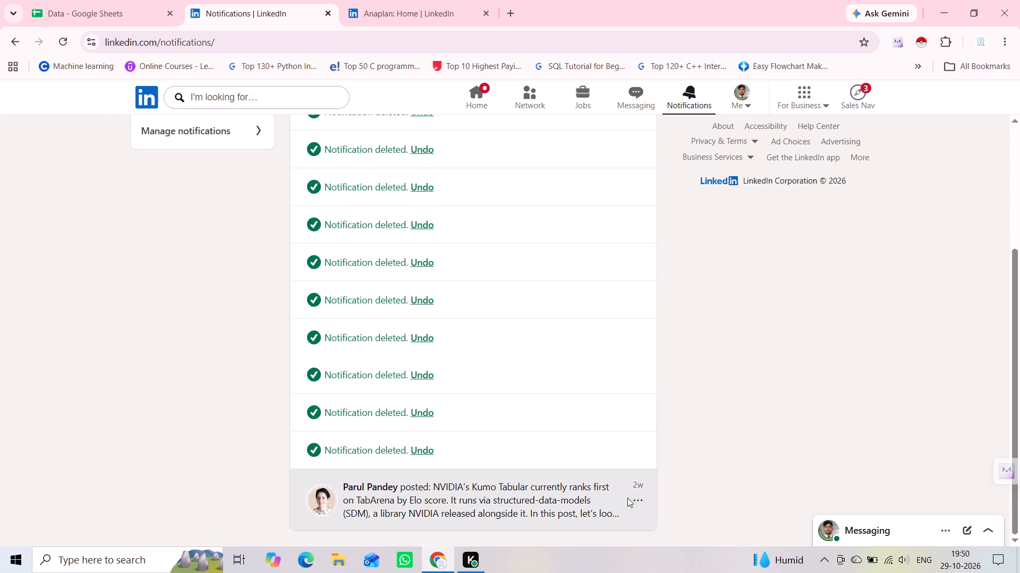
pyautogui.click(639, 498)
pyautogui.click(567, 435)
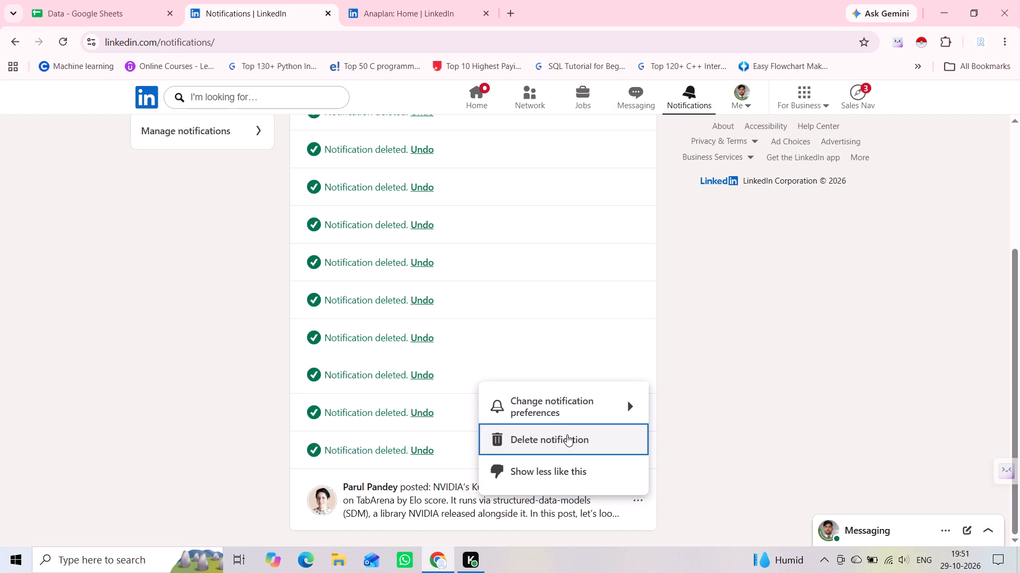
pyautogui.scroll(3, 558, 299)
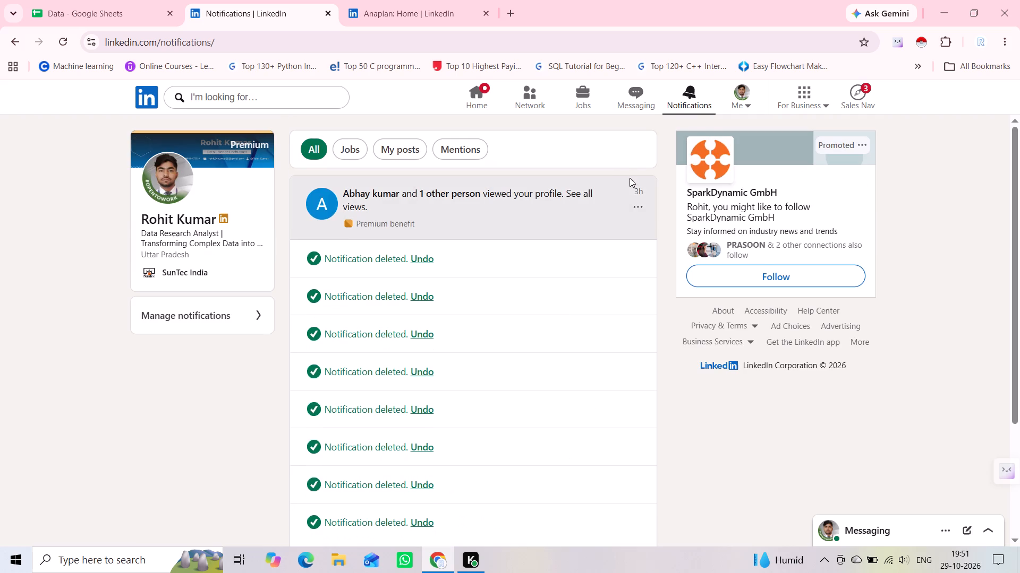
pyautogui.click(637, 210)
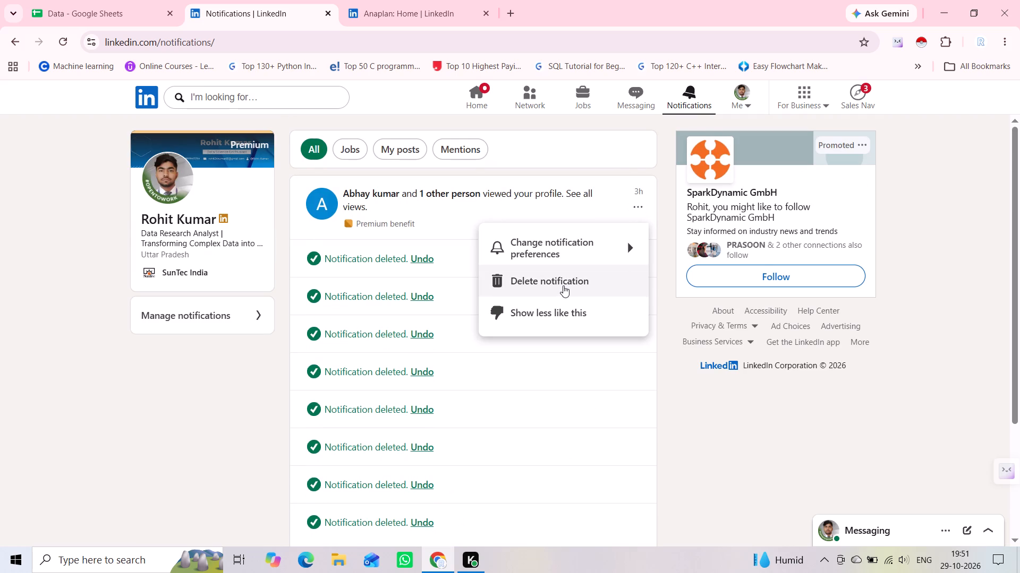
pyautogui.click(563, 285)
pyautogui.scroll(-3, 514, 332)
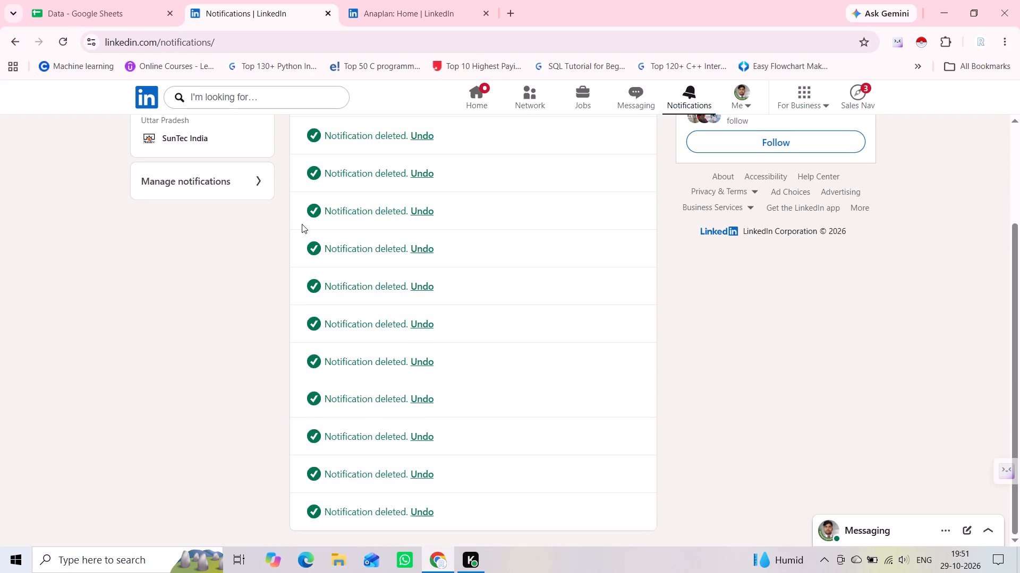
# Reload the LinkedIn notifications page, delete the remaining data scientist article notification and dismiss the email-address warning banner.
pyautogui.click(59, 41)
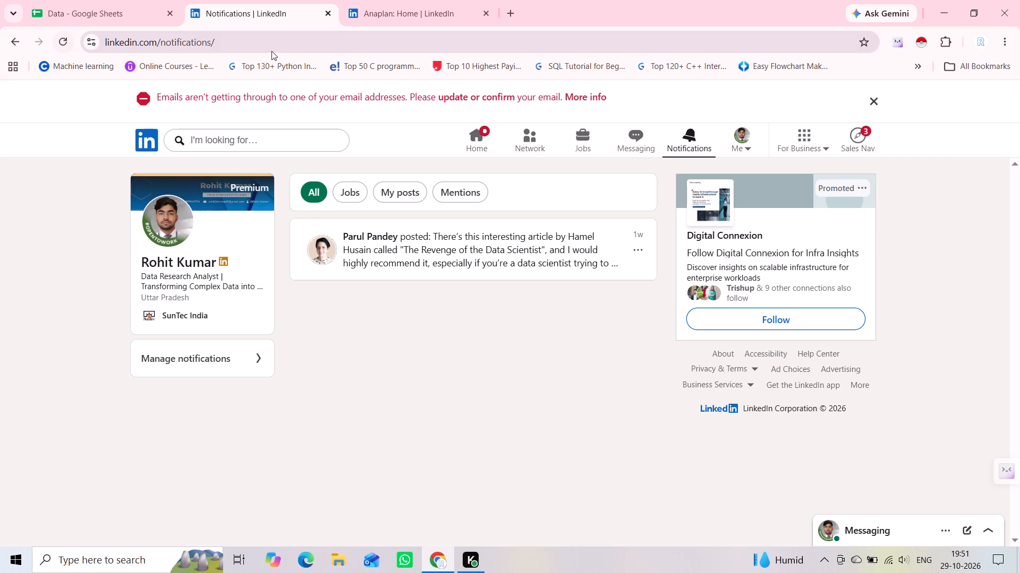
pyautogui.click(634, 251)
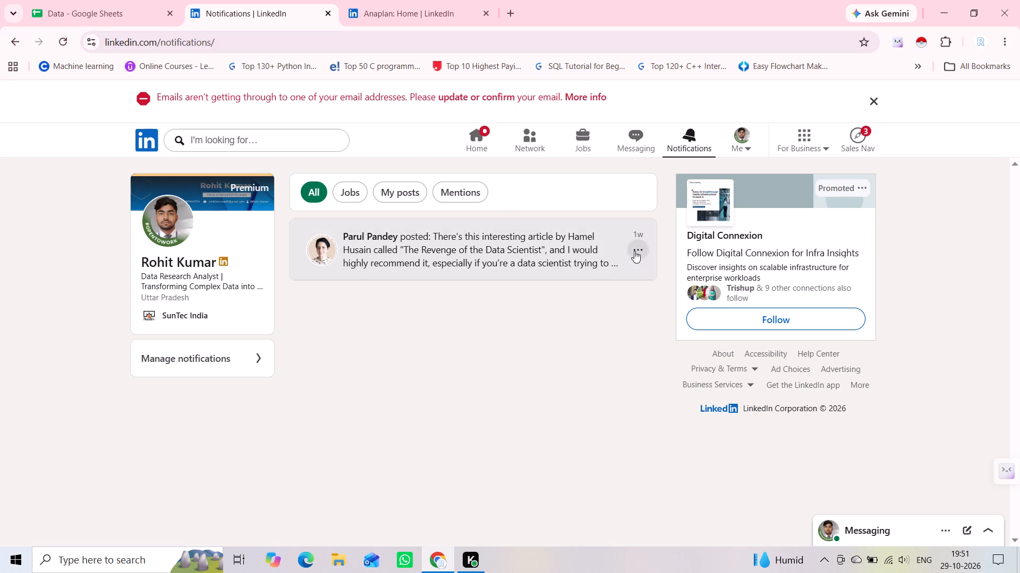
pyautogui.click(569, 324)
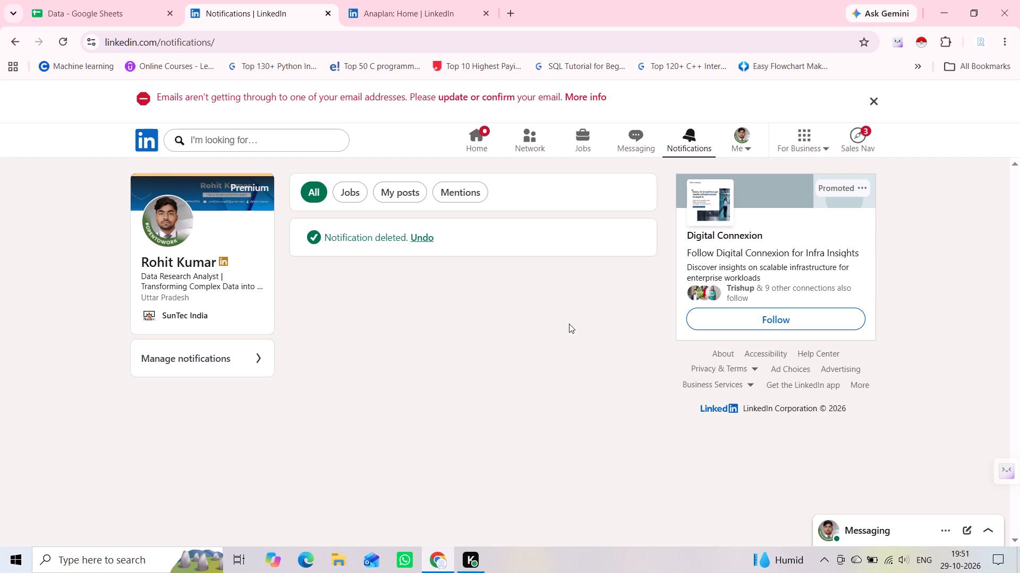
pyautogui.click(877, 100)
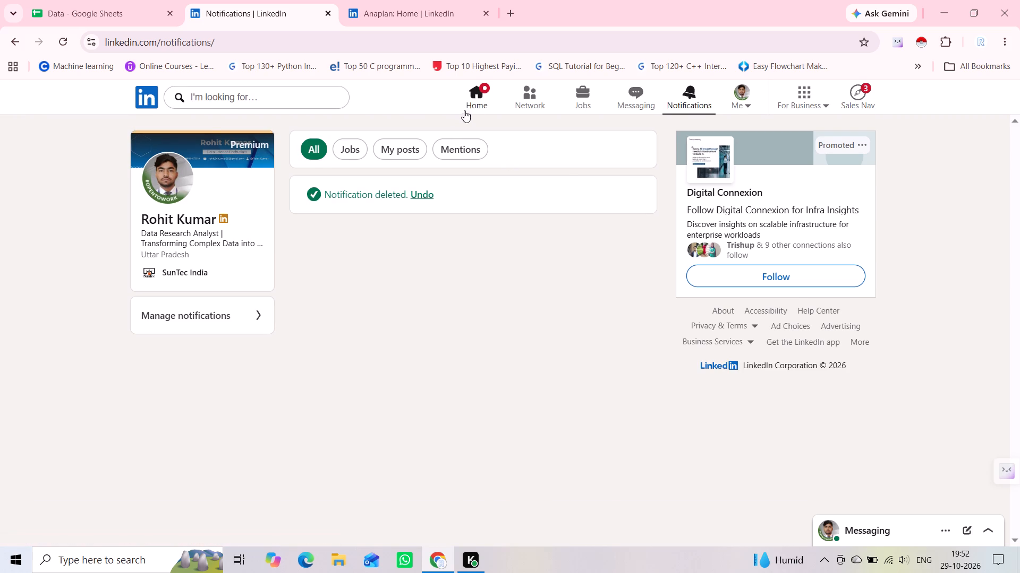
# Open the LinkedIn home feed and refresh it to load the most recent posts.
pyautogui.click(476, 109)
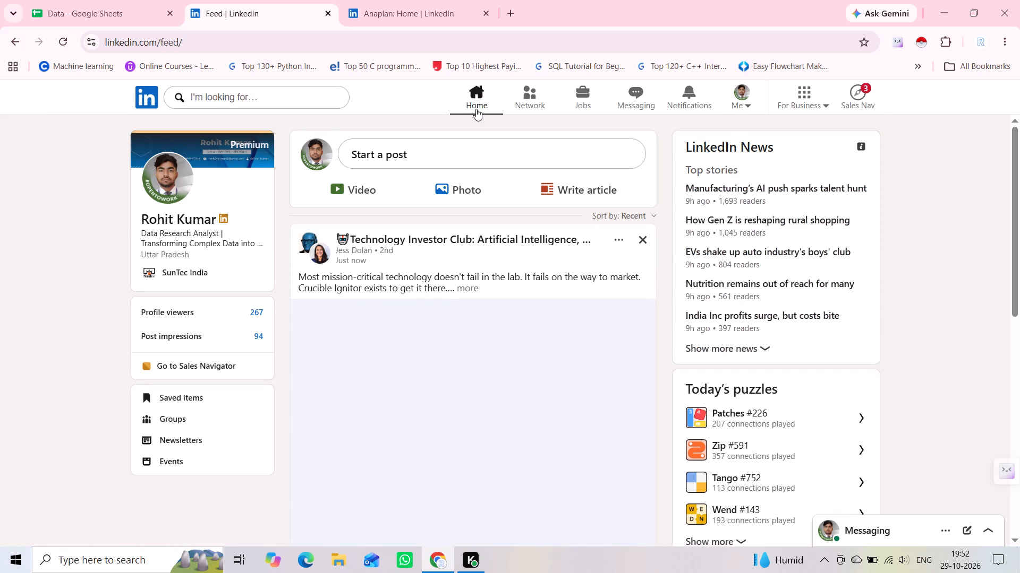
pyautogui.click(476, 109)
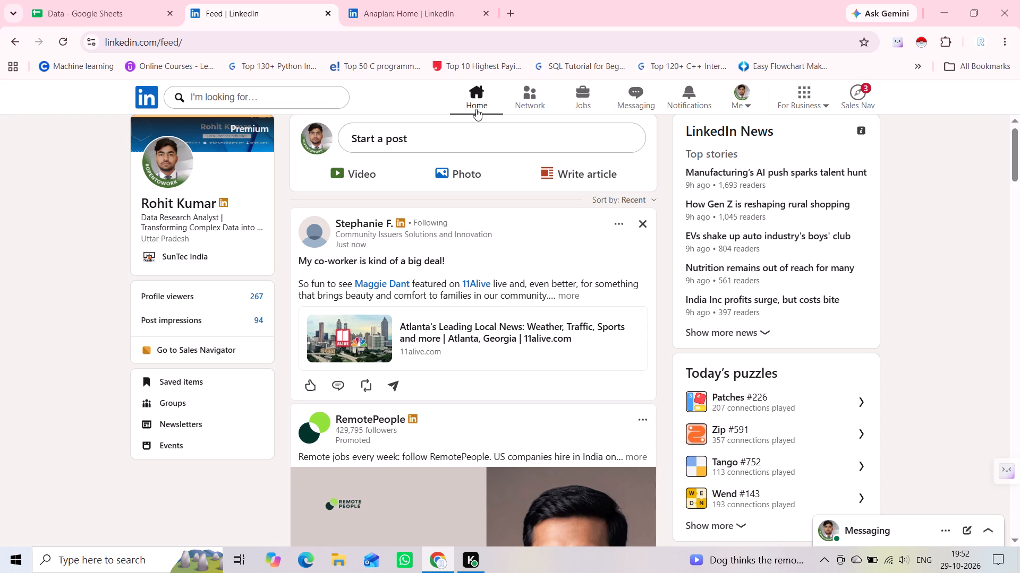
# Close the Anaplan company page and the LinkedIn feed, leaving only the Data spreadsheet open on the HR Data sheet.
pyautogui.click(388, 0)
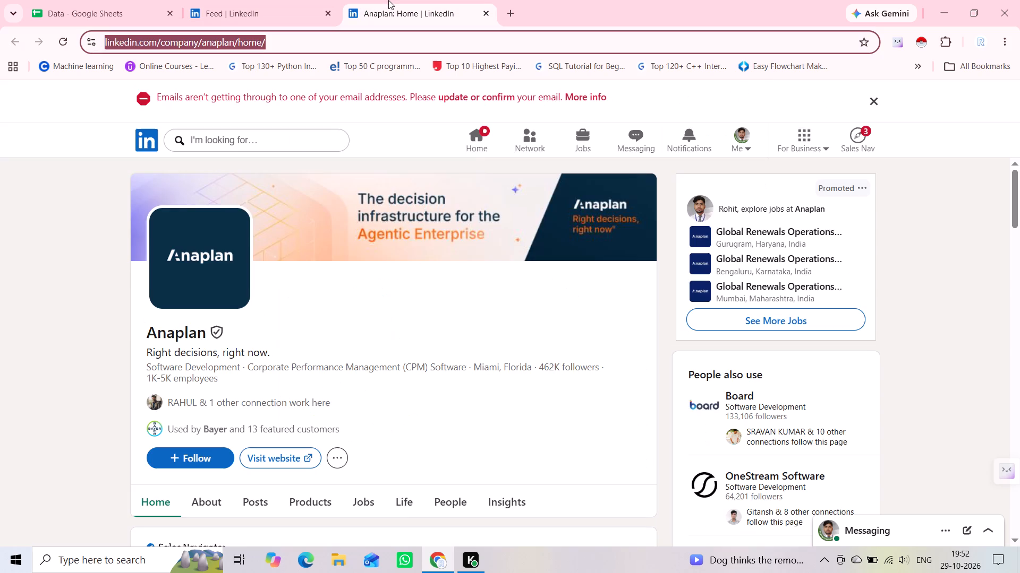
pyautogui.click(490, 14)
pyautogui.click(236, 0)
pyautogui.click(96, 0)
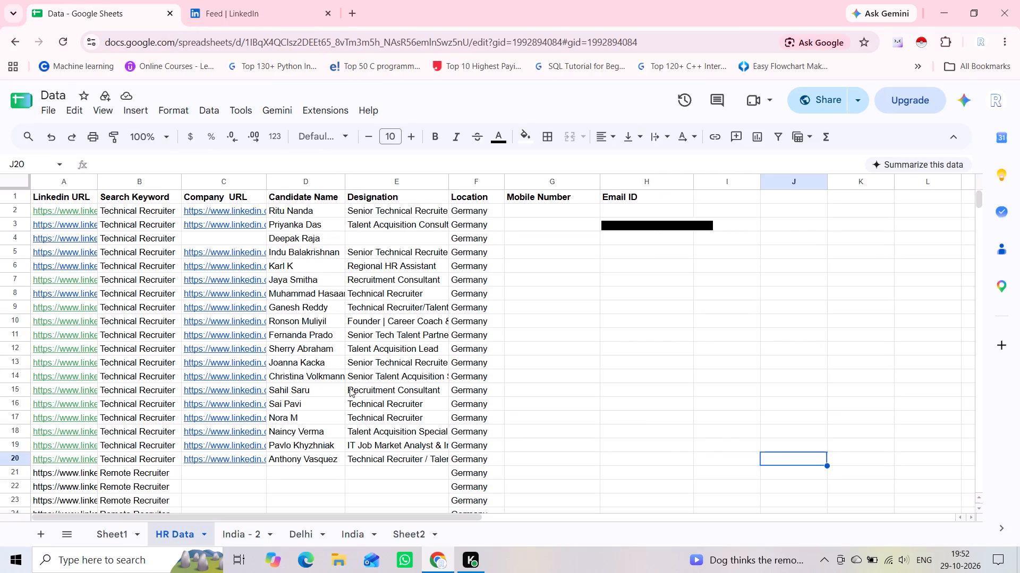
pyautogui.click(329, 15)
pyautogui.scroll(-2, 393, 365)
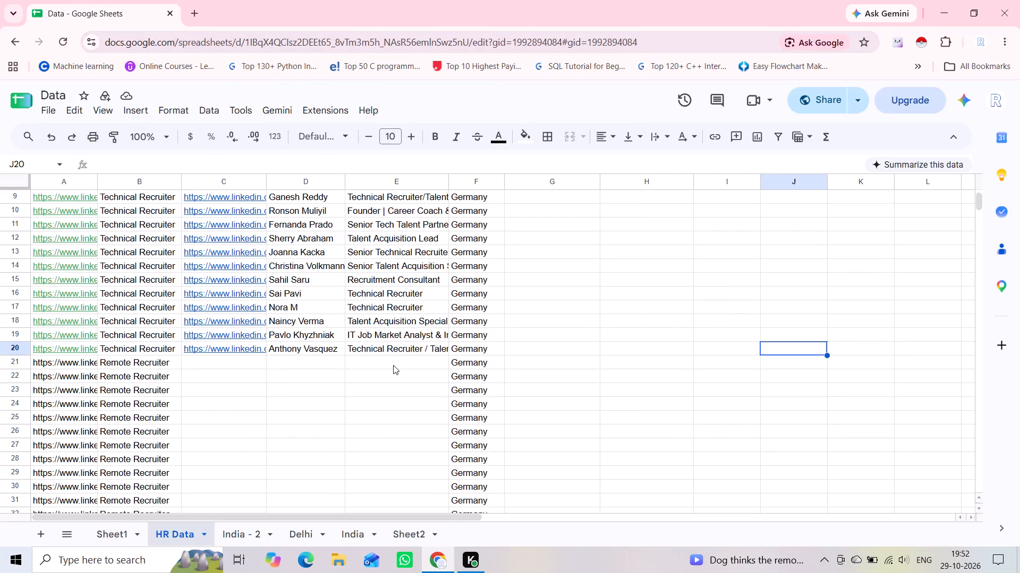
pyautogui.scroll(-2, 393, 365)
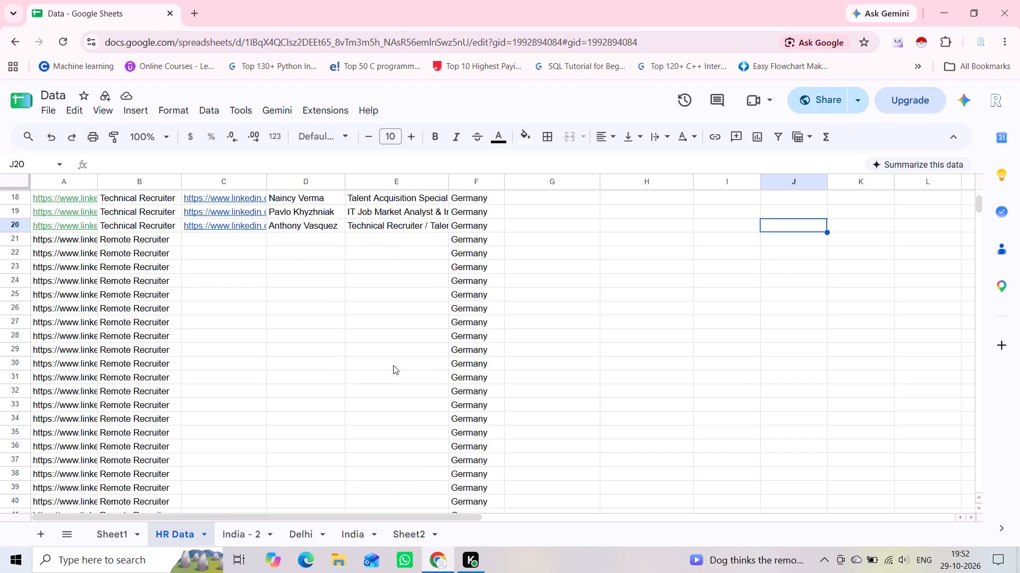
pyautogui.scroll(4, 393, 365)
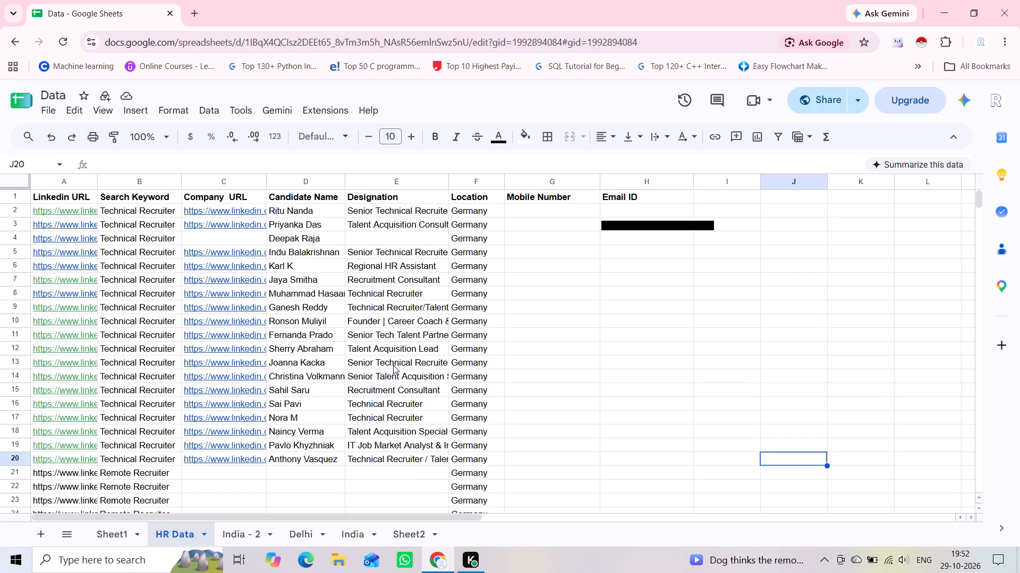
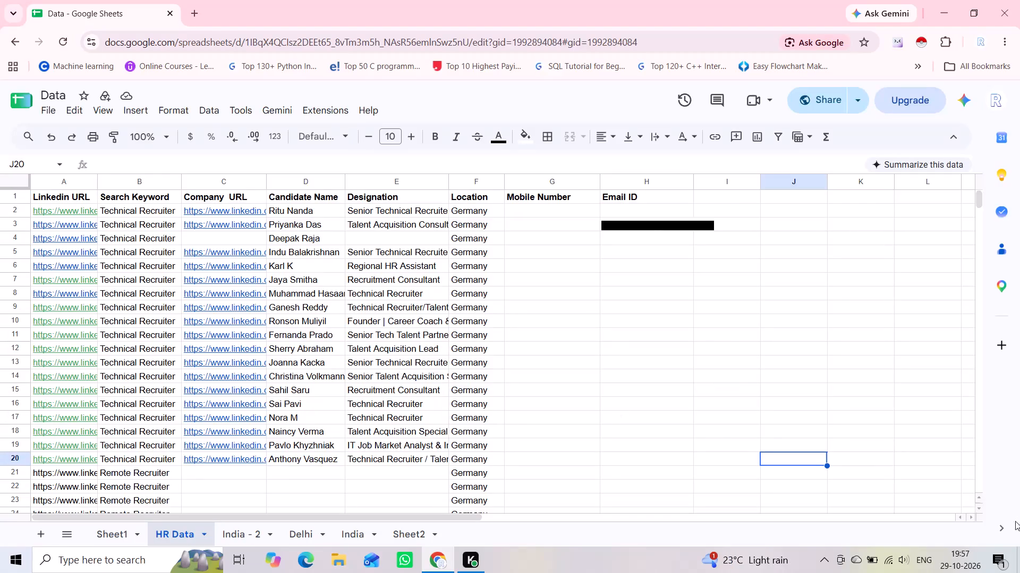
# Clear all Windows notifications, including the Windows Defender summary, and return to the HR Data sheet.
pyautogui.click(999, 563)
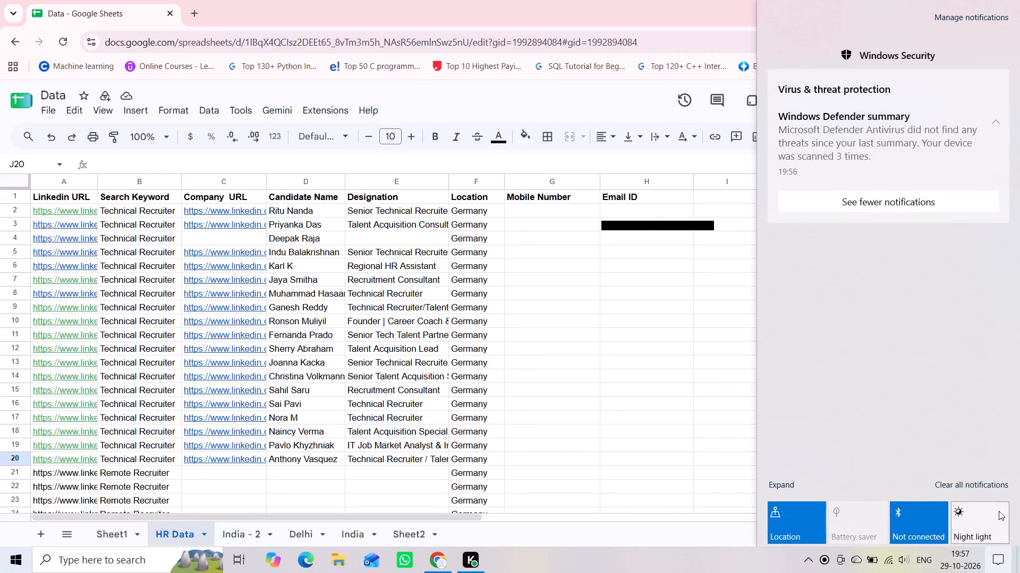
pyautogui.click(983, 484)
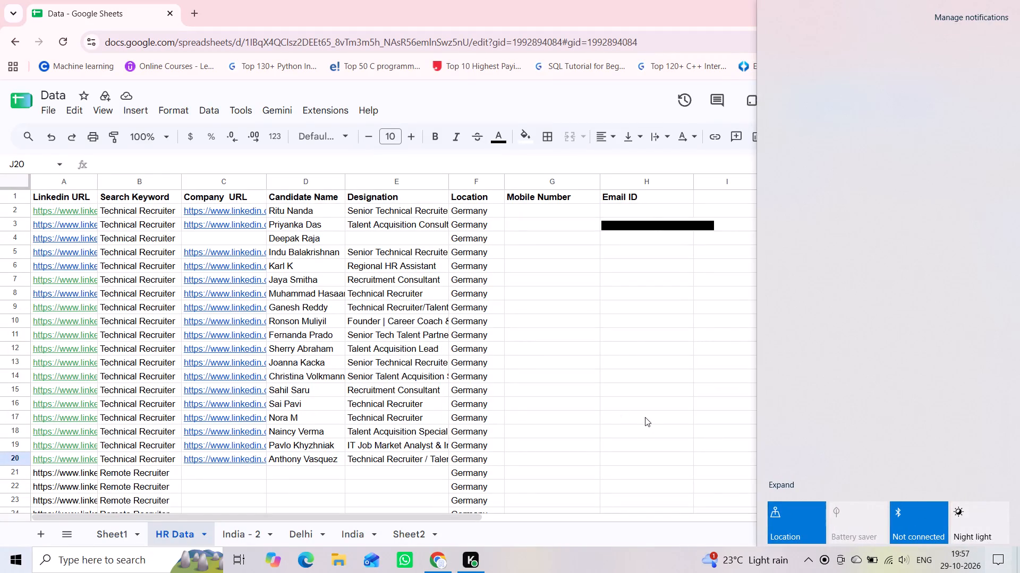
pyautogui.click(645, 417)
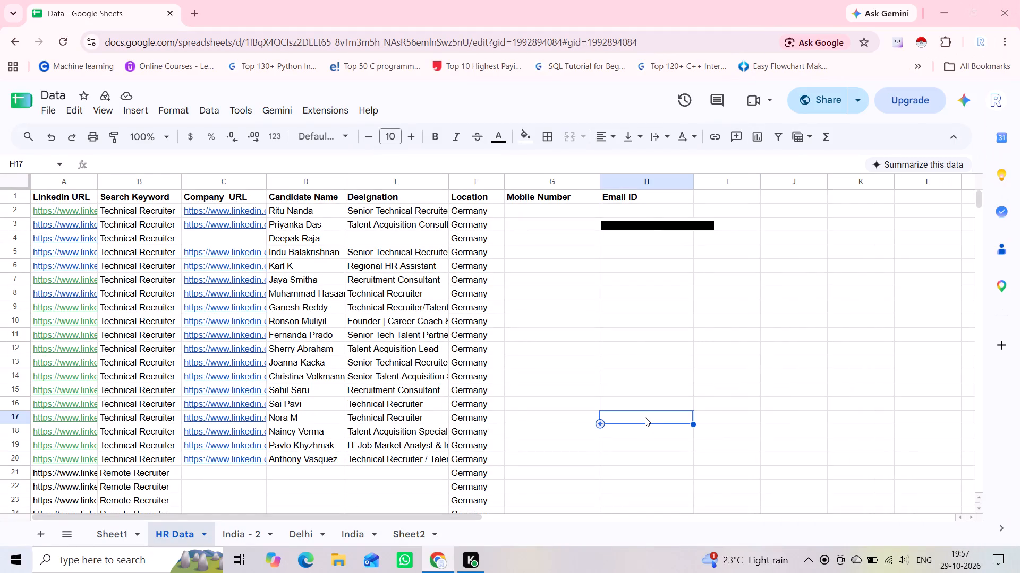